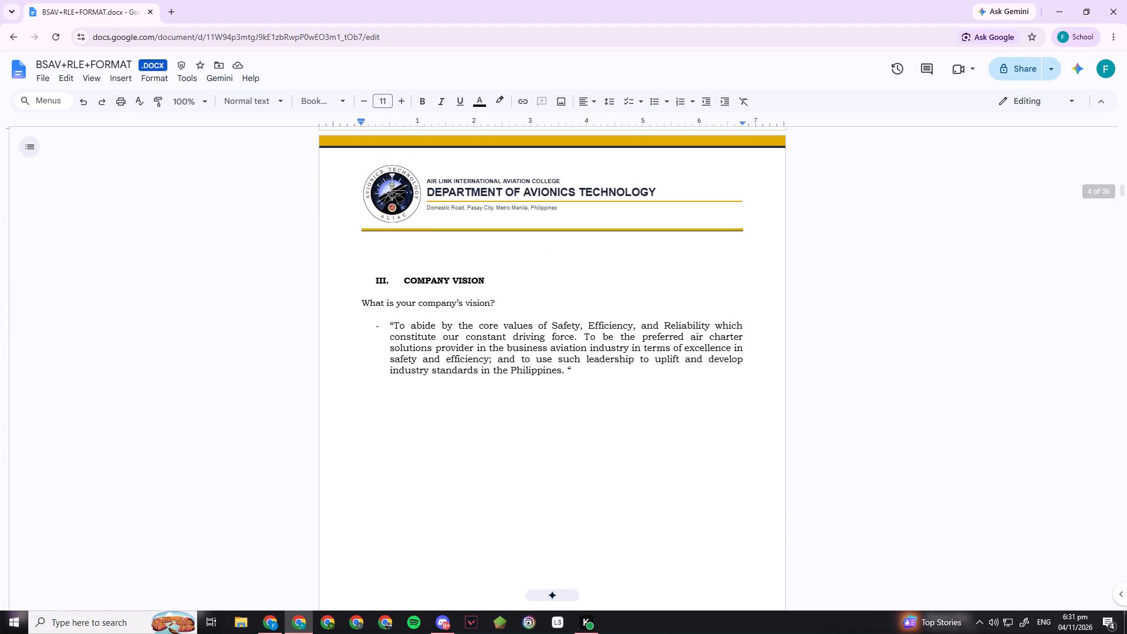
Look over the Company Profile, Company Vision and Company Mission pages, checking the space above each section heading.
{"action": "scroll", "coordinate": [640, 256], "scroll_direction": "down", "scroll_amount": 5}
{"action": "scroll", "coordinate": [640, 256], "scroll_direction": "up", "scroll_amount": 2}
{"action": "scroll", "coordinate": [640, 256], "scroll_direction": "down", "scroll_amount": 8}
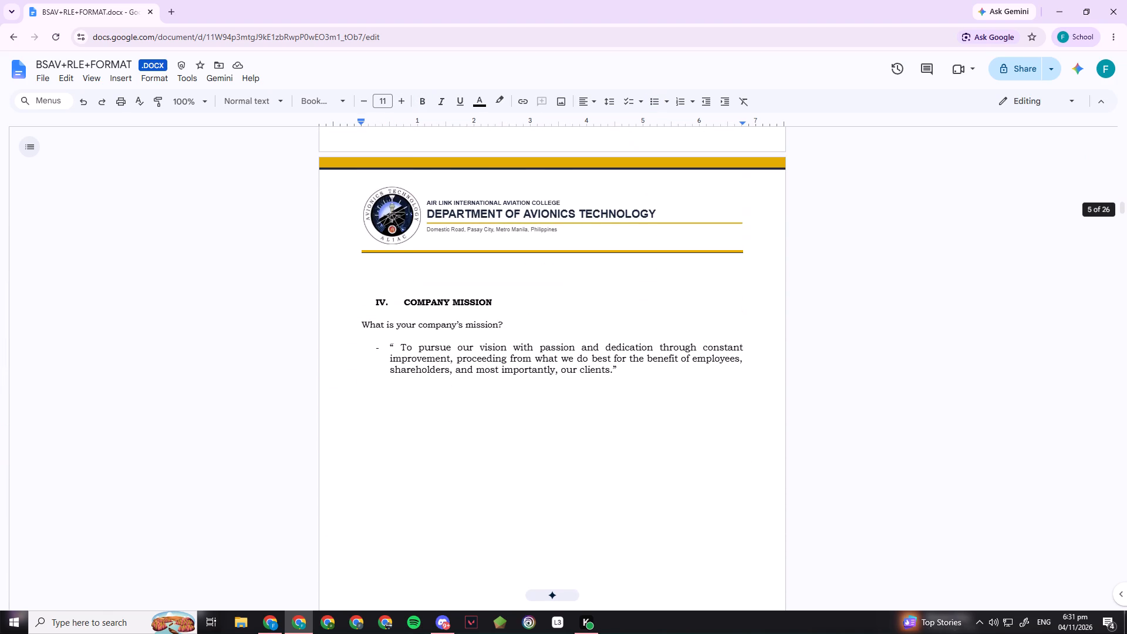
{"action": "scroll", "coordinate": [511, 265], "scroll_direction": "up", "scroll_amount": 1}
{"action": "scroll", "coordinate": [511, 266], "scroll_direction": "down", "scroll_amount": 1}
{"action": "scroll", "coordinate": [511, 267], "scroll_direction": "up", "scroll_amount": 3}
{"action": "scroll", "coordinate": [514, 267], "scroll_direction": "down", "scroll_amount": 1}
{"action": "scroll", "coordinate": [514, 267], "scroll_direction": "up", "scroll_amount": 2}
{"action": "scroll", "coordinate": [514, 267], "scroll_direction": "down", "scroll_amount": 2}
{"action": "scroll", "coordinate": [514, 267], "scroll_direction": "up", "scroll_amount": 5}
{"action": "scroll", "coordinate": [534, 272], "scroll_direction": "down", "scroll_amount": 3}
{"action": "scroll", "coordinate": [534, 272], "scroll_direction": "up", "scroll_amount": 11}
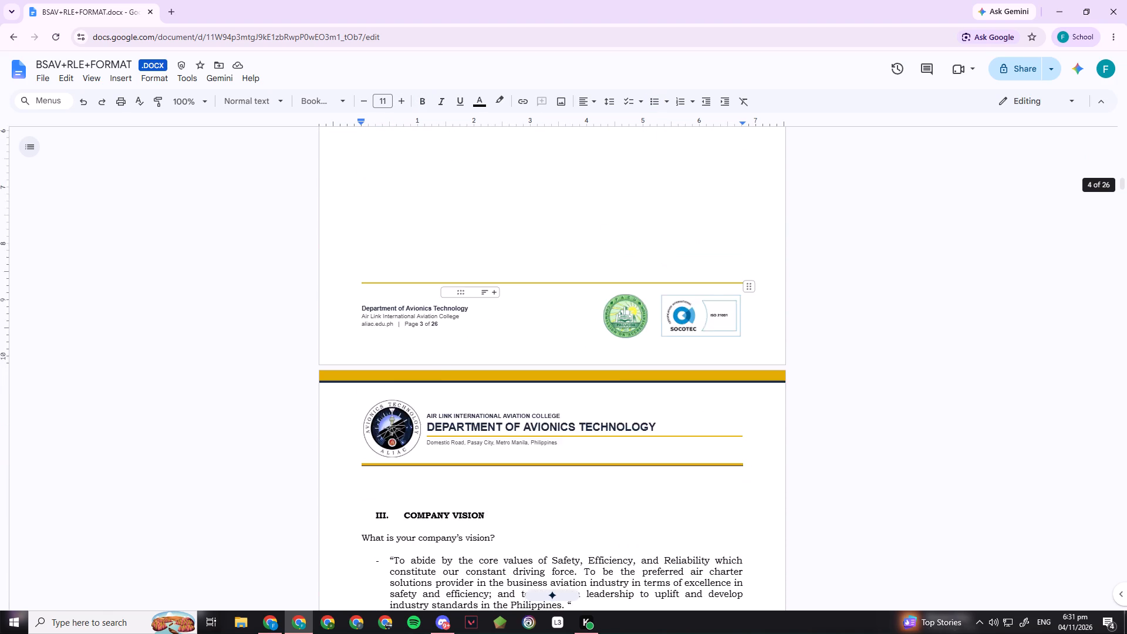
{"action": "scroll", "coordinate": [498, 312], "scroll_direction": "down", "scroll_amount": 6}
{"action": "scroll", "coordinate": [498, 312], "scroll_direction": "up", "scroll_amount": 12}
{"action": "scroll", "coordinate": [510, 307], "scroll_direction": "down", "scroll_amount": 2}
{"action": "scroll", "coordinate": [510, 307], "scroll_direction": "up", "scroll_amount": 2}
{"action": "scroll", "coordinate": [511, 306], "scroll_direction": "down", "scroll_amount": 1}
{"action": "scroll", "coordinate": [511, 306], "scroll_direction": "up", "scroll_amount": 3}
{"action": "scroll", "coordinate": [519, 305], "scroll_direction": "down", "scroll_amount": 1}
{"action": "scroll", "coordinate": [519, 305], "scroll_direction": "up", "scroll_amount": 5}
{"action": "scroll", "coordinate": [471, 376], "scroll_direction": "down", "scroll_amount": 6}
{"action": "scroll", "coordinate": [477, 382], "scroll_direction": "up", "scroll_amount": 2}
{"action": "scroll", "coordinate": [476, 382], "scroll_direction": "down", "scroll_amount": 1}
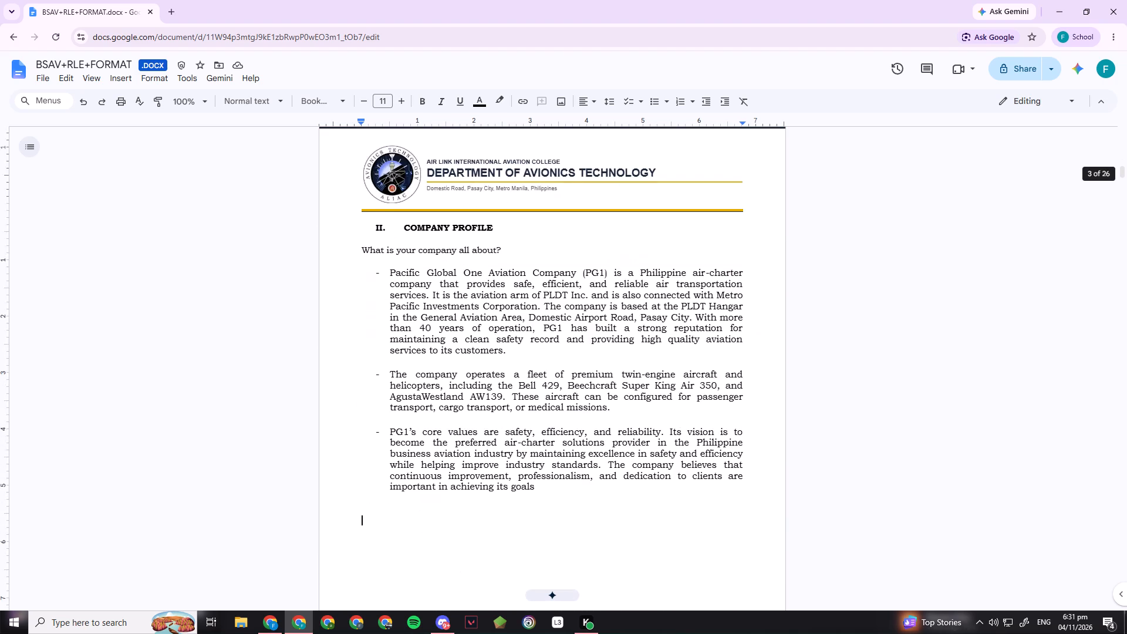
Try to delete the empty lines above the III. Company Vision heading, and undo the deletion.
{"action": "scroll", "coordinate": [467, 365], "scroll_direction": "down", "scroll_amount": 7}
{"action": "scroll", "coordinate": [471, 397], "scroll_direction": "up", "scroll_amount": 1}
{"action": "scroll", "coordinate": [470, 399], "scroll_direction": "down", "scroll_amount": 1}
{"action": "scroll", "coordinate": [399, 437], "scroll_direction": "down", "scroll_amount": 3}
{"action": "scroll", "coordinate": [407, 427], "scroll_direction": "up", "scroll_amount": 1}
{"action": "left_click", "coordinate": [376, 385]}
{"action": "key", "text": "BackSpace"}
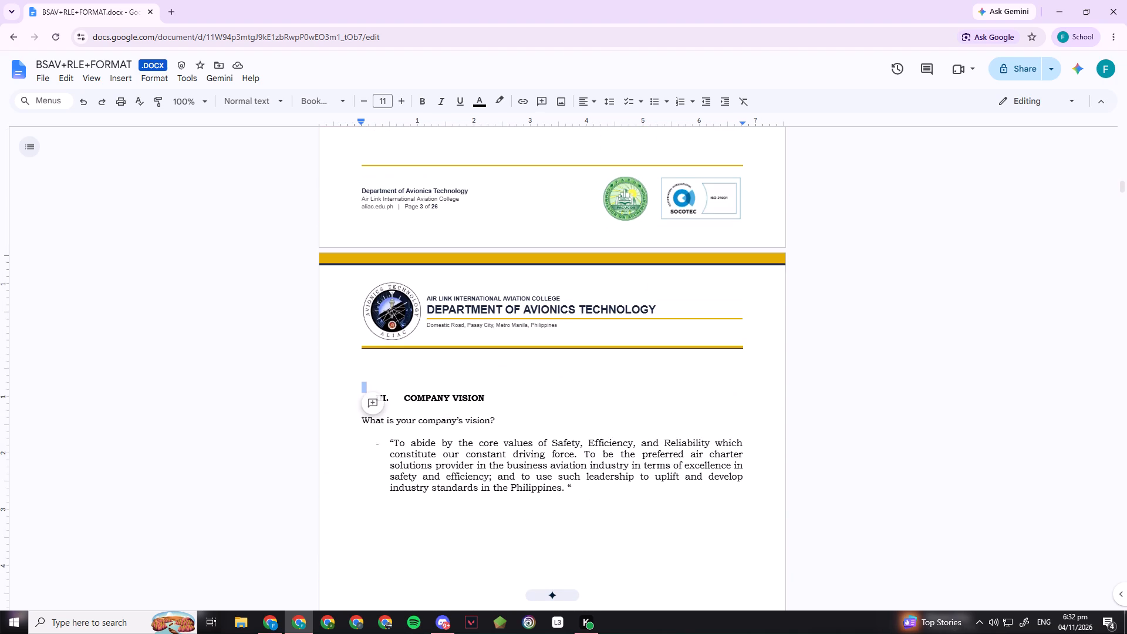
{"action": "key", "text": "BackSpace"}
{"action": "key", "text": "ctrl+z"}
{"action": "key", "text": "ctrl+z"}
Delete the empty lines between the page header and the III. Company Vision heading.
{"action": "left_click", "coordinate": [363, 375]}
{"action": "left_click", "coordinate": [365, 383]}
{"action": "left_click", "coordinate": [362, 373]}
{"action": "left_click", "coordinate": [364, 389]}
{"action": "key", "text": "BackSpace"}
{"action": "key", "text": "BackSpace"}
{"action": "left_click", "coordinate": [379, 355]}
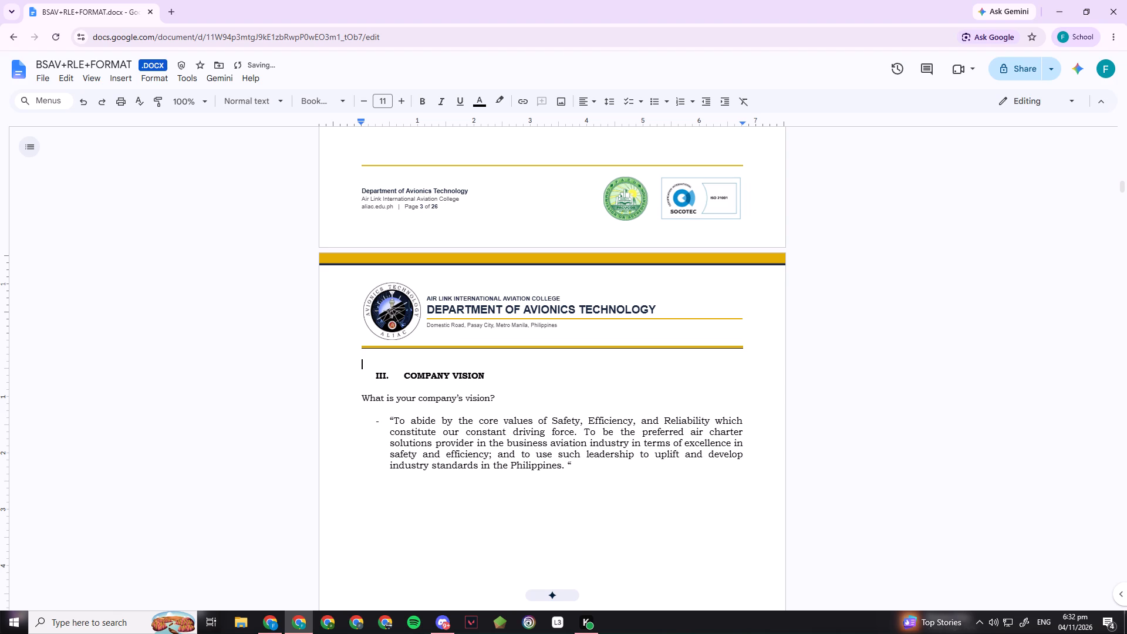
{"action": "left_click", "coordinate": [370, 355]}
{"action": "key", "text": "BackSpace"}
Review the pages from Company Vision through Company Mission and Company History and Background to the Organizational Chart.
{"action": "scroll", "coordinate": [607, 368], "scroll_direction": "down", "scroll_amount": 1}
{"action": "scroll", "coordinate": [605, 367], "scroll_direction": "up", "scroll_amount": 1}
{"action": "scroll", "coordinate": [598, 365], "scroll_direction": "down", "scroll_amount": 1}
{"action": "scroll", "coordinate": [593, 363], "scroll_direction": "up", "scroll_amount": 17}
{"action": "scroll", "coordinate": [513, 349], "scroll_direction": "down", "scroll_amount": 5}
{"action": "scroll", "coordinate": [516, 352], "scroll_direction": "up", "scroll_amount": 1}
{"action": "scroll", "coordinate": [516, 352], "scroll_direction": "down", "scroll_amount": 17}
{"action": "scroll", "coordinate": [517, 355], "scroll_direction": "up", "scroll_amount": 1}
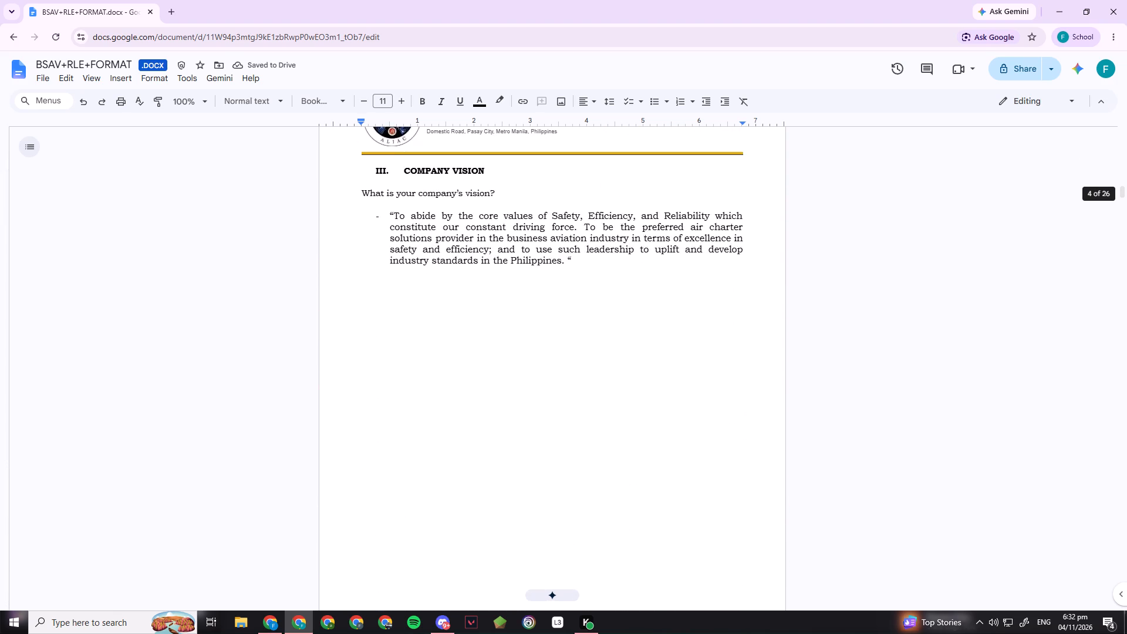
{"action": "scroll", "coordinate": [517, 355], "scroll_direction": "down", "scroll_amount": 1}
{"action": "scroll", "coordinate": [517, 355], "scroll_direction": "up", "scroll_amount": 1}
{"action": "scroll", "coordinate": [517, 355], "scroll_direction": "down", "scroll_amount": 6}
{"action": "scroll", "coordinate": [515, 354], "scroll_direction": "up", "scroll_amount": 2}
{"action": "scroll", "coordinate": [515, 354], "scroll_direction": "down", "scroll_amount": 15}
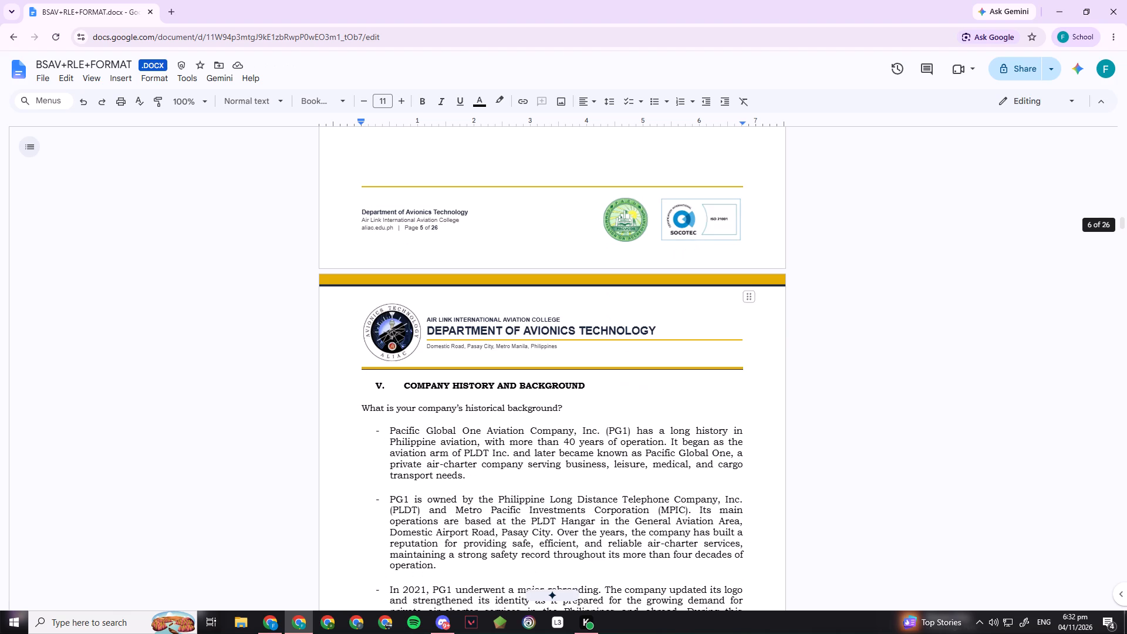
{"action": "scroll", "coordinate": [514, 353], "scroll_direction": "down", "scroll_amount": 6}
{"action": "scroll", "coordinate": [514, 353], "scroll_direction": "up", "scroll_amount": 1}
{"action": "scroll", "coordinate": [514, 353], "scroll_direction": "down", "scroll_amount": 1}
{"action": "scroll", "coordinate": [514, 353], "scroll_direction": "up", "scroll_amount": 8}
{"action": "scroll", "coordinate": [511, 352], "scroll_direction": "down", "scroll_amount": 13}
{"action": "scroll", "coordinate": [510, 352], "scroll_direction": "up", "scroll_amount": 2}
{"action": "scroll", "coordinate": [510, 352], "scroll_direction": "down", "scroll_amount": 3}
{"action": "scroll", "coordinate": [510, 352], "scroll_direction": "up", "scroll_amount": 1}
{"action": "scroll", "coordinate": [510, 352], "scroll_direction": "down", "scroll_amount": 2}
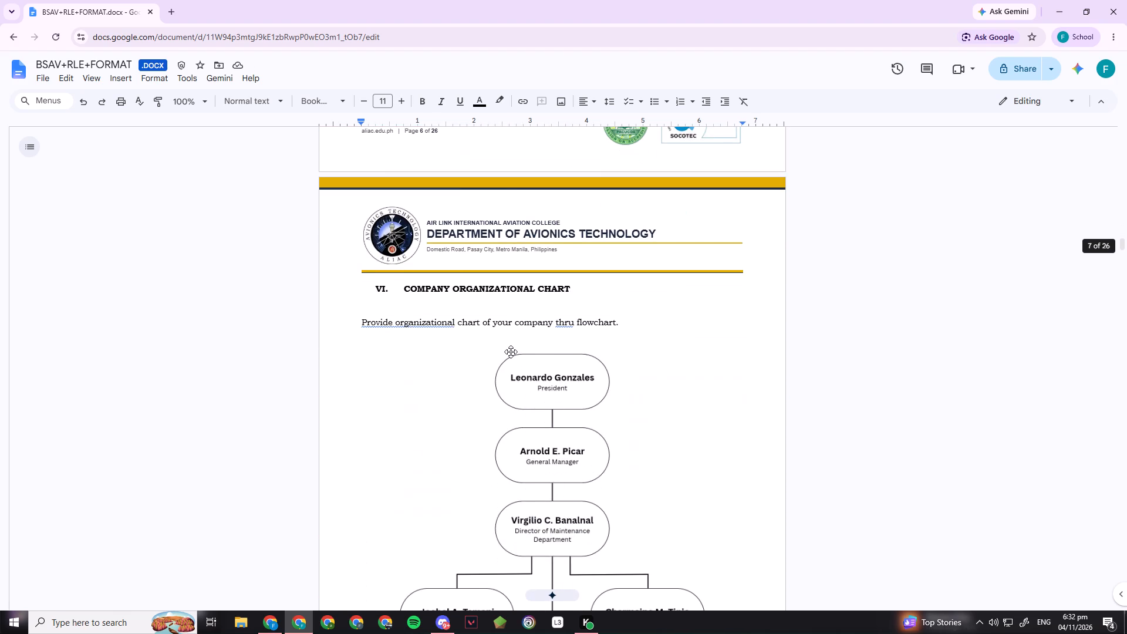
Review the Organizational Chart, the Company Pictures and Facilities page, and the first weekly report pages.
{"action": "scroll", "coordinate": [511, 352], "scroll_direction": "down", "scroll_amount": 3}
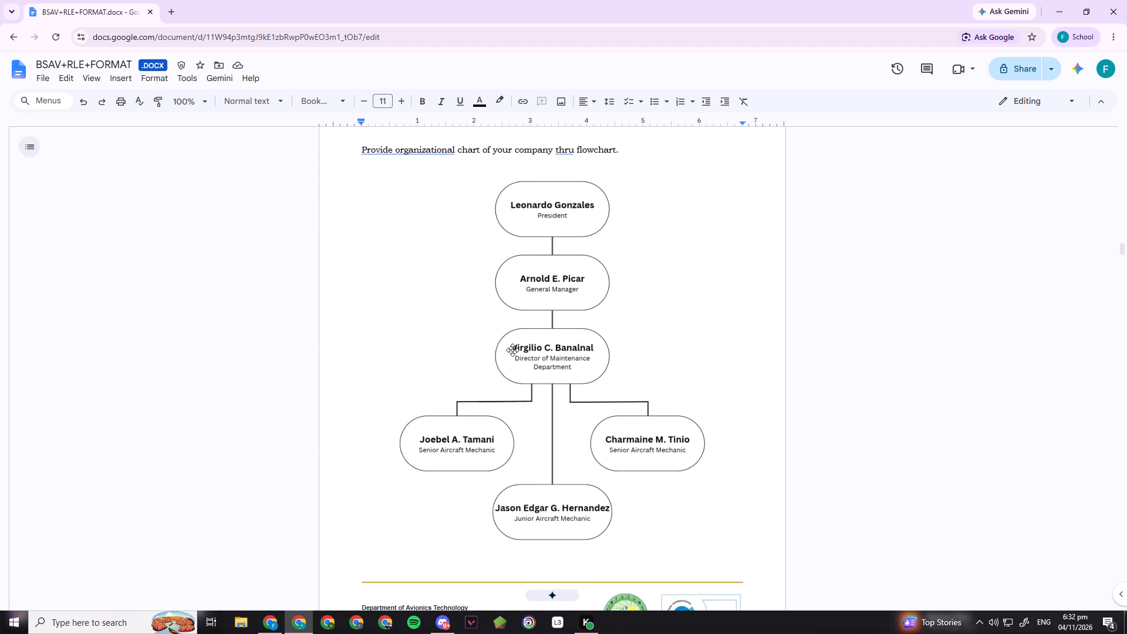
{"action": "scroll", "coordinate": [515, 349], "scroll_direction": "down", "scroll_amount": 3}
{"action": "scroll", "coordinate": [517, 351], "scroll_direction": "up", "scroll_amount": 1}
{"action": "scroll", "coordinate": [517, 351], "scroll_direction": "down", "scroll_amount": 6}
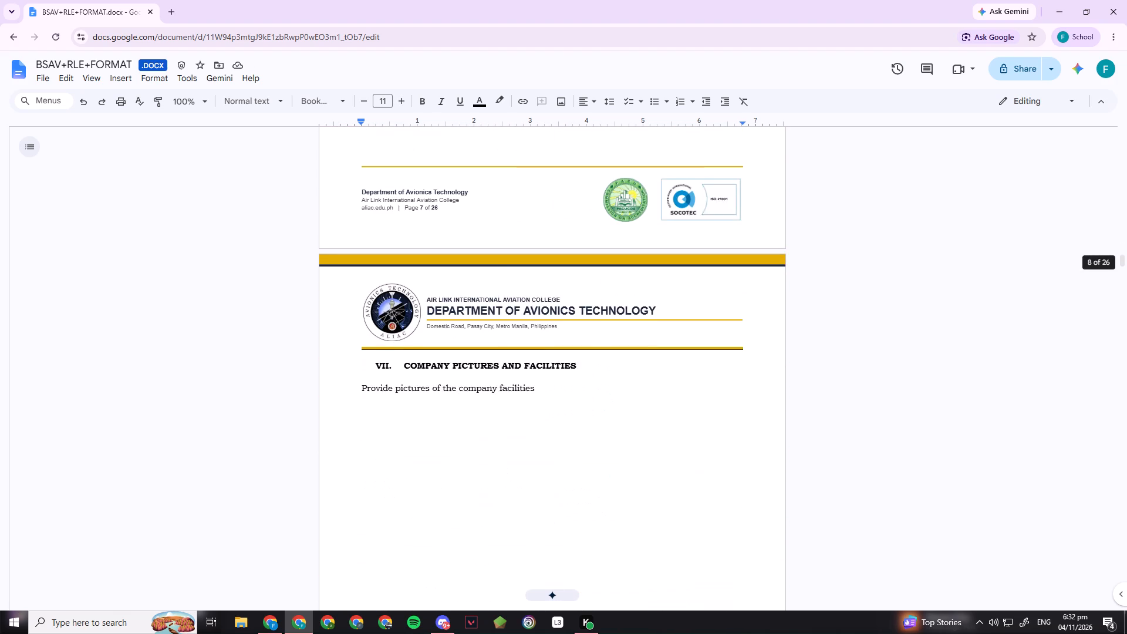
{"action": "scroll", "coordinate": [522, 355], "scroll_direction": "down", "scroll_amount": 16}
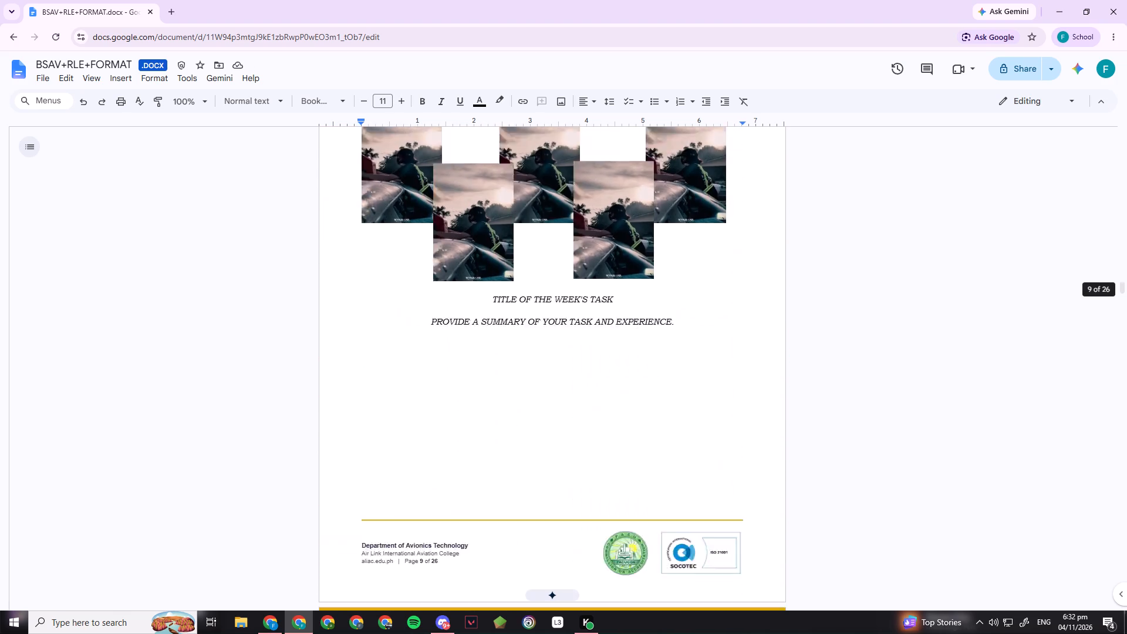
{"action": "scroll", "coordinate": [528, 356], "scroll_direction": "down", "scroll_amount": 14}
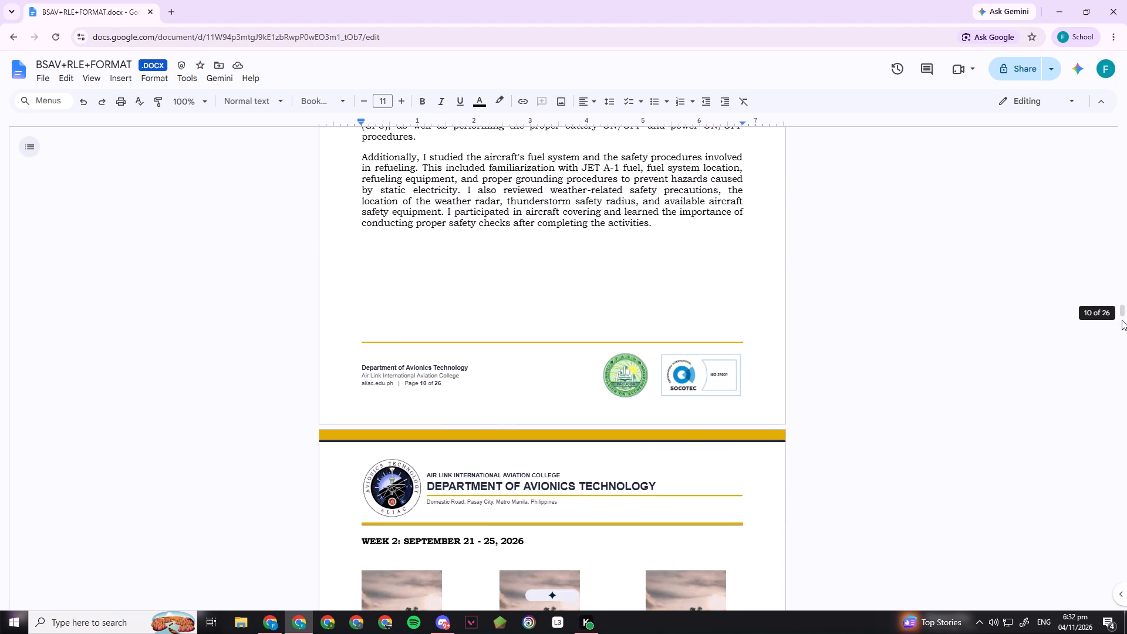
Go to the end of the document and read the page count, paper and font requirements.
{"action": "left_click_drag", "start_coordinate": [1121, 315], "coordinate": [1118, 633]}
{"action": "scroll", "coordinate": [758, 410], "scroll_direction": "up", "scroll_amount": 7}
{"action": "scroll", "coordinate": [737, 386], "scroll_direction": "down", "scroll_amount": 2}
{"action": "scroll", "coordinate": [737, 386], "scroll_direction": "up", "scroll_amount": 1}
{"action": "scroll", "coordinate": [737, 386], "scroll_direction": "down", "scroll_amount": 1}
{"action": "scroll", "coordinate": [737, 386], "scroll_direction": "up", "scroll_amount": 5}
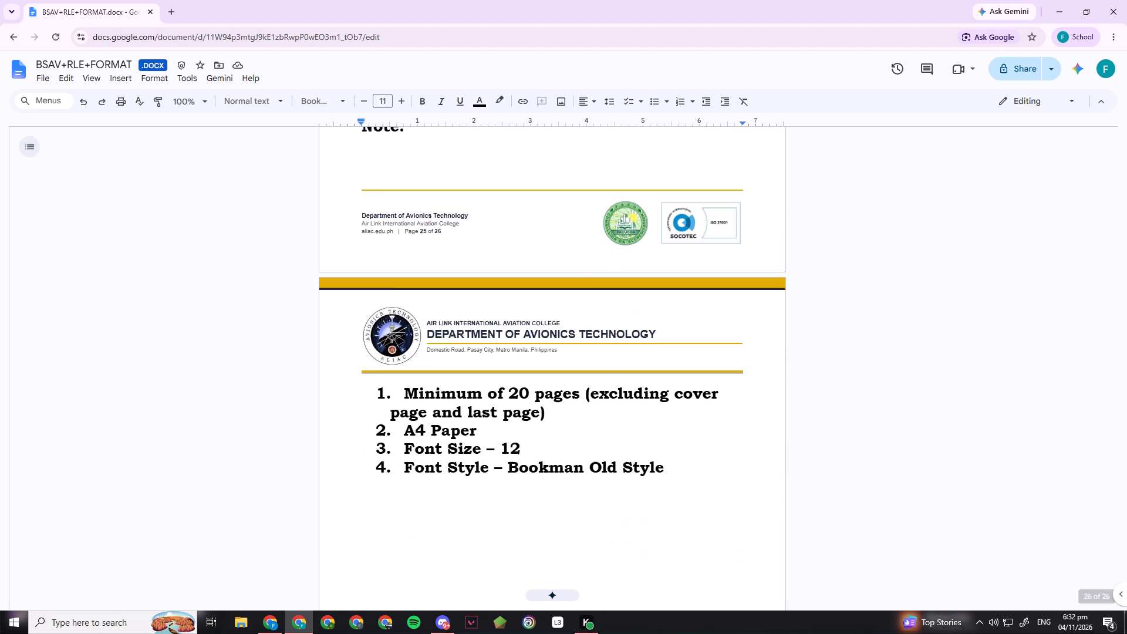
Look back from the final notes through the Over-all Experience section to page 23.
{"action": "scroll", "coordinate": [720, 377], "scroll_direction": "up", "scroll_amount": 2}
{"action": "scroll", "coordinate": [718, 377], "scroll_direction": "down", "scroll_amount": 1}
{"action": "scroll", "coordinate": [718, 377], "scroll_direction": "up", "scroll_amount": 4}
{"action": "scroll", "coordinate": [715, 376], "scroll_direction": "down", "scroll_amount": 1}
{"action": "scroll", "coordinate": [715, 376], "scroll_direction": "up", "scroll_amount": 5}
{"action": "scroll", "coordinate": [714, 376], "scroll_direction": "down", "scroll_amount": 1}
{"action": "scroll", "coordinate": [713, 376], "scroll_direction": "up", "scroll_amount": 2}
{"action": "scroll", "coordinate": [712, 375], "scroll_direction": "down", "scroll_amount": 1}
{"action": "scroll", "coordinate": [712, 375], "scroll_direction": "up", "scroll_amount": 3}
{"action": "scroll", "coordinate": [712, 375], "scroll_direction": "down", "scroll_amount": 1}
{"action": "scroll", "coordinate": [712, 375], "scroll_direction": "up", "scroll_amount": 3}
{"action": "scroll", "coordinate": [713, 375], "scroll_direction": "down", "scroll_amount": 1}
{"action": "scroll", "coordinate": [713, 375], "scroll_direction": "up", "scroll_amount": 2}
{"action": "scroll", "coordinate": [713, 375], "scroll_direction": "down", "scroll_amount": 1}
{"action": "scroll", "coordinate": [713, 375], "scroll_direction": "up", "scroll_amount": 7}
{"action": "scroll", "coordinate": [713, 375], "scroll_direction": "down", "scroll_amount": 2}
{"action": "scroll", "coordinate": [713, 375], "scroll_direction": "up", "scroll_amount": 1}
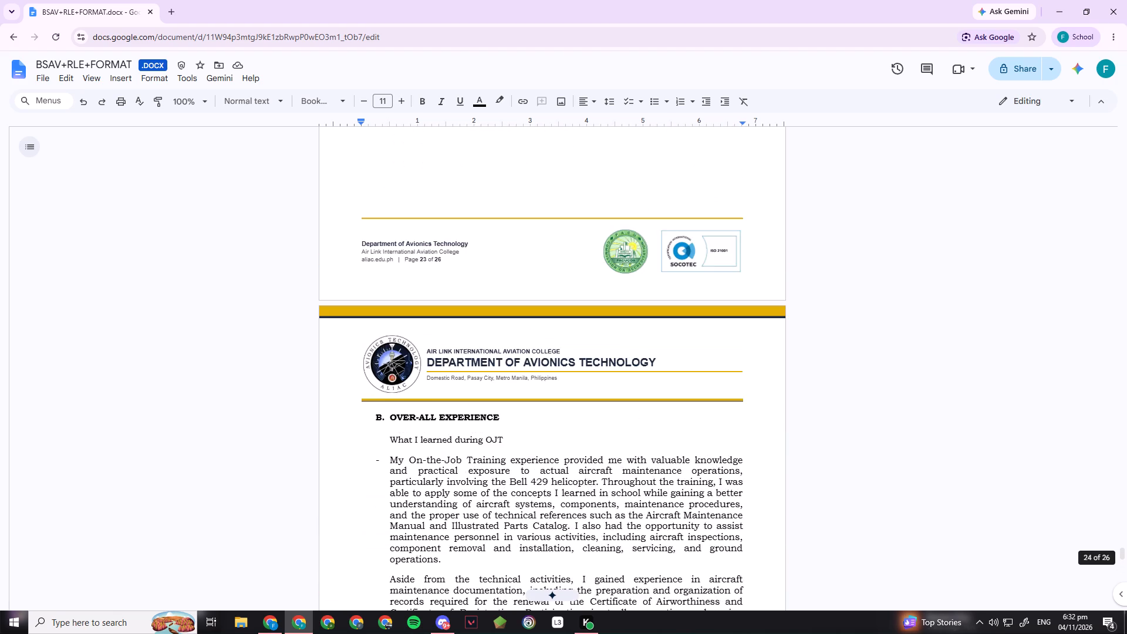
{"action": "scroll", "coordinate": [713, 375], "scroll_direction": "down", "scroll_amount": 1}
{"action": "scroll", "coordinate": [713, 375], "scroll_direction": "up", "scroll_amount": 6}
{"action": "scroll", "coordinate": [712, 375], "scroll_direction": "down", "scroll_amount": 1}
{"action": "scroll", "coordinate": [705, 378], "scroll_direction": "up", "scroll_amount": 6}
{"action": "scroll", "coordinate": [690, 340], "scroll_direction": "down", "scroll_amount": 2}
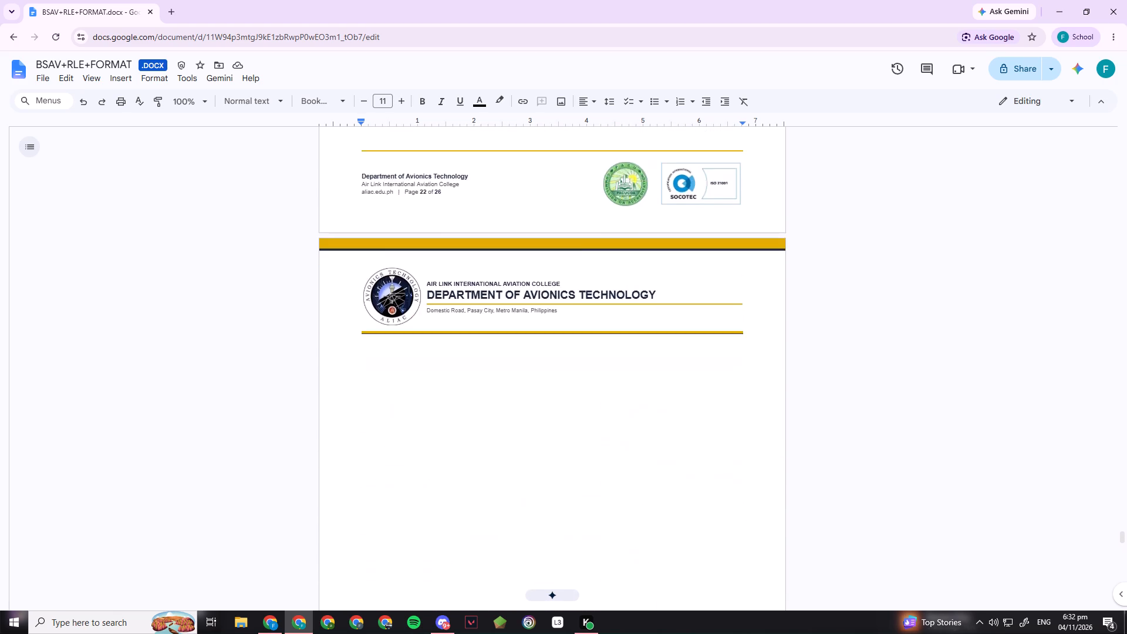
Examine the written summary on page 22 and the page 23 layout before the Over-all Experience section.
{"action": "scroll", "coordinate": [691, 340], "scroll_direction": "down", "scroll_amount": 1}
{"action": "scroll", "coordinate": [691, 335], "scroll_direction": "up", "scroll_amount": 3}
{"action": "scroll", "coordinate": [690, 333], "scroll_direction": "down", "scroll_amount": 1}
{"action": "scroll", "coordinate": [690, 333], "scroll_direction": "up", "scroll_amount": 2}
{"action": "scroll", "coordinate": [690, 333], "scroll_direction": "down", "scroll_amount": 3}
{"action": "scroll", "coordinate": [690, 333], "scroll_direction": "up", "scroll_amount": 2}
{"action": "scroll", "coordinate": [695, 322], "scroll_direction": "down", "scroll_amount": 1}
{"action": "scroll", "coordinate": [695, 322], "scroll_direction": "up", "scroll_amount": 1}
{"action": "scroll", "coordinate": [695, 322], "scroll_direction": "down", "scroll_amount": 1}
{"action": "scroll", "coordinate": [694, 321], "scroll_direction": "up", "scroll_amount": 3}
{"action": "scroll", "coordinate": [684, 301], "scroll_direction": "down", "scroll_amount": 1}
{"action": "scroll", "coordinate": [685, 301], "scroll_direction": "up", "scroll_amount": 5}
{"action": "scroll", "coordinate": [689, 299], "scroll_direction": "down", "scroll_amount": 1}
{"action": "scroll", "coordinate": [689, 299], "scroll_direction": "up", "scroll_amount": 2}
{"action": "scroll", "coordinate": [690, 298], "scroll_direction": "down", "scroll_amount": 1}
{"action": "scroll", "coordinate": [690, 298], "scroll_direction": "up", "scroll_amount": 3}
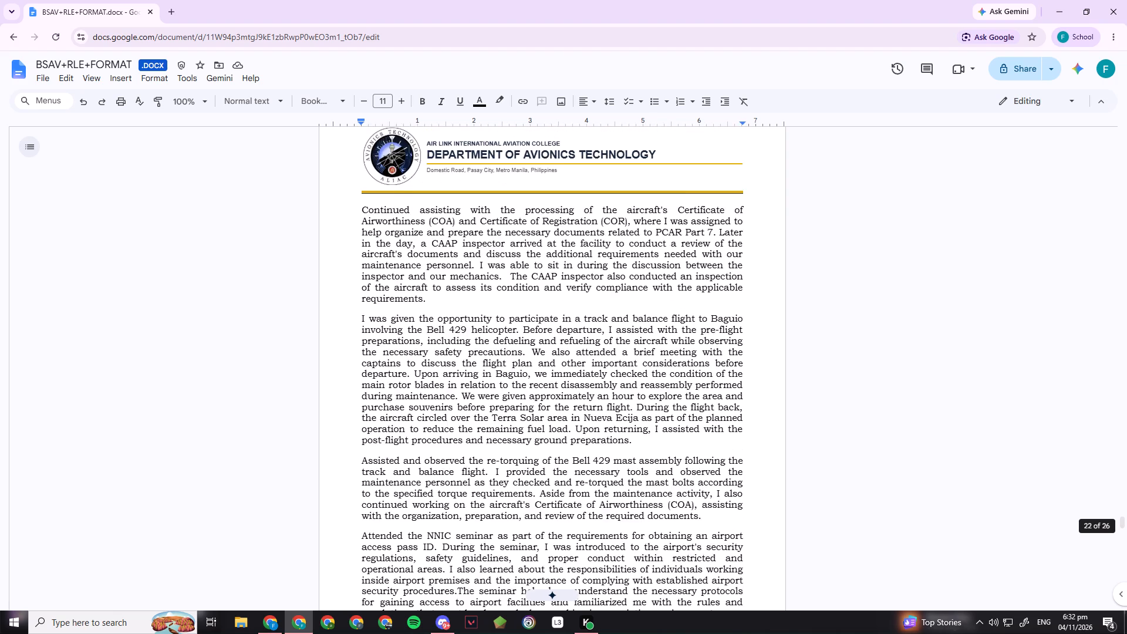
{"action": "scroll", "coordinate": [691, 287], "scroll_direction": "down", "scroll_amount": 9}
{"action": "scroll", "coordinate": [691, 287], "scroll_direction": "up", "scroll_amount": 1}
{"action": "scroll", "coordinate": [691, 287], "scroll_direction": "down", "scroll_amount": 11}
{"action": "scroll", "coordinate": [721, 292], "scroll_direction": "up", "scroll_amount": 1}
{"action": "scroll", "coordinate": [721, 292], "scroll_direction": "down", "scroll_amount": 2}
{"action": "scroll", "coordinate": [721, 291], "scroll_direction": "up", "scroll_amount": 3}
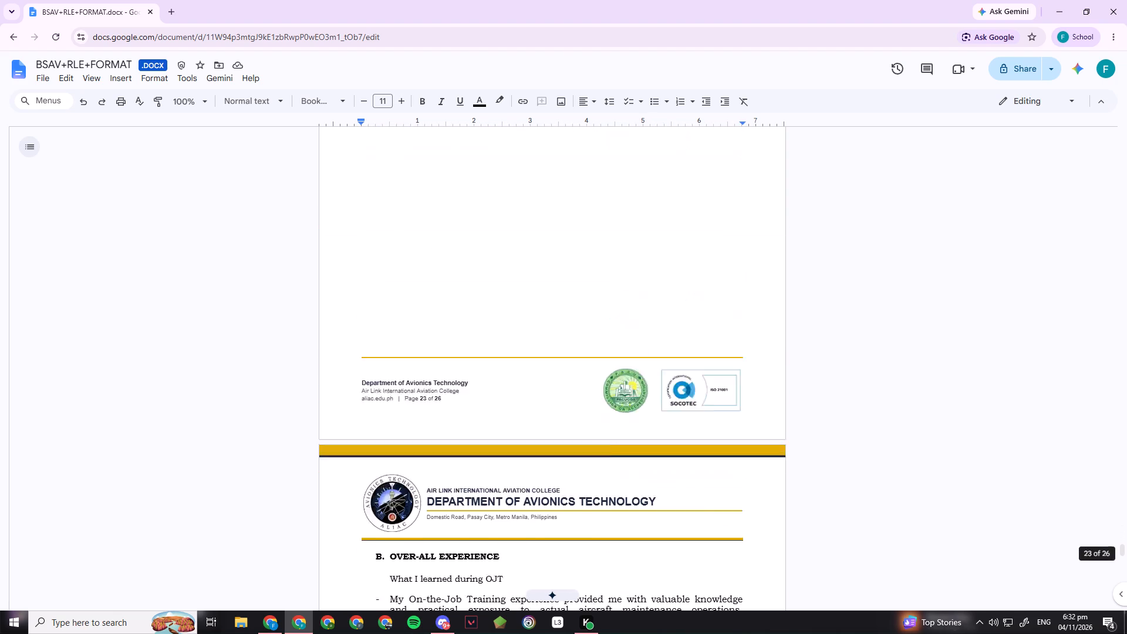
Go back to the Week 7: October 26 - October 30, 2026 page and examine its photos and placeholder text.
{"action": "scroll", "coordinate": [719, 290], "scroll_direction": "up", "scroll_amount": 3}
{"action": "scroll", "coordinate": [720, 289], "scroll_direction": "down", "scroll_amount": 1}
{"action": "scroll", "coordinate": [720, 289], "scroll_direction": "up", "scroll_amount": 3}
{"action": "scroll", "coordinate": [721, 289], "scroll_direction": "down", "scroll_amount": 2}
{"action": "scroll", "coordinate": [721, 289], "scroll_direction": "up", "scroll_amount": 7}
{"action": "scroll", "coordinate": [716, 291], "scroll_direction": "down", "scroll_amount": 1}
{"action": "scroll", "coordinate": [716, 291], "scroll_direction": "up", "scroll_amount": 9}
{"action": "scroll", "coordinate": [714, 291], "scroll_direction": "down", "scroll_amount": 1}
{"action": "scroll", "coordinate": [714, 291], "scroll_direction": "up", "scroll_amount": 10}
{"action": "scroll", "coordinate": [716, 291], "scroll_direction": "down", "scroll_amount": 1}
{"action": "scroll", "coordinate": [716, 291], "scroll_direction": "up", "scroll_amount": 1}
{"action": "scroll", "coordinate": [656, 302], "scroll_direction": "up", "scroll_amount": 2}
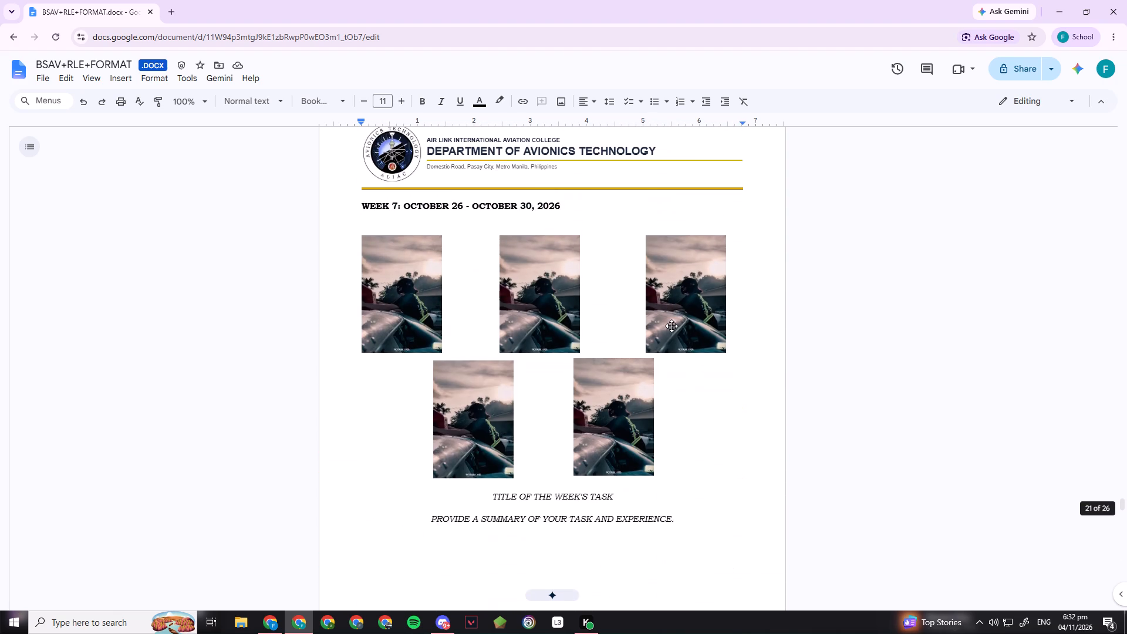
Copy the Week 7 heading, five photos and placeholder text onto the blank page 23.
{"action": "left_click_drag", "start_coordinate": [676, 569], "coordinate": [355, 259]}
{"action": "key", "text": "ctrl+c"}
{"action": "scroll", "coordinate": [472, 278], "scroll_direction": "down", "scroll_amount": 3}
{"action": "scroll", "coordinate": [487, 288], "scroll_direction": "up", "scroll_amount": 2}
{"action": "scroll", "coordinate": [497, 294], "scroll_direction": "down", "scroll_amount": 20}
{"action": "scroll", "coordinate": [497, 294], "scroll_direction": "down", "scroll_amount": 3}
{"action": "left_click", "coordinate": [379, 186]}
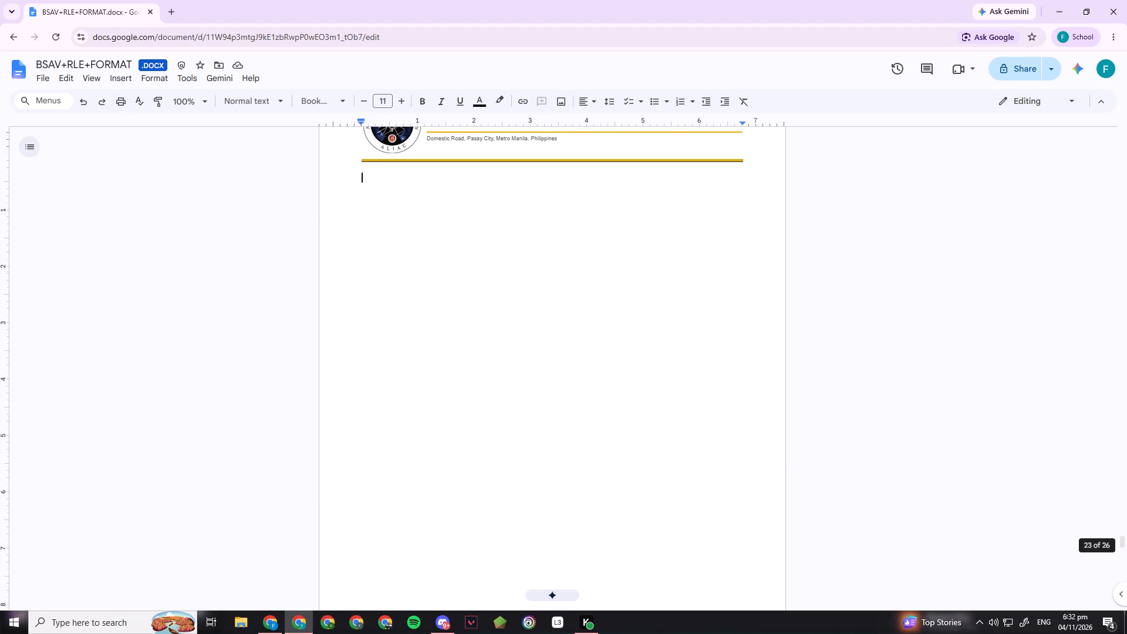
{"action": "left_click", "coordinate": [376, 178]}
{"action": "key", "text": "ctrl+v"}
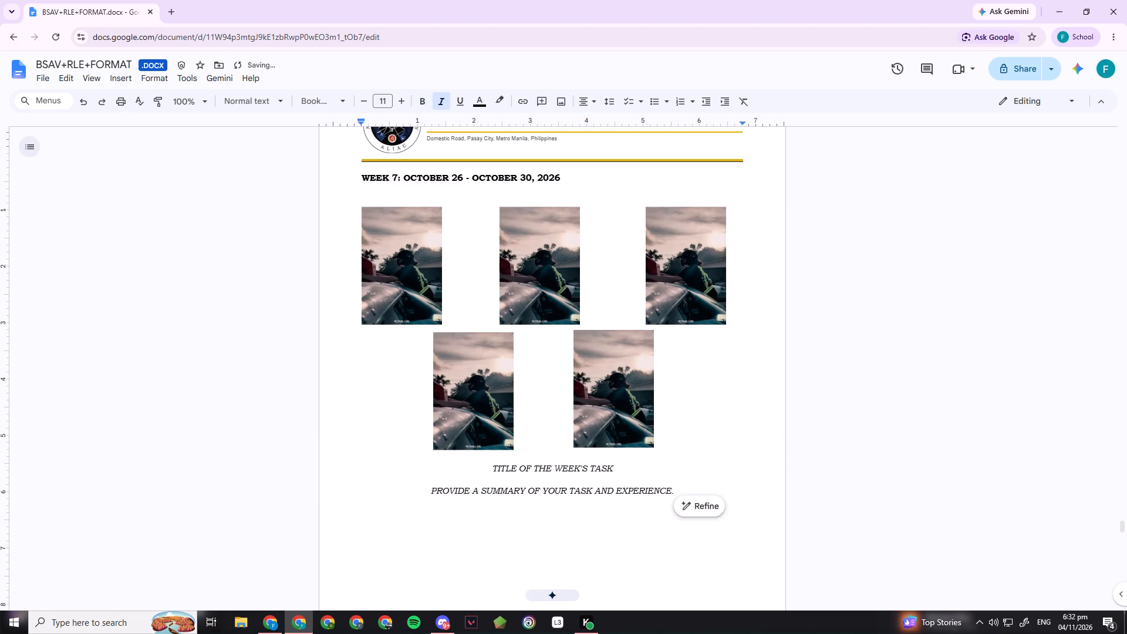
Change the week number in the copied page's heading to 8.
{"action": "left_click", "coordinate": [396, 179]}
{"action": "key", "text": "BackSpace"}
{"action": "key", "text": "8"}
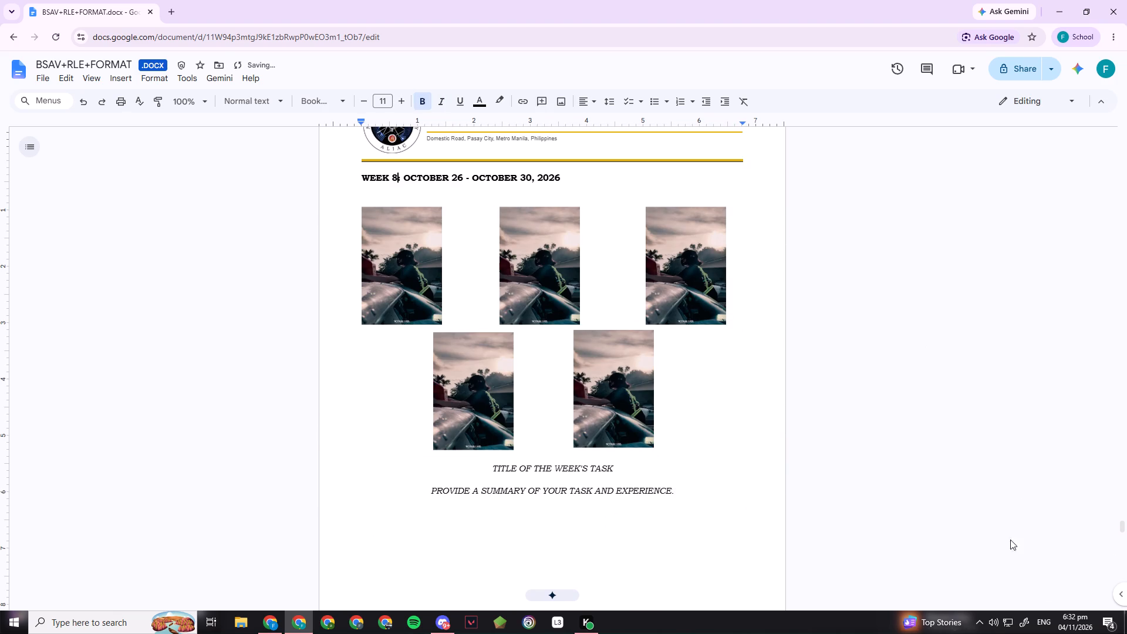
Replace the Week 8 heading's date range with NOVEMBER 3 - 6, keeping the year and checking the dates against the system calendar.
{"action": "left_click", "coordinate": [1071, 625]}
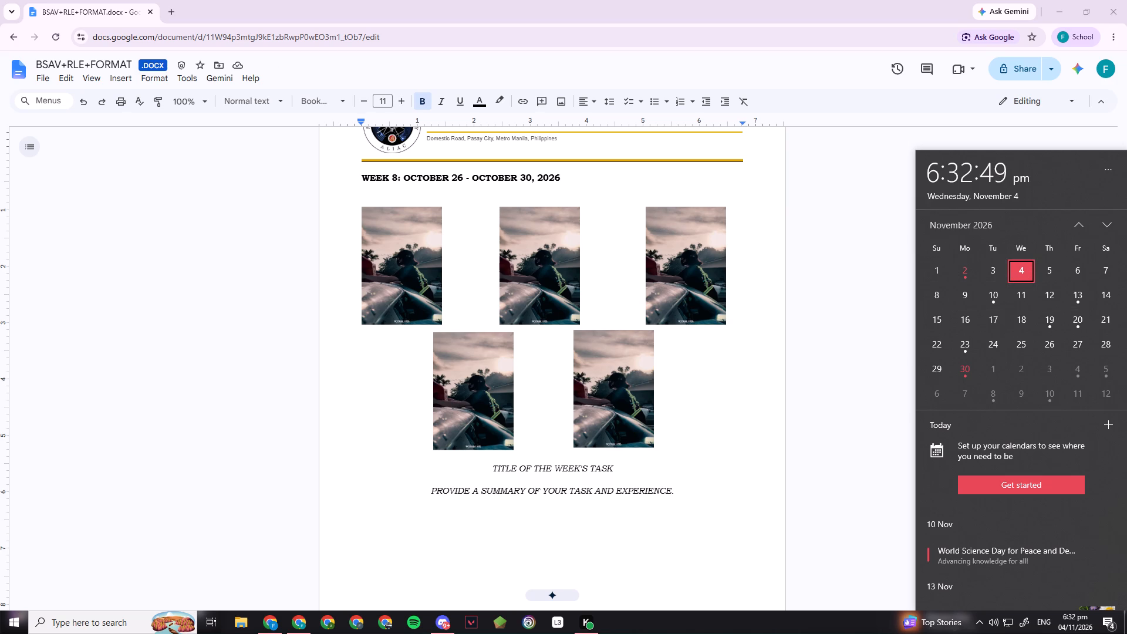
{"action": "left_click_drag", "start_coordinate": [402, 176], "coordinate": [531, 176]}
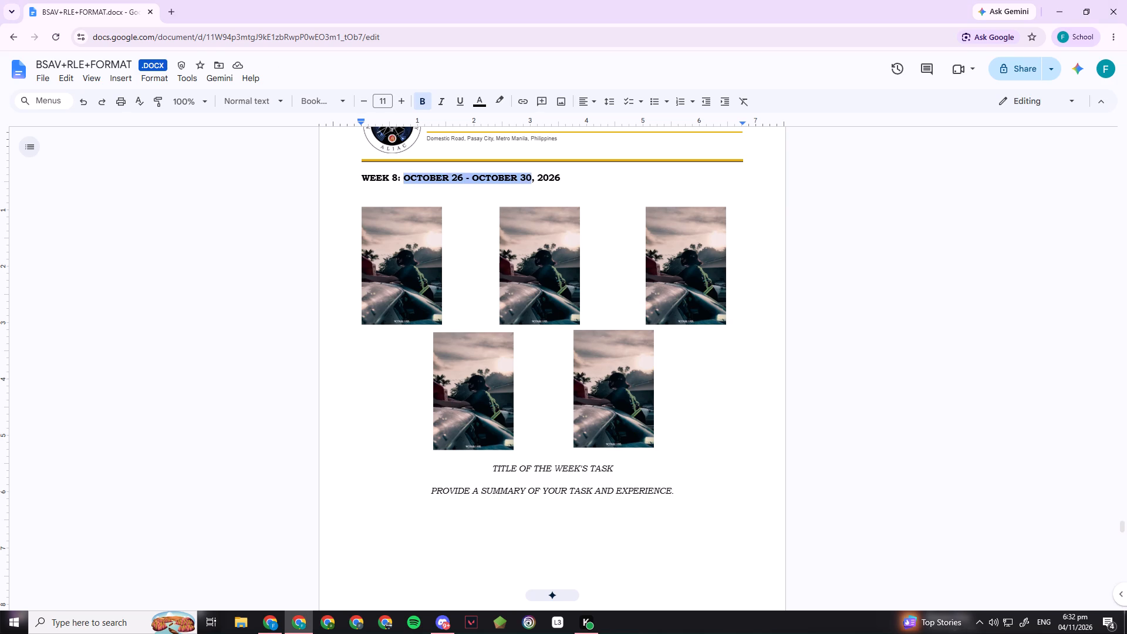
{"action": "left_click_drag", "start_coordinate": [531, 176], "coordinate": [529, 176]}
{"action": "type", "text": "Novem"}
{"action": "key", "text": "BackSpace"}
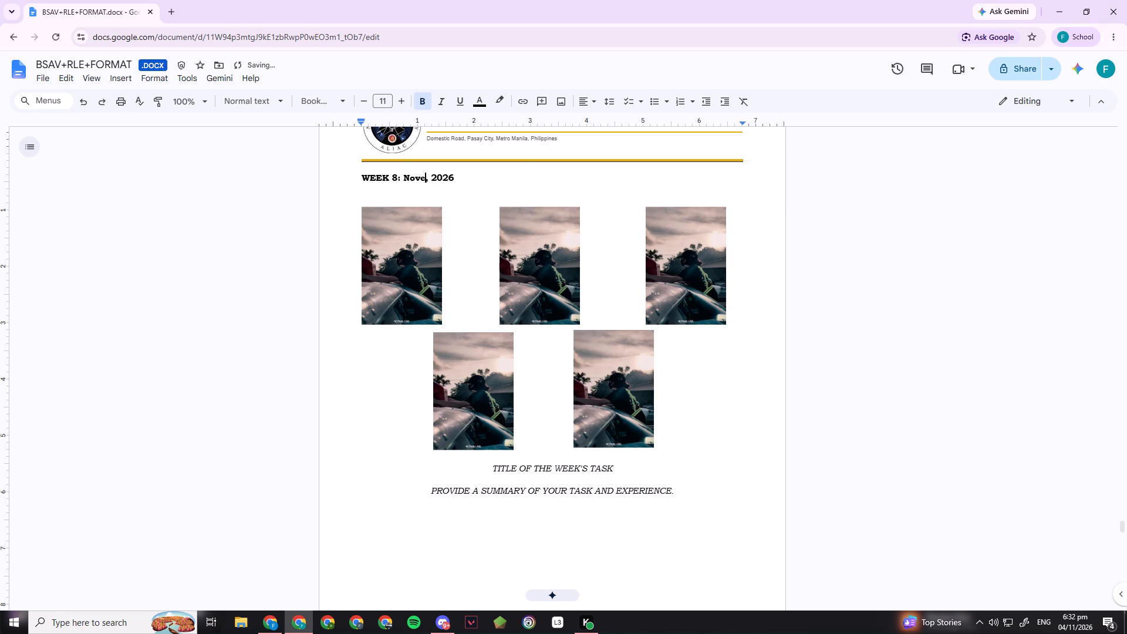
{"action": "key", "text": "BackSpace"}
{"action": "key", "text": "BackSpace"}
{"action": "key", "text": "2"}
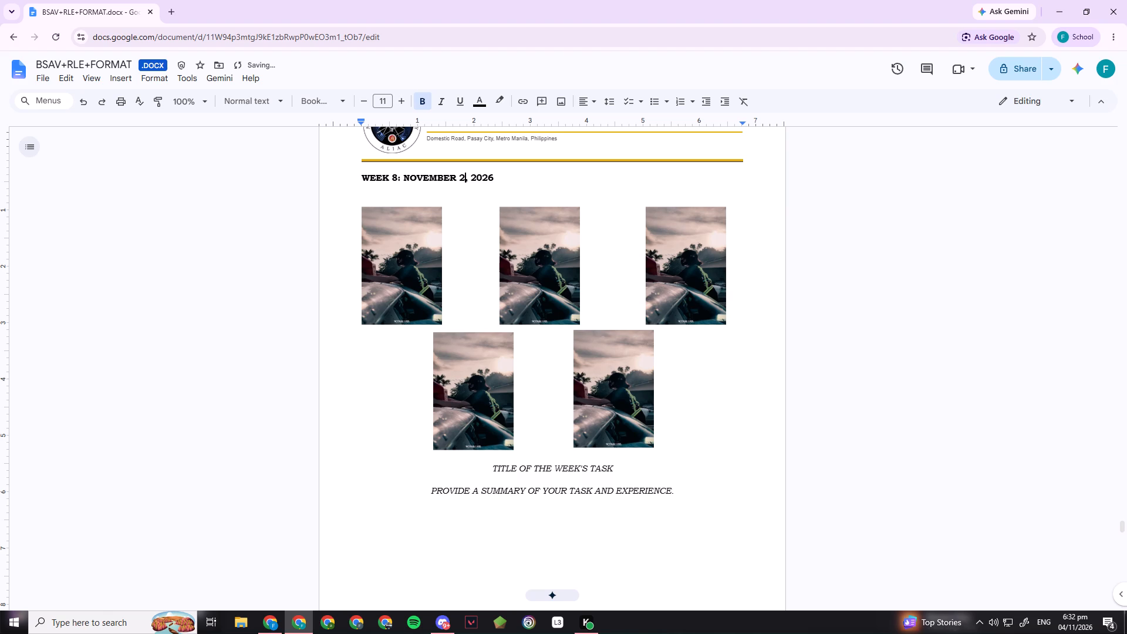
{"action": "left_click", "coordinate": [1067, 626]}
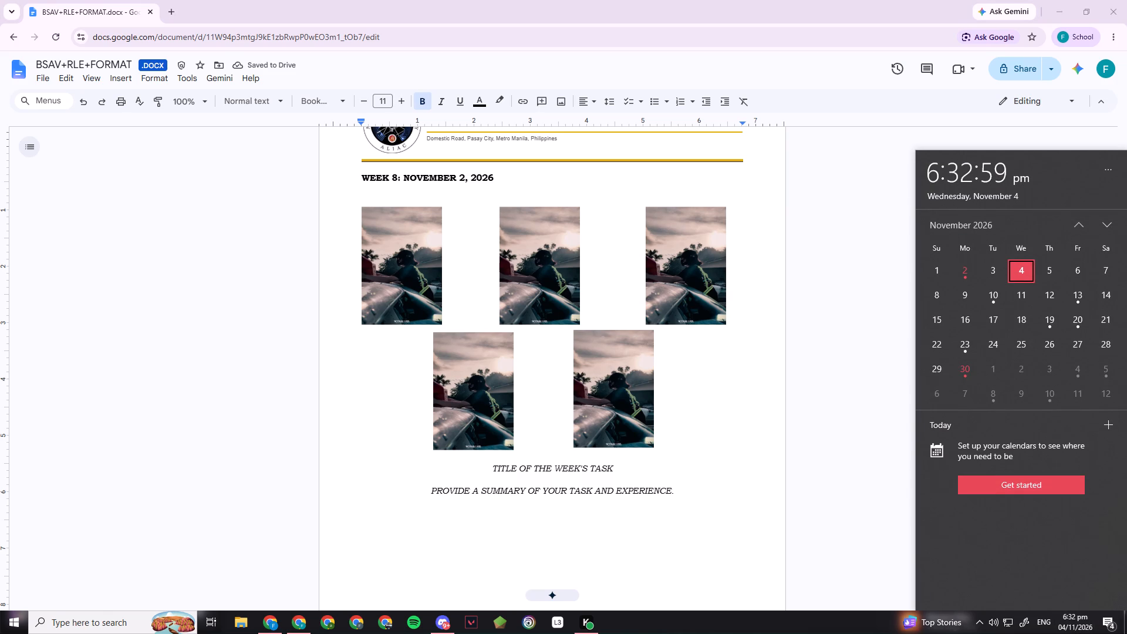
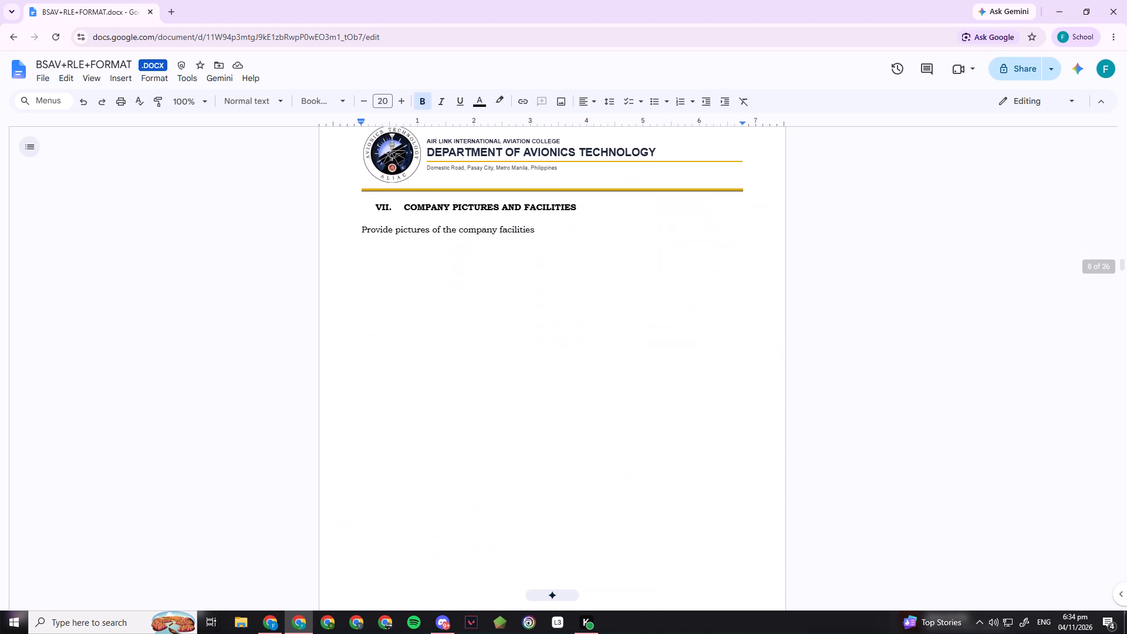
Examine the Company Pictures and Facilities page and the Week 1: September 14 - 18, 2026 page with its photos and placeholder text.
{"action": "scroll", "coordinate": [733, 379], "scroll_direction": "down", "scroll_amount": 4}
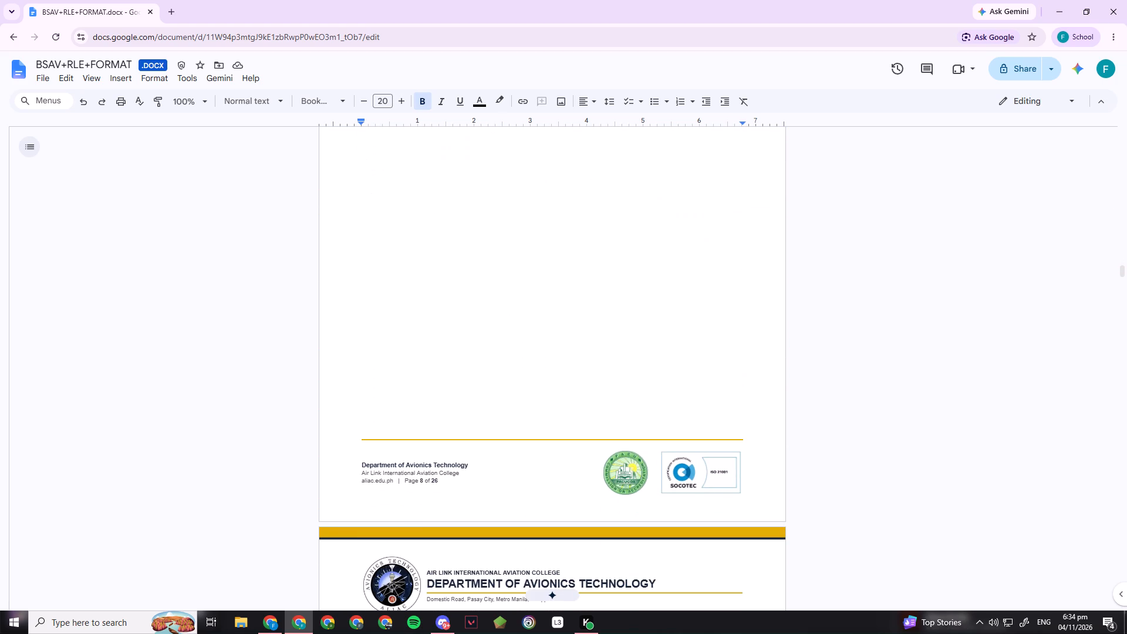
{"action": "scroll", "coordinate": [718, 369], "scroll_direction": "down", "scroll_amount": 2}
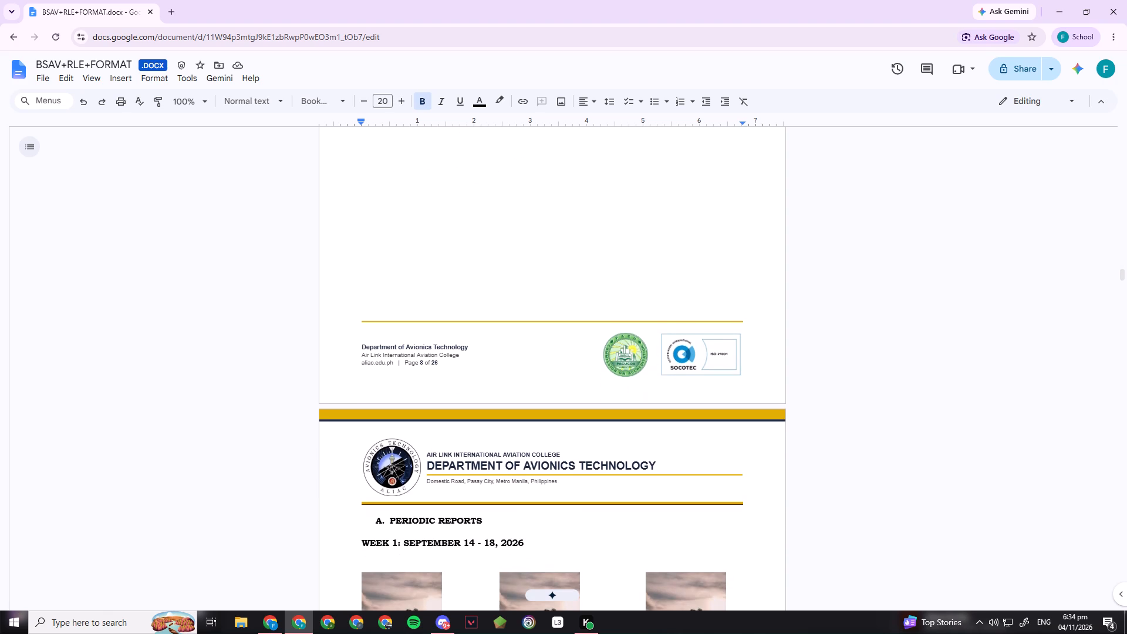
{"action": "scroll", "coordinate": [718, 369], "scroll_direction": "down", "scroll_amount": 2}
{"action": "scroll", "coordinate": [720, 371], "scroll_direction": "up", "scroll_amount": 1}
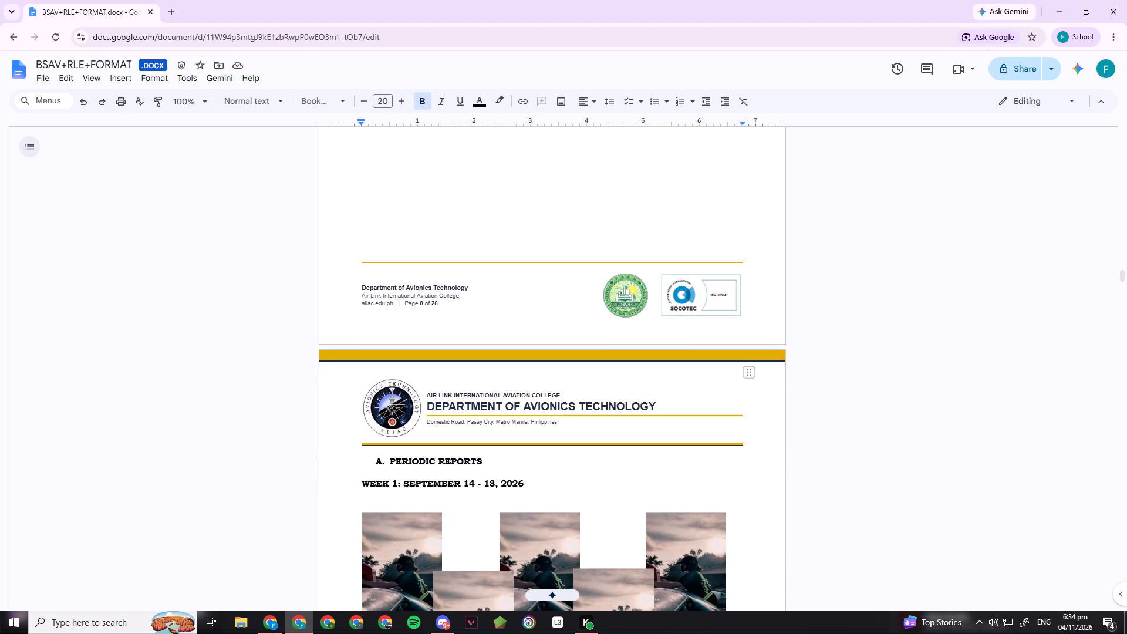
{"action": "scroll", "coordinate": [603, 413], "scroll_direction": "down", "scroll_amount": 1}
{"action": "scroll", "coordinate": [655, 390], "scroll_direction": "down", "scroll_amount": 1}
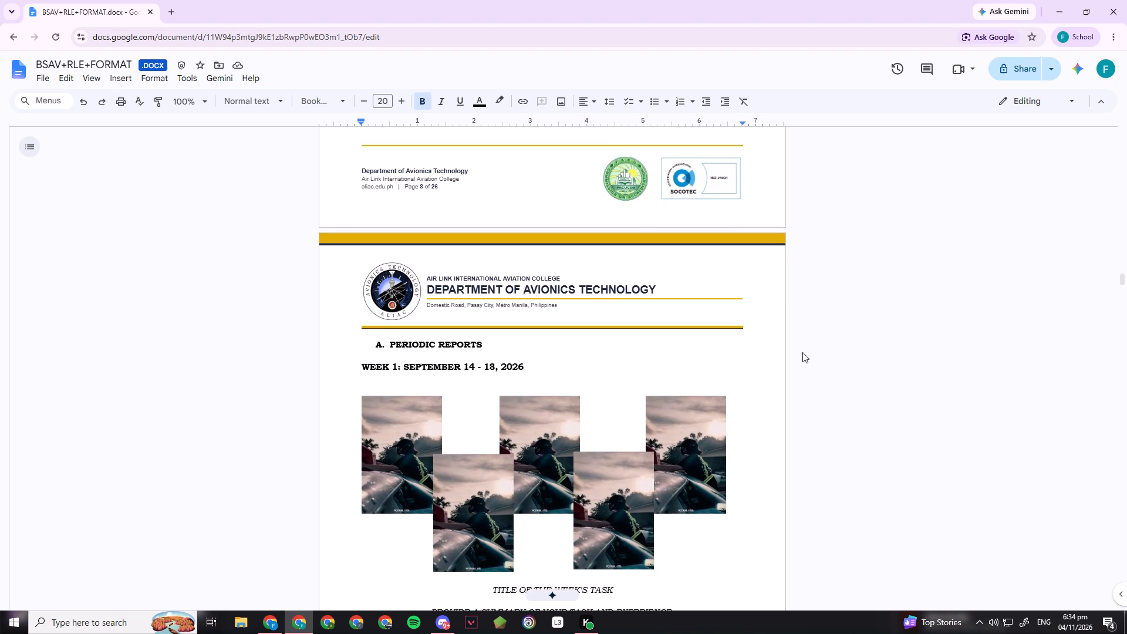
{"action": "scroll", "coordinate": [802, 352], "scroll_direction": "down", "scroll_amount": 1}
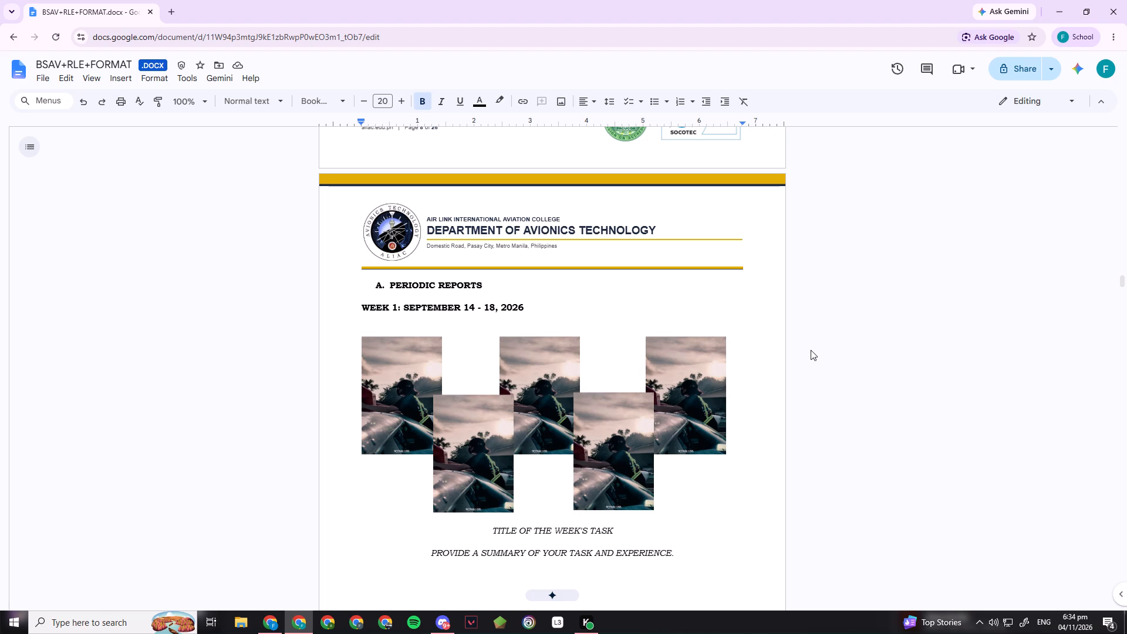
{"action": "scroll", "coordinate": [837, 348], "scroll_direction": "down", "scroll_amount": 1}
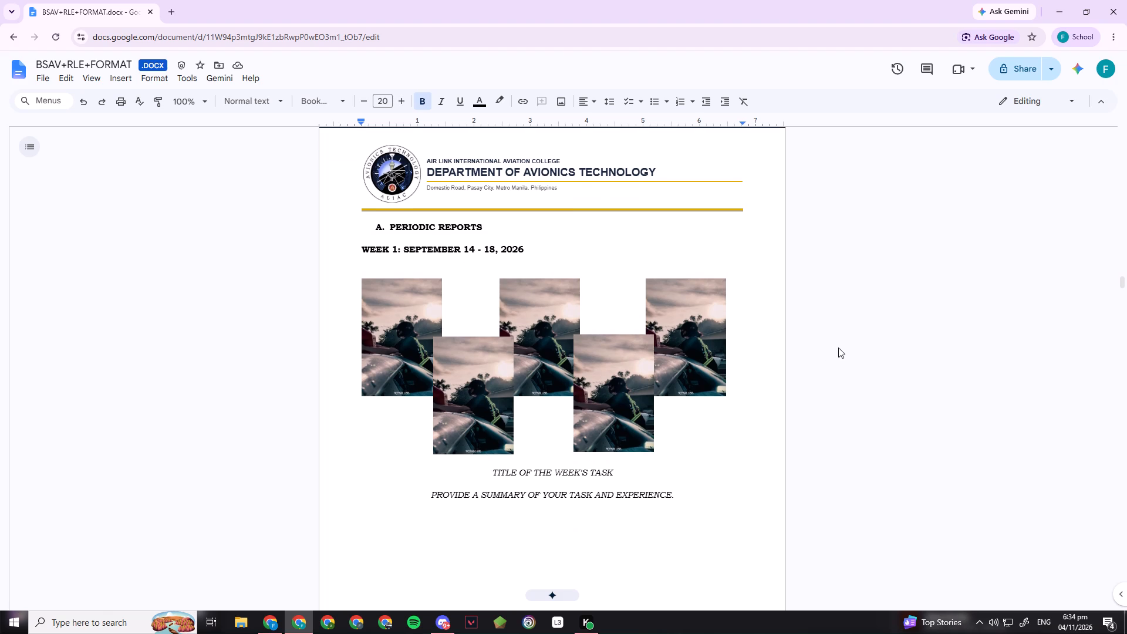
{"action": "scroll", "coordinate": [838, 348], "scroll_direction": "down", "scroll_amount": 1}
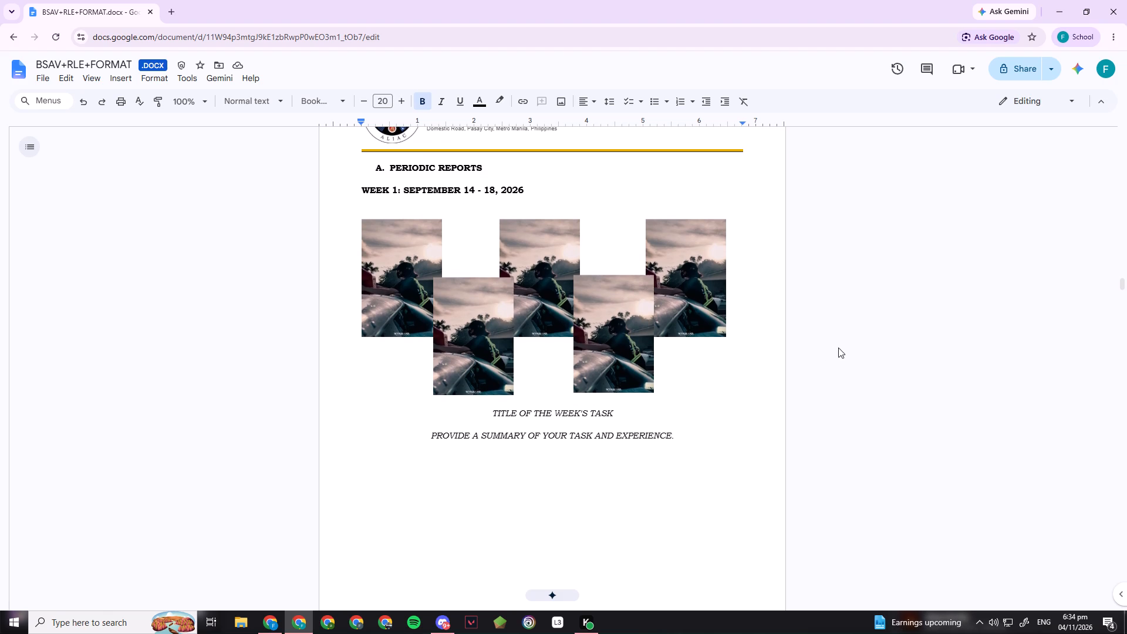
{"action": "scroll", "coordinate": [838, 348], "scroll_direction": "down", "scroll_amount": 1}
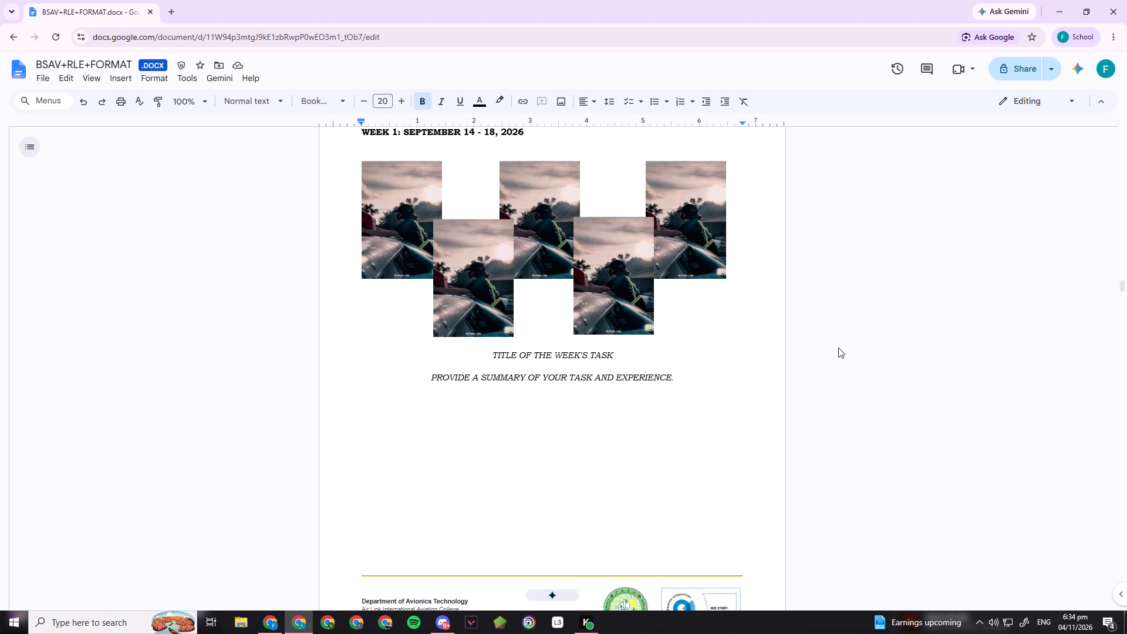
{"action": "scroll", "coordinate": [830, 336], "scroll_direction": "down", "scroll_amount": 1}
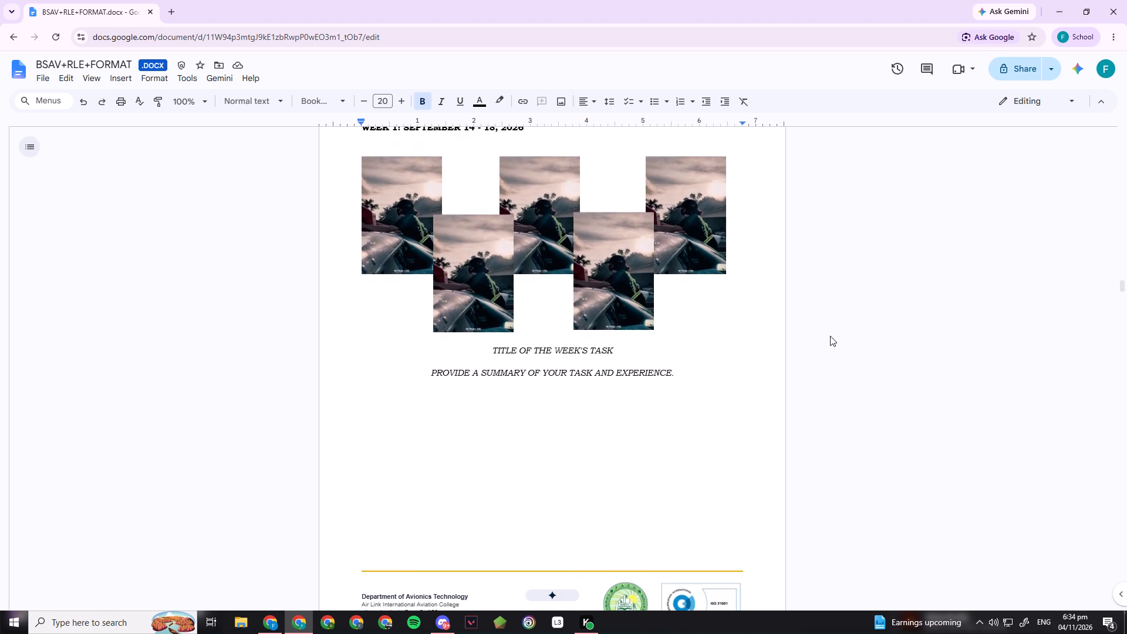
{"action": "scroll", "coordinate": [830, 336], "scroll_direction": "down", "scroll_amount": 1}
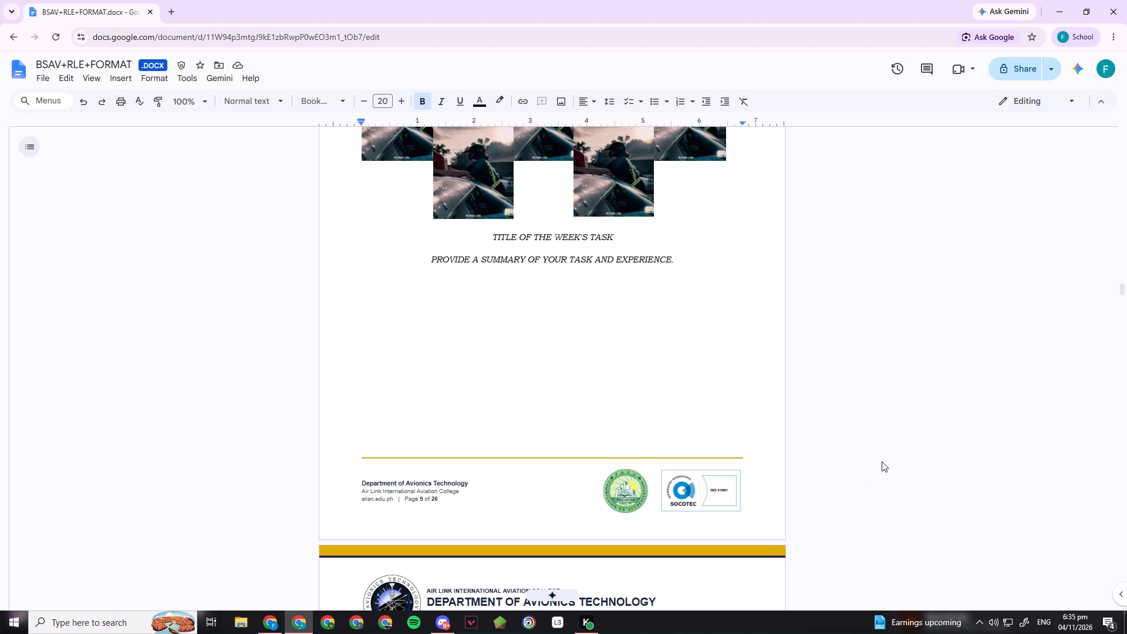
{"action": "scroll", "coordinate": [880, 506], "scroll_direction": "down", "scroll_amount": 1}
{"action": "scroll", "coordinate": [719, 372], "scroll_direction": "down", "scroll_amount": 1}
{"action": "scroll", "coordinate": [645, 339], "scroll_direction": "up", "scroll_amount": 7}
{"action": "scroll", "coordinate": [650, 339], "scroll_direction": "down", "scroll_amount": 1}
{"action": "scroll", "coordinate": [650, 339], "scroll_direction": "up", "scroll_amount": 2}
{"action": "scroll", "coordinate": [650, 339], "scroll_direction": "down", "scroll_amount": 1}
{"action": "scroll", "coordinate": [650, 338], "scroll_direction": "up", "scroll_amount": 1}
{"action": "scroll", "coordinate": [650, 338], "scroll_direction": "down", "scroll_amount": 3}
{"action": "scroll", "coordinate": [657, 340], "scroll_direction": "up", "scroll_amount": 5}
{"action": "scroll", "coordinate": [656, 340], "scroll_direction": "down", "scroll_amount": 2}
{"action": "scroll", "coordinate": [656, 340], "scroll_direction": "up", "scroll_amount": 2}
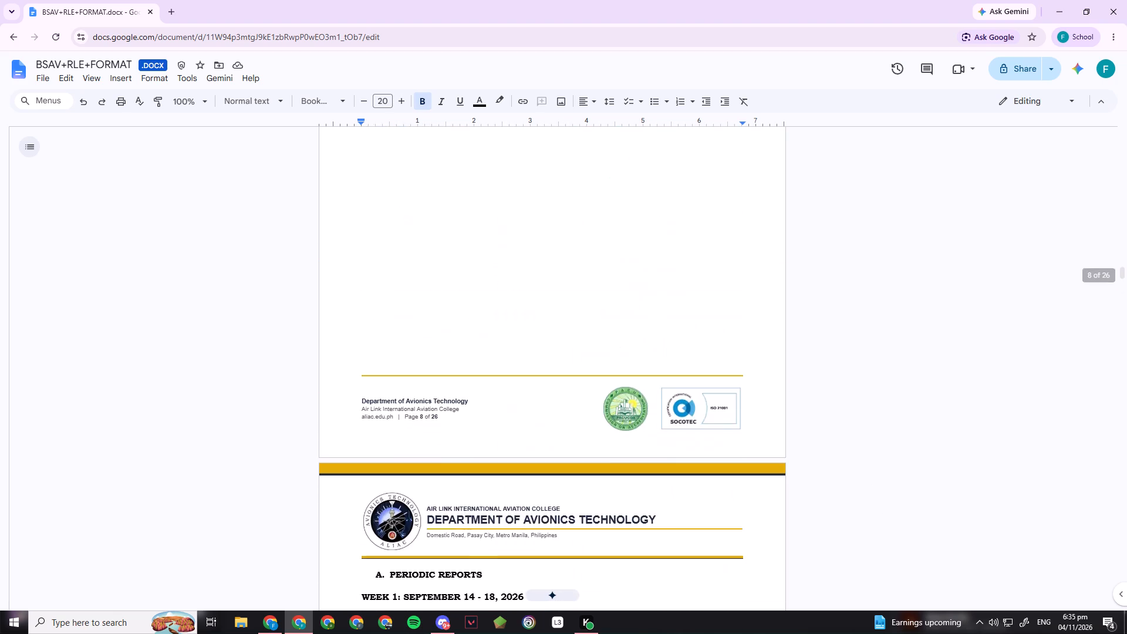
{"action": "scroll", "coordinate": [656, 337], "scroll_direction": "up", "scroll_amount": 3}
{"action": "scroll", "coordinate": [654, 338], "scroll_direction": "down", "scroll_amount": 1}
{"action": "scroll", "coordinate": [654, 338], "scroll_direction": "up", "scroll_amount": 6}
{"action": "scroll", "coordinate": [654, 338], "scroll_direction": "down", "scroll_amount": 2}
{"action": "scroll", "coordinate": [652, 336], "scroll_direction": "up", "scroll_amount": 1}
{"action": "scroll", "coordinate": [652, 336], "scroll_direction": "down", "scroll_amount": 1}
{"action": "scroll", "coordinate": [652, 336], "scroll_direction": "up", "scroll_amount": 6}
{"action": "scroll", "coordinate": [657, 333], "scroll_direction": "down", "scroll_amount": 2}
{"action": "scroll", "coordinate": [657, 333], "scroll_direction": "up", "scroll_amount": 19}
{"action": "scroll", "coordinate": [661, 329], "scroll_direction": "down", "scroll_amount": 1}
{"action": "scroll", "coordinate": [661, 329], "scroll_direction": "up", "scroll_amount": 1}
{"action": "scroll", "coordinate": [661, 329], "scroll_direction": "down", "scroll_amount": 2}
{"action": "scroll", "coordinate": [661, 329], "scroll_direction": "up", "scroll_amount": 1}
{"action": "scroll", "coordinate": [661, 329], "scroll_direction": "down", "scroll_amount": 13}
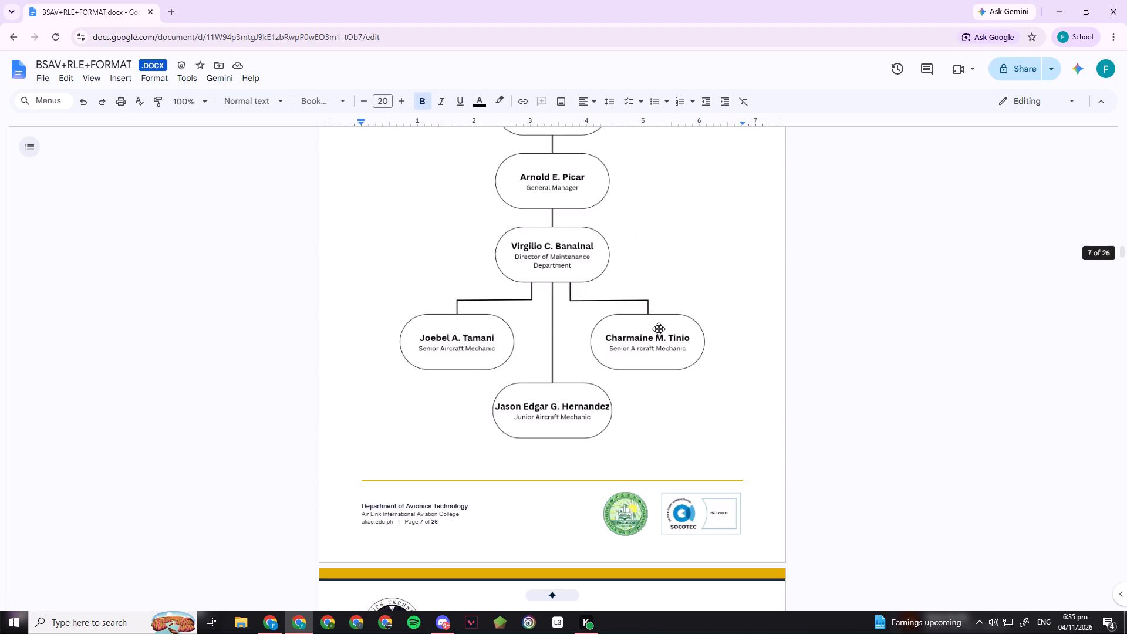
Recheck the Company Pictures and Facilities page from its heading down to the start of the Periodic Reports section.
{"action": "scroll", "coordinate": [657, 328], "scroll_direction": "down", "scroll_amount": 6}
{"action": "left_click", "coordinate": [504, 383]}
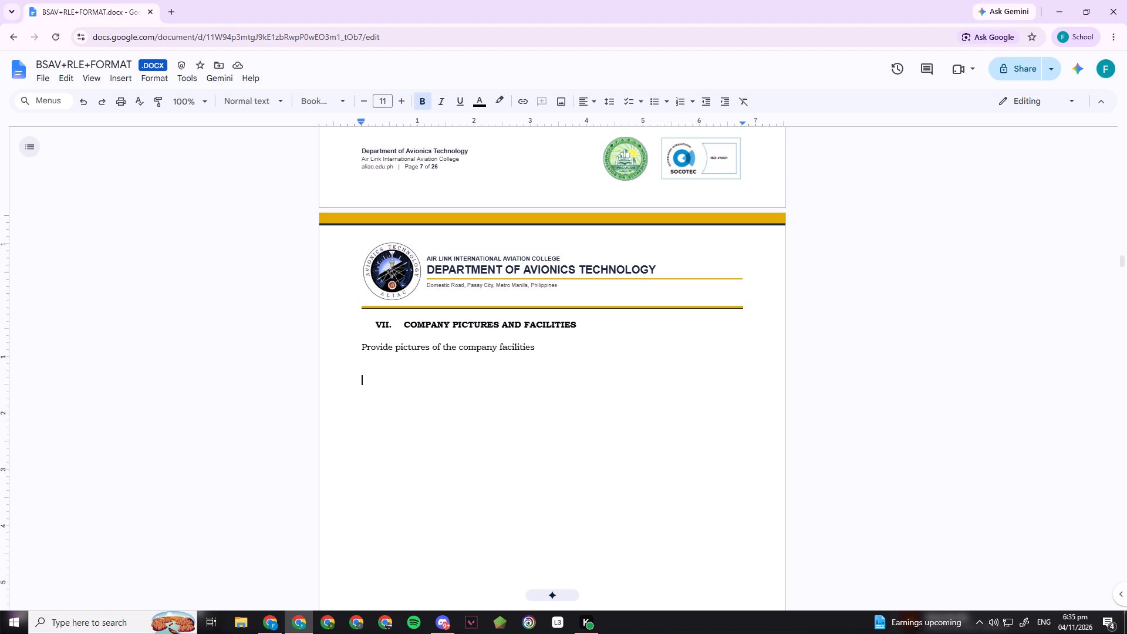
{"action": "scroll", "coordinate": [701, 366], "scroll_direction": "down", "scroll_amount": 4}
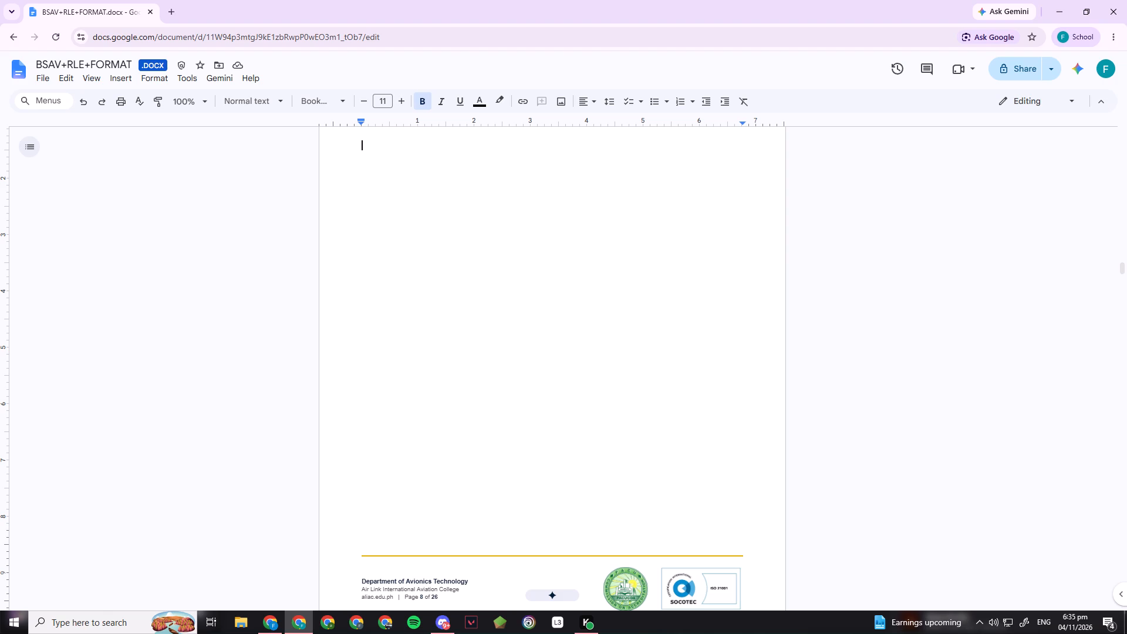
{"action": "scroll", "coordinate": [764, 380], "scroll_direction": "down", "scroll_amount": 1}
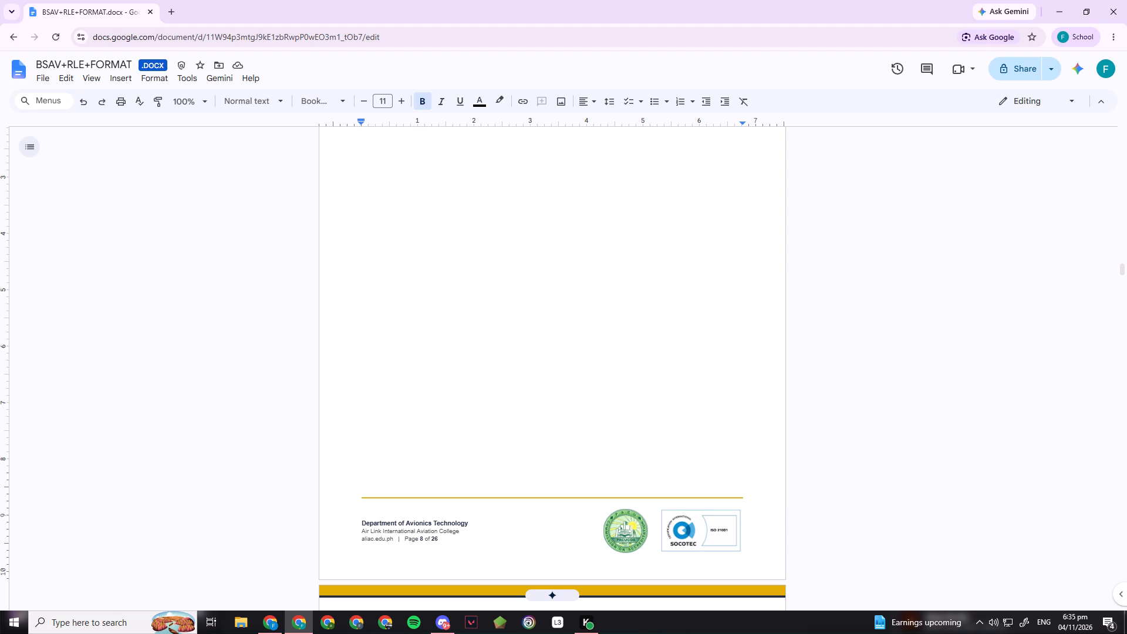
{"action": "scroll", "coordinate": [765, 375], "scroll_direction": "down", "scroll_amount": 1}
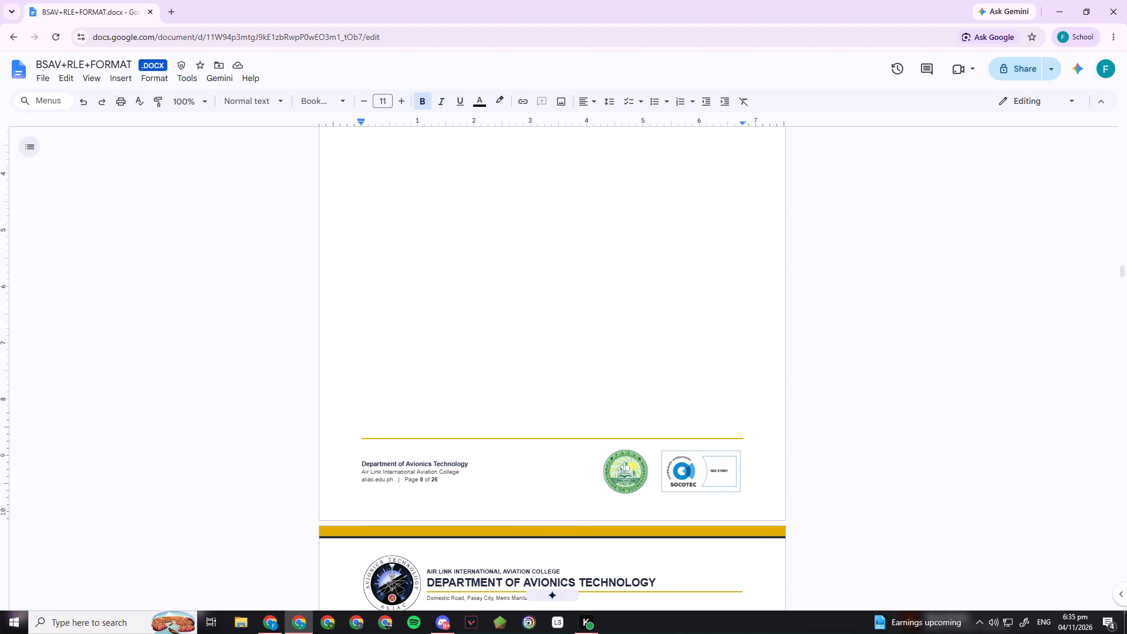
{"action": "scroll", "coordinate": [765, 372], "scroll_direction": "down", "scroll_amount": 1}
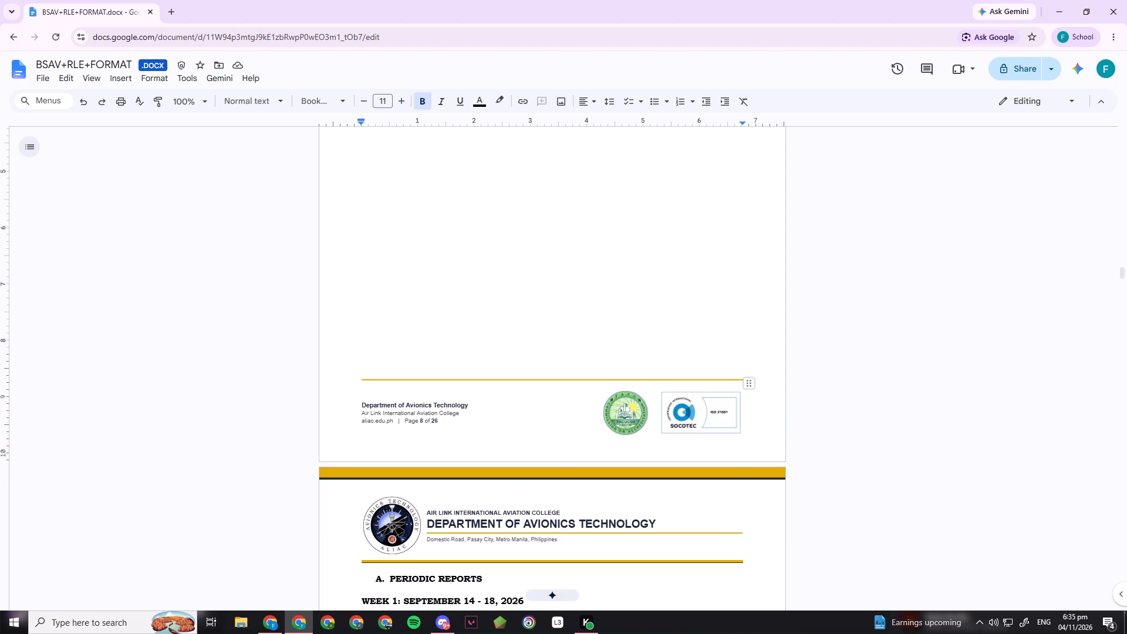
{"action": "scroll", "coordinate": [771, 365], "scroll_direction": "down", "scroll_amount": 1}
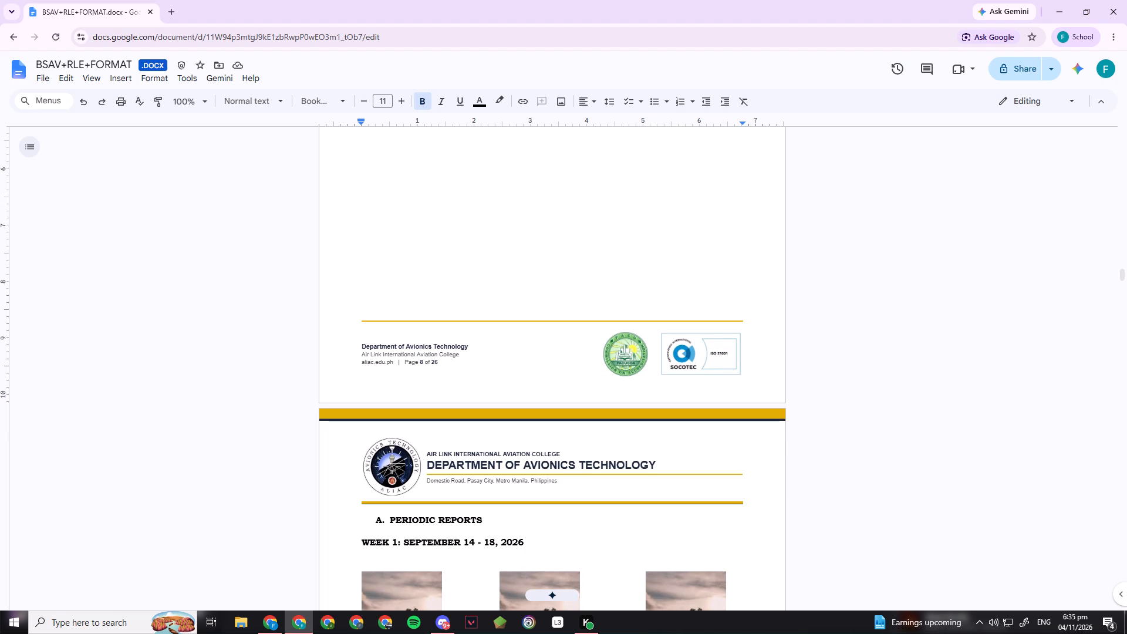
{"action": "scroll", "coordinate": [772, 364], "scroll_direction": "down", "scroll_amount": 2}
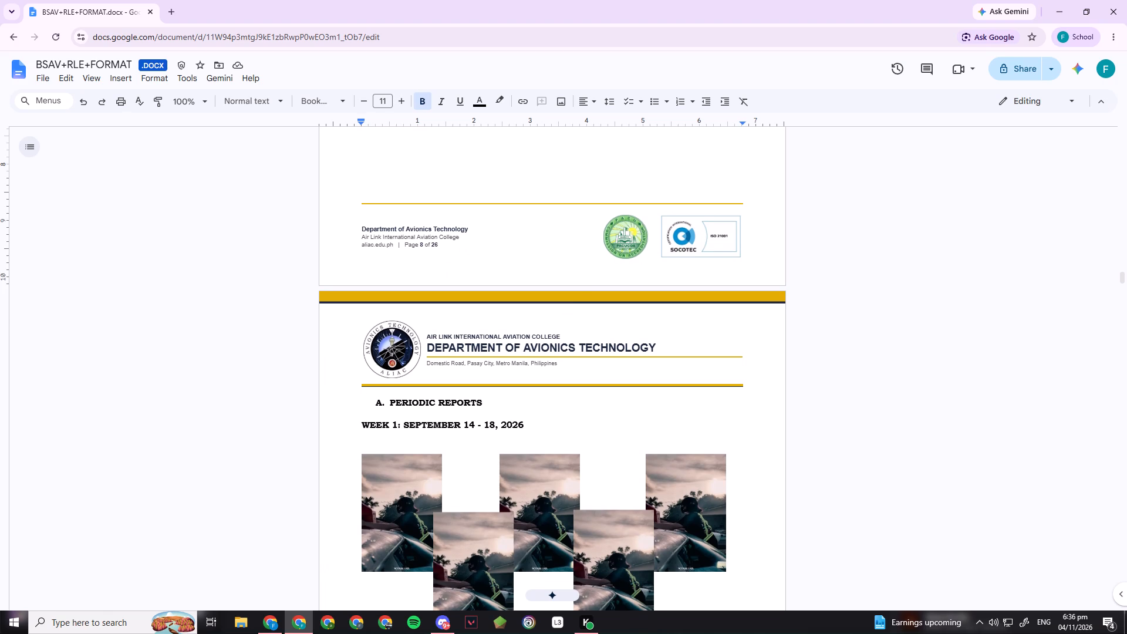
Examine the Week 1: September 14 - 18, 2026 photo page and the written OJT activity summary on the page after it.
{"action": "scroll", "coordinate": [773, 348], "scroll_direction": "down", "scroll_amount": 3}
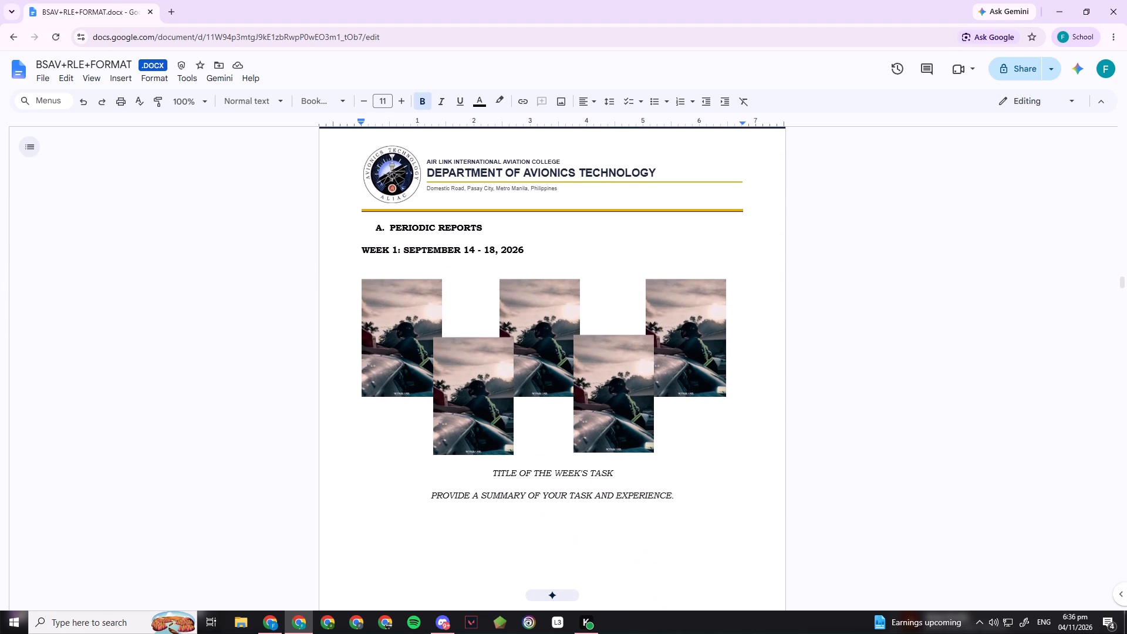
{"action": "scroll", "coordinate": [773, 343], "scroll_direction": "down", "scroll_amount": 4}
{"action": "scroll", "coordinate": [773, 343], "scroll_direction": "up", "scroll_amount": 1}
{"action": "scroll", "coordinate": [773, 343], "scroll_direction": "down", "scroll_amount": 1}
{"action": "scroll", "coordinate": [773, 343], "scroll_direction": "up", "scroll_amount": 7}
{"action": "scroll", "coordinate": [780, 340], "scroll_direction": "down", "scroll_amount": 3}
{"action": "scroll", "coordinate": [778, 341], "scroll_direction": "up", "scroll_amount": 1}
{"action": "scroll", "coordinate": [778, 341], "scroll_direction": "down", "scroll_amount": 5}
{"action": "scroll", "coordinate": [776, 340], "scroll_direction": "up", "scroll_amount": 1}
{"action": "scroll", "coordinate": [776, 340], "scroll_direction": "down", "scroll_amount": 3}
{"action": "scroll", "coordinate": [774, 333], "scroll_direction": "up", "scroll_amount": 7}
{"action": "scroll", "coordinate": [761, 328], "scroll_direction": "down", "scroll_amount": 1}
{"action": "scroll", "coordinate": [755, 325], "scroll_direction": "up", "scroll_amount": 1}
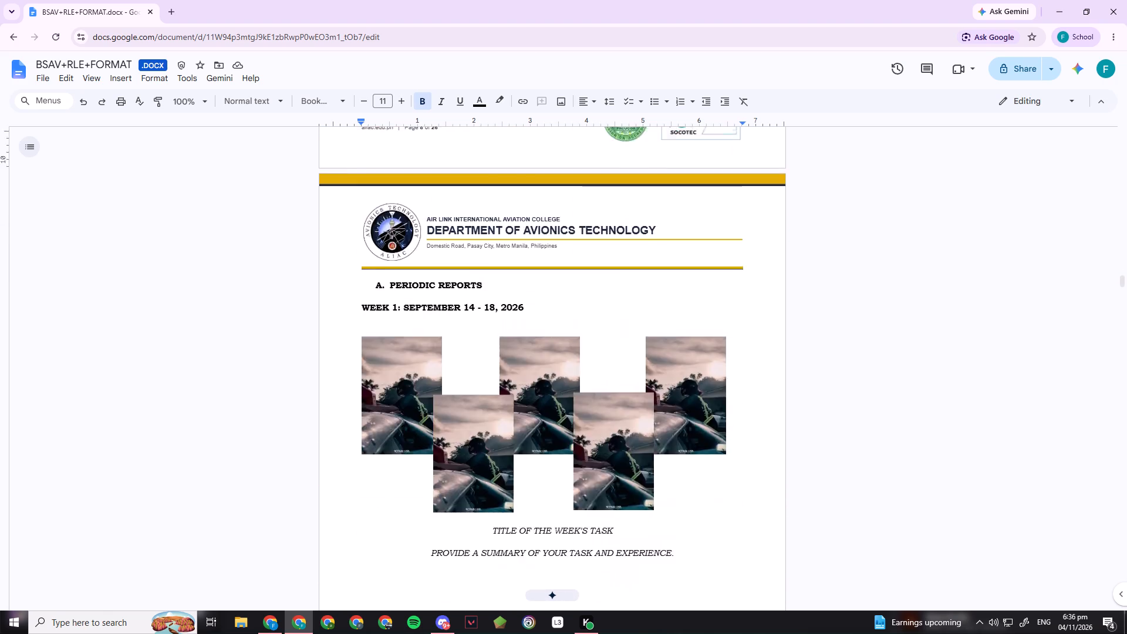
{"action": "scroll", "coordinate": [753, 322], "scroll_direction": "down", "scroll_amount": 5}
{"action": "scroll", "coordinate": [755, 323], "scroll_direction": "up", "scroll_amount": 1}
{"action": "scroll", "coordinate": [755, 323], "scroll_direction": "down", "scroll_amount": 4}
{"action": "scroll", "coordinate": [757, 321], "scroll_direction": "up", "scroll_amount": 2}
{"action": "scroll", "coordinate": [757, 320], "scroll_direction": "down", "scroll_amount": 3}
{"action": "scroll", "coordinate": [757, 320], "scroll_direction": "up", "scroll_amount": 2}
{"action": "scroll", "coordinate": [757, 320], "scroll_direction": "down", "scroll_amount": 1}
{"action": "scroll", "coordinate": [757, 320], "scroll_direction": "up", "scroll_amount": 4}
{"action": "scroll", "coordinate": [748, 313], "scroll_direction": "down", "scroll_amount": 4}
{"action": "scroll", "coordinate": [758, 313], "scroll_direction": "up", "scroll_amount": 1}
{"action": "scroll", "coordinate": [759, 313], "scroll_direction": "down", "scroll_amount": 3}
{"action": "scroll", "coordinate": [761, 310], "scroll_direction": "up", "scroll_amount": 1}
{"action": "scroll", "coordinate": [646, 309], "scroll_direction": "down", "scroll_amount": 3}
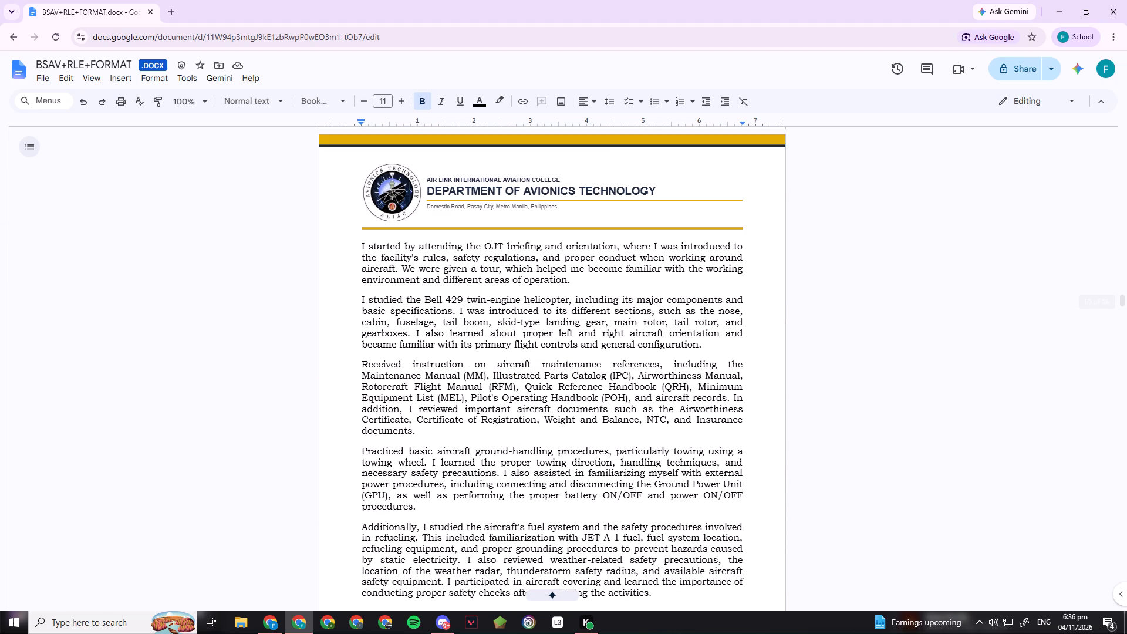
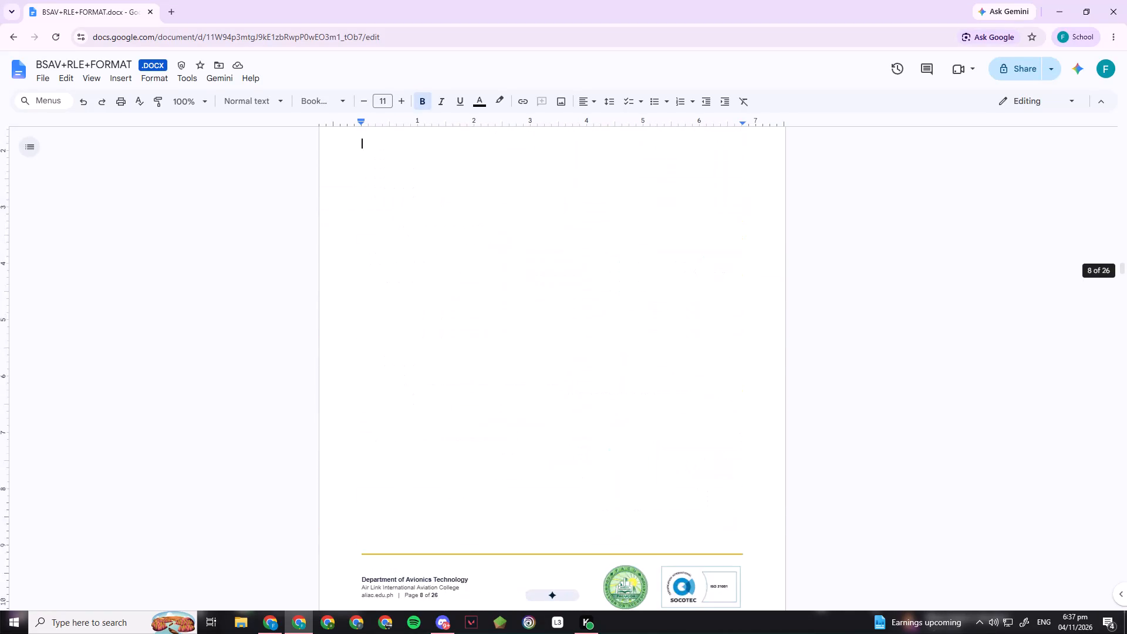
Place the text cursor on the blank line below "Provide pictures of the company facilities" in the Company Pictures and Facilities section.
{"action": "scroll", "coordinate": [553, 365], "scroll_direction": "down", "scroll_amount": 6}
{"action": "scroll", "coordinate": [550, 367], "scroll_direction": "up", "scroll_amount": 6}
{"action": "scroll", "coordinate": [550, 367], "scroll_direction": "down", "scroll_amount": 1}
{"action": "scroll", "coordinate": [552, 367], "scroll_direction": "up", "scroll_amount": 10}
{"action": "scroll", "coordinate": [548, 376], "scroll_direction": "down", "scroll_amount": 4}
{"action": "left_click", "coordinate": [386, 425]}
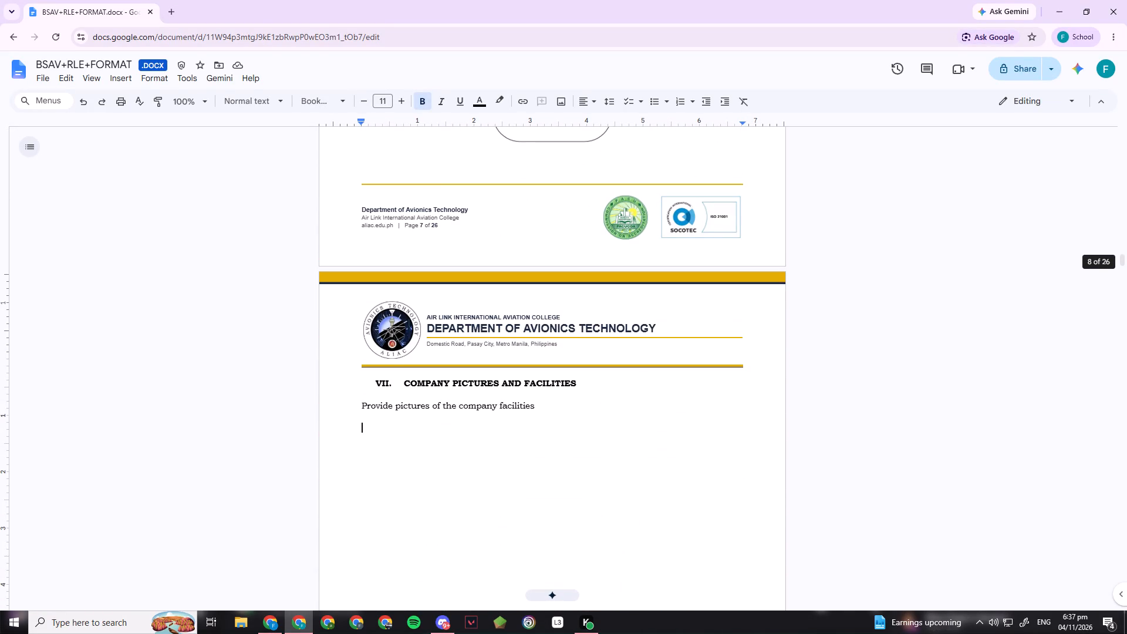
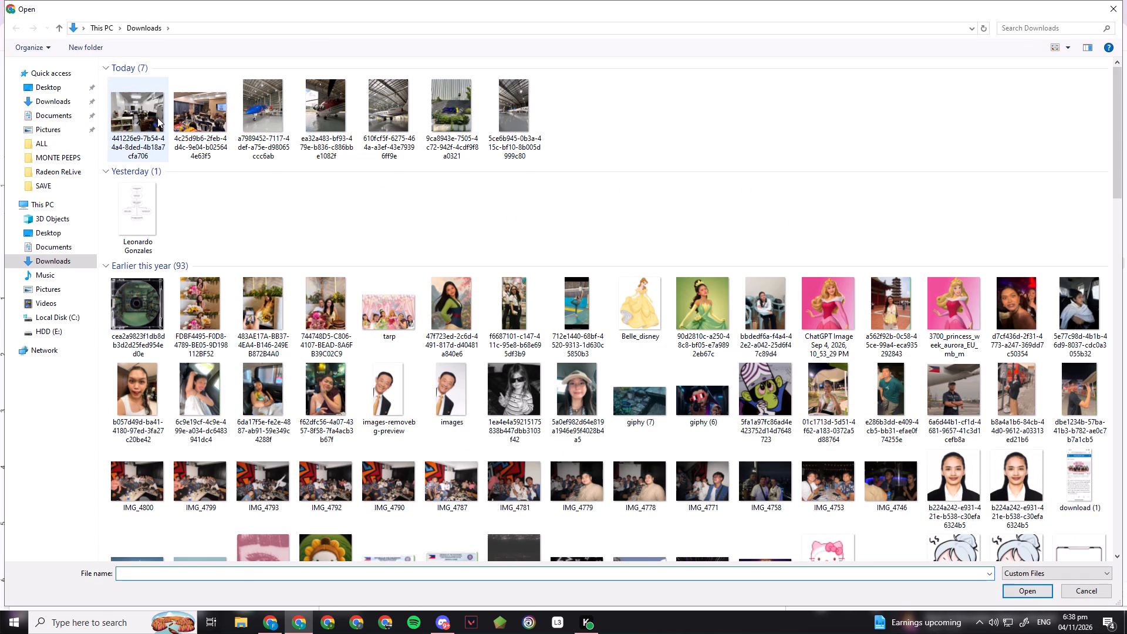
Insert today's first downloaded image, the office room photo, under the Company Pictures and Facilities heading.
{"action": "left_click", "coordinate": [157, 117]}
{"action": "left_click", "coordinate": [1028, 588]}
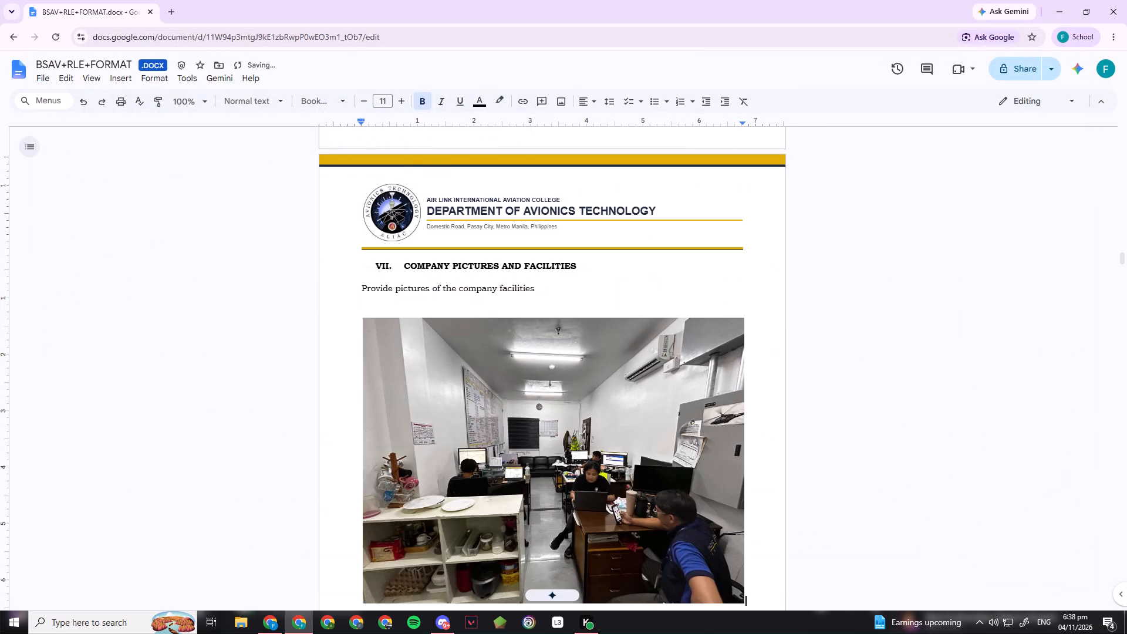
Set the office photo's text wrapping to Wrap text.
{"action": "scroll", "coordinate": [794, 468], "scroll_direction": "down", "scroll_amount": 1}
{"action": "left_click", "coordinate": [638, 394]}
{"action": "right_click", "coordinate": [638, 394]}
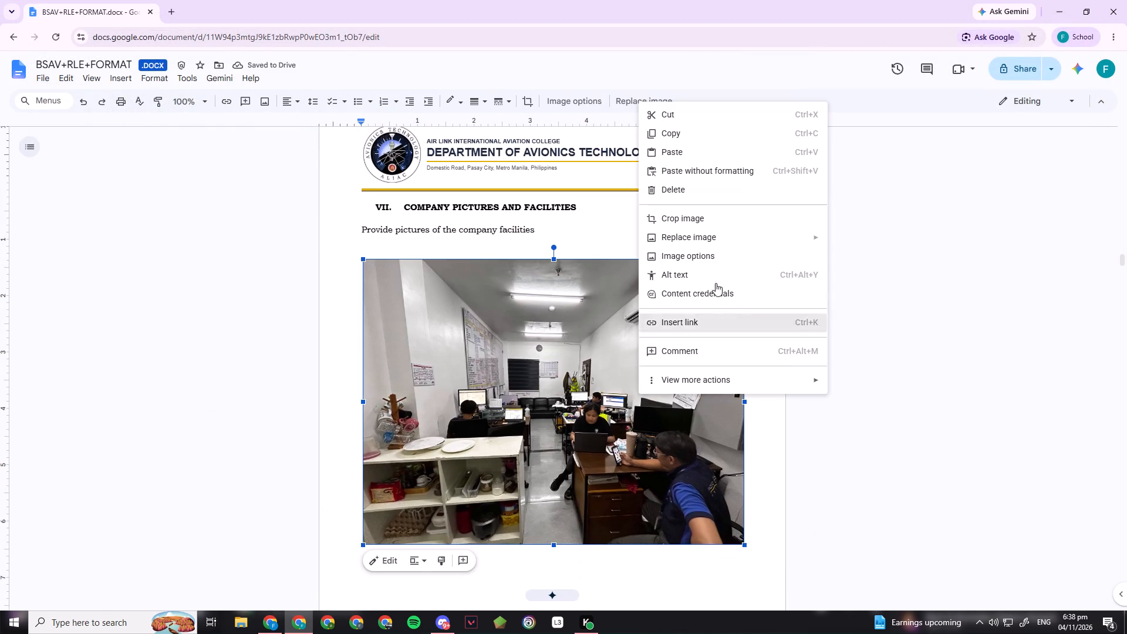
{"action": "left_click", "coordinate": [811, 260]}
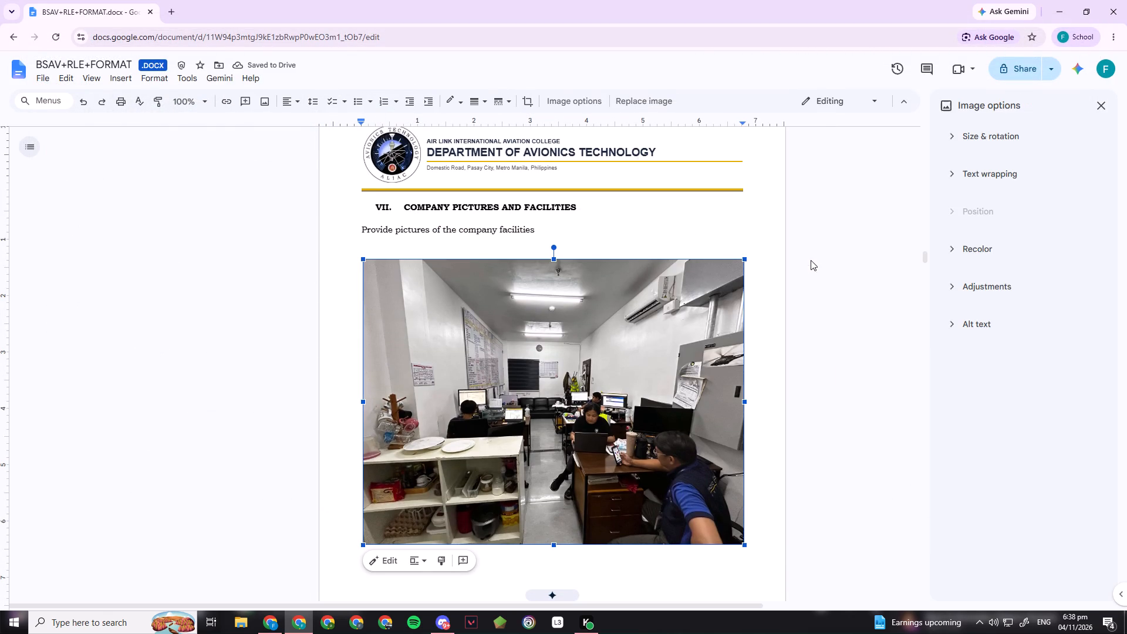
{"action": "left_click", "coordinate": [1020, 177]}
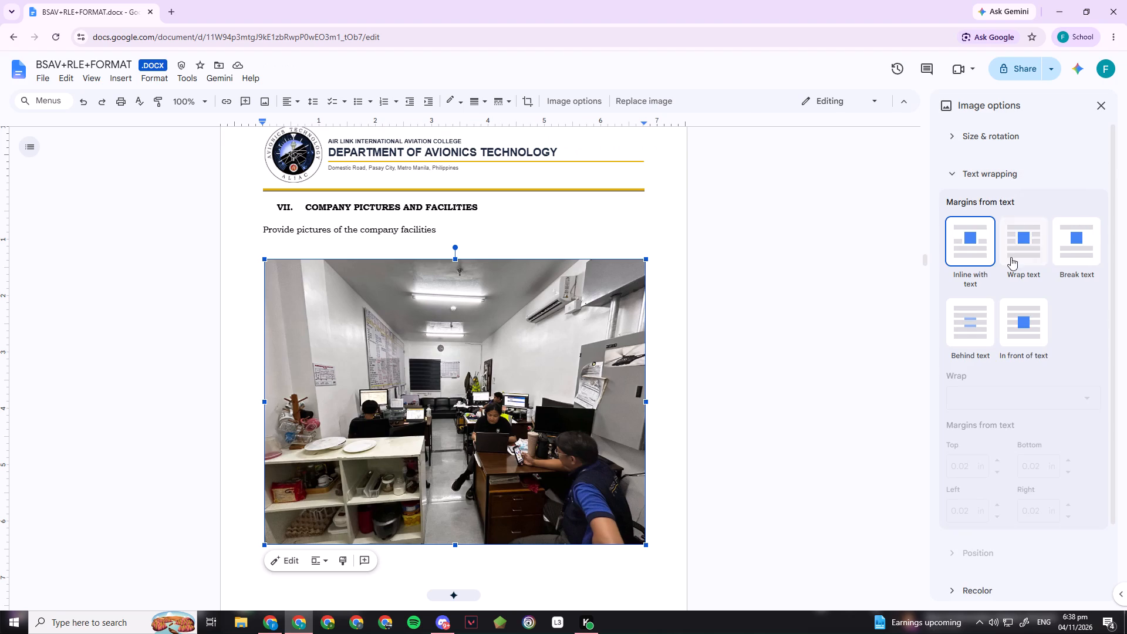
{"action": "left_click", "coordinate": [1011, 253]}
Shrink the office photo to about 2.8 inches wide and close its image options.
{"action": "left_click", "coordinate": [598, 372]}
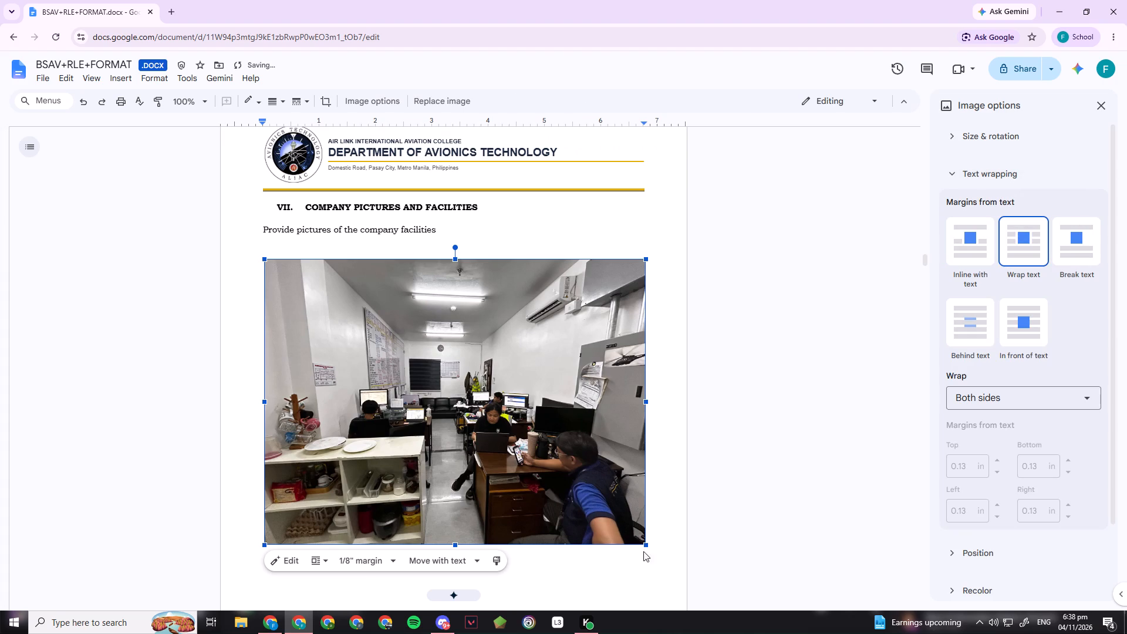
{"action": "left_click_drag", "start_coordinate": [643, 545], "coordinate": [396, 367]}
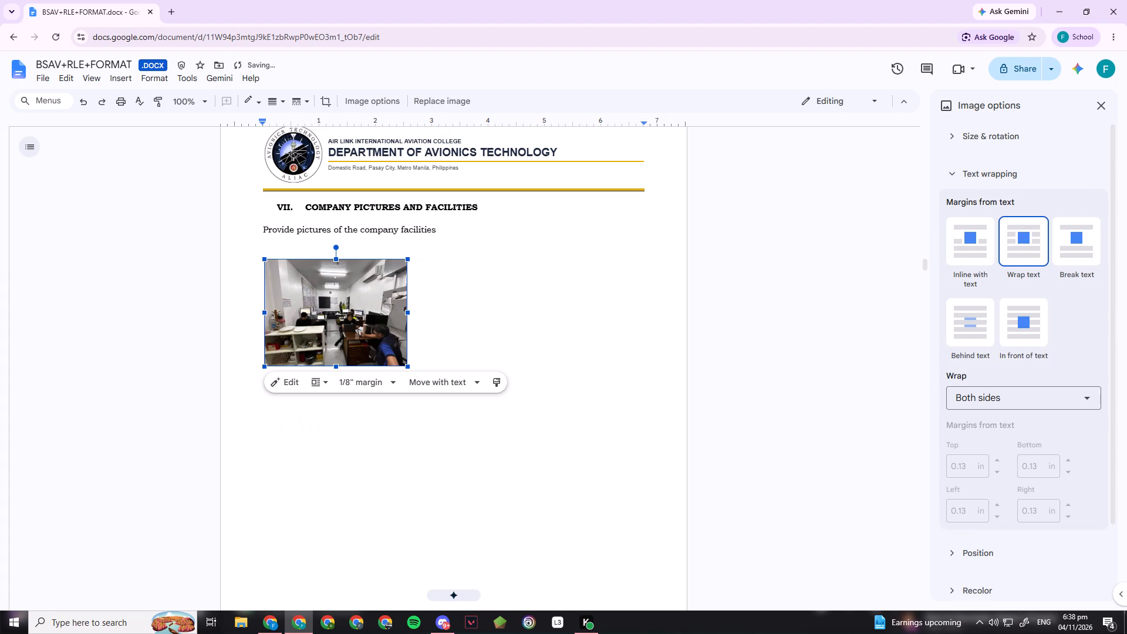
{"action": "left_click_drag", "start_coordinate": [405, 365], "coordinate": [417, 374]}
{"action": "left_click", "coordinate": [757, 344]}
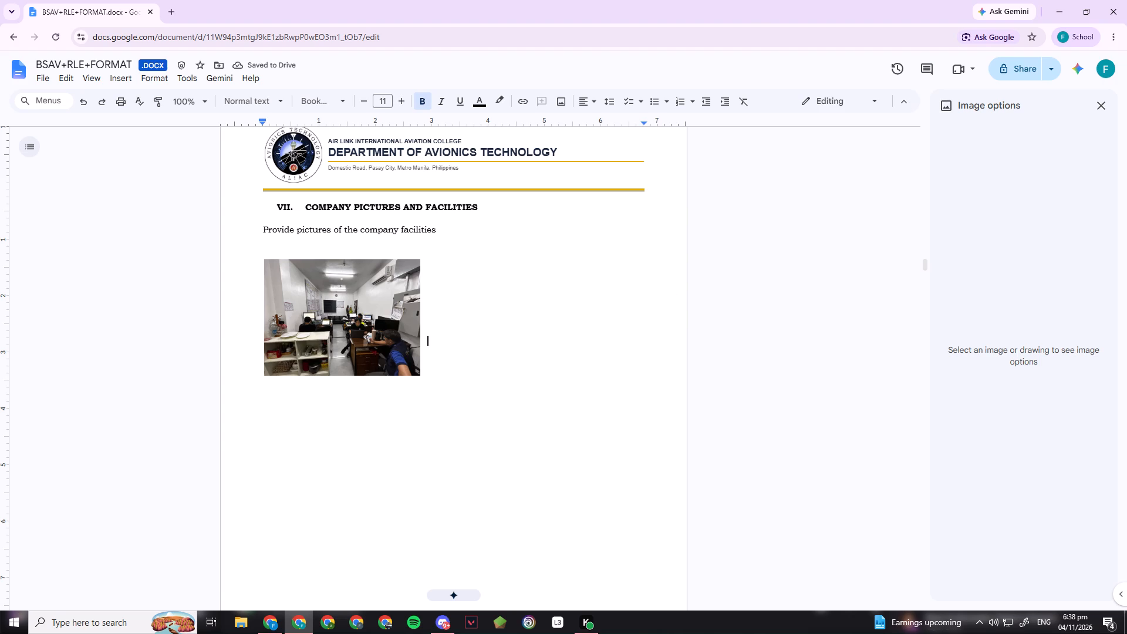
{"action": "left_click", "coordinate": [1101, 106]}
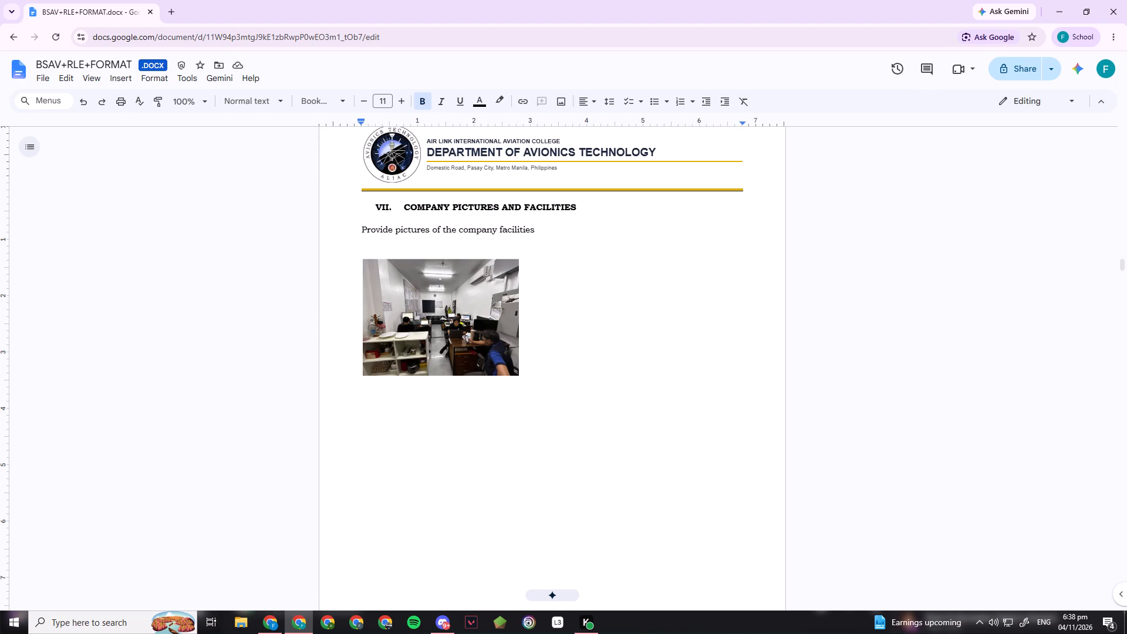
Insert today's second downloaded image, the meeting room photo, from the computer after the office photo.
{"action": "left_click", "coordinate": [106, 81]}
{"action": "left_click", "coordinate": [133, 95]}
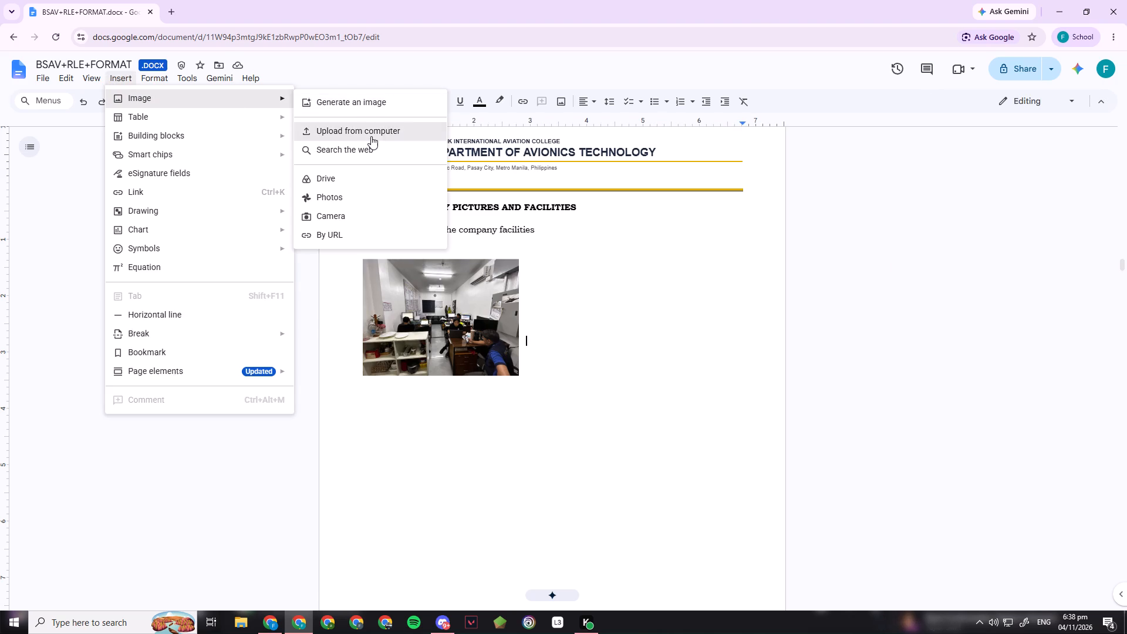
{"action": "left_click", "coordinate": [371, 136]}
{"action": "left_click", "coordinate": [218, 119]}
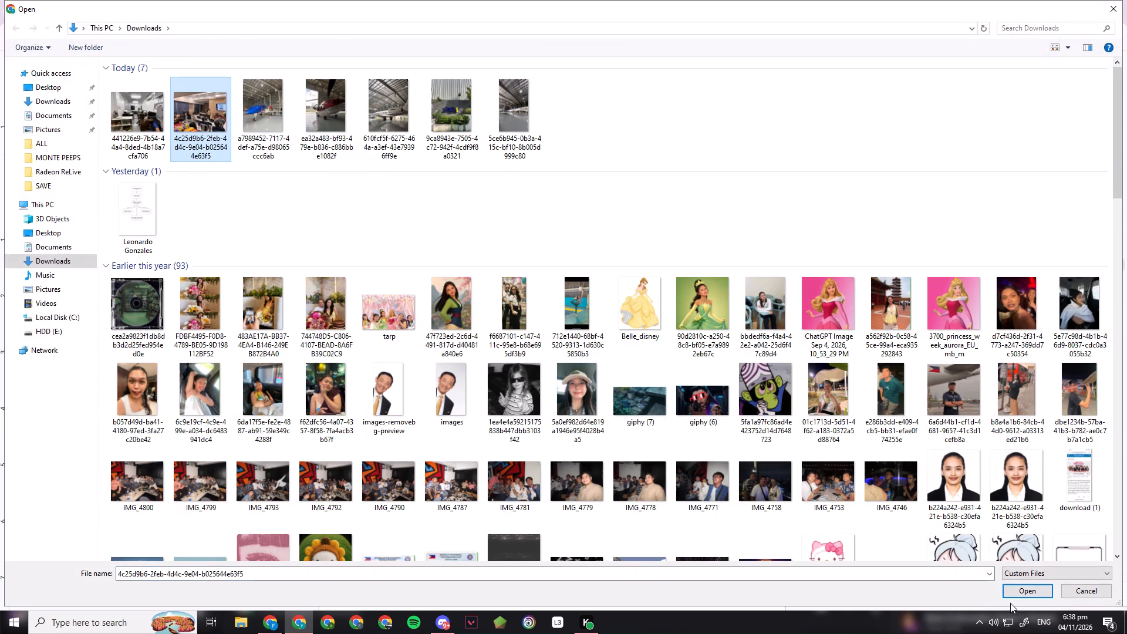
{"action": "left_click", "coordinate": [1017, 595]}
Set the meeting room photo to Wrap text and shrink it to about 4.5 inches wide.
{"action": "left_click", "coordinate": [622, 389]}
{"action": "right_click", "coordinate": [622, 389]}
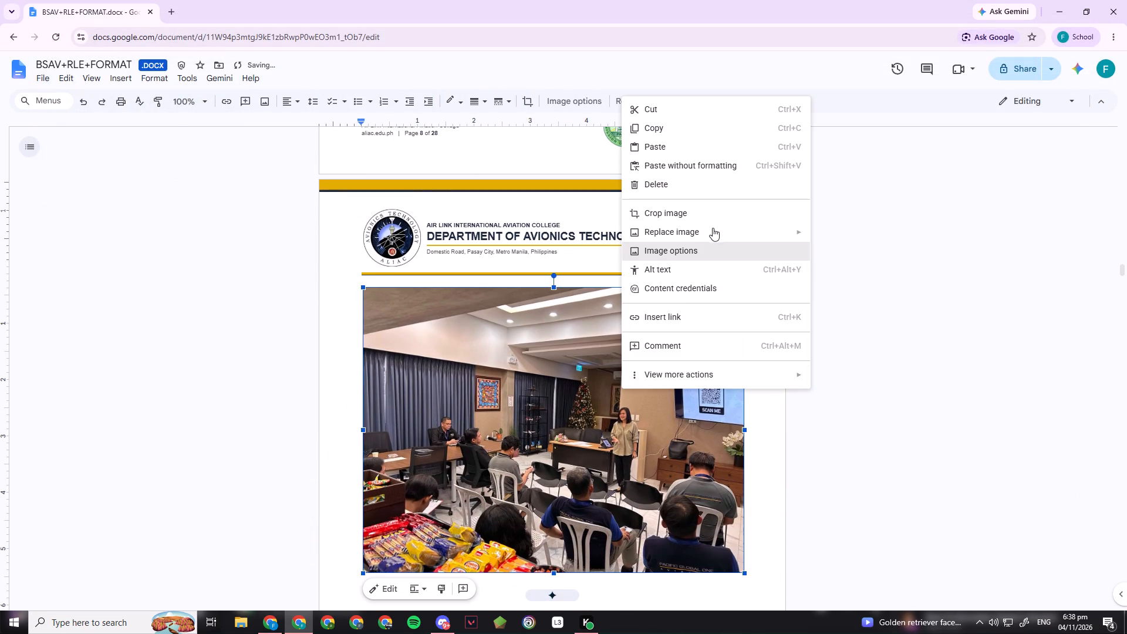
{"action": "left_click", "coordinate": [757, 248]}
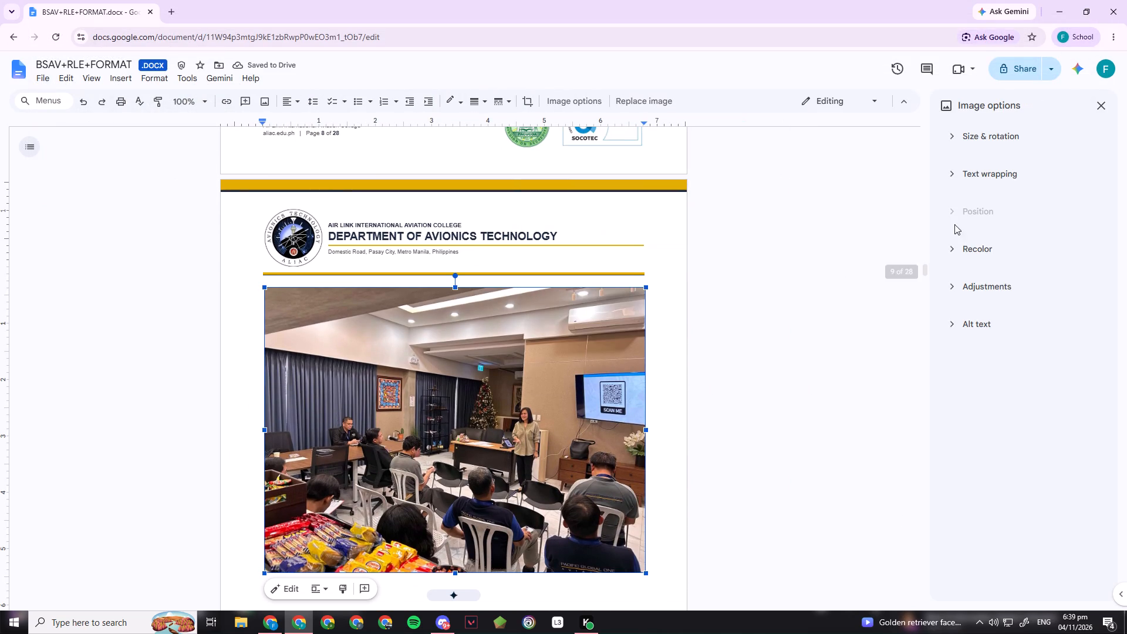
{"action": "left_click", "coordinate": [998, 180]}
{"action": "left_click", "coordinate": [1032, 244]}
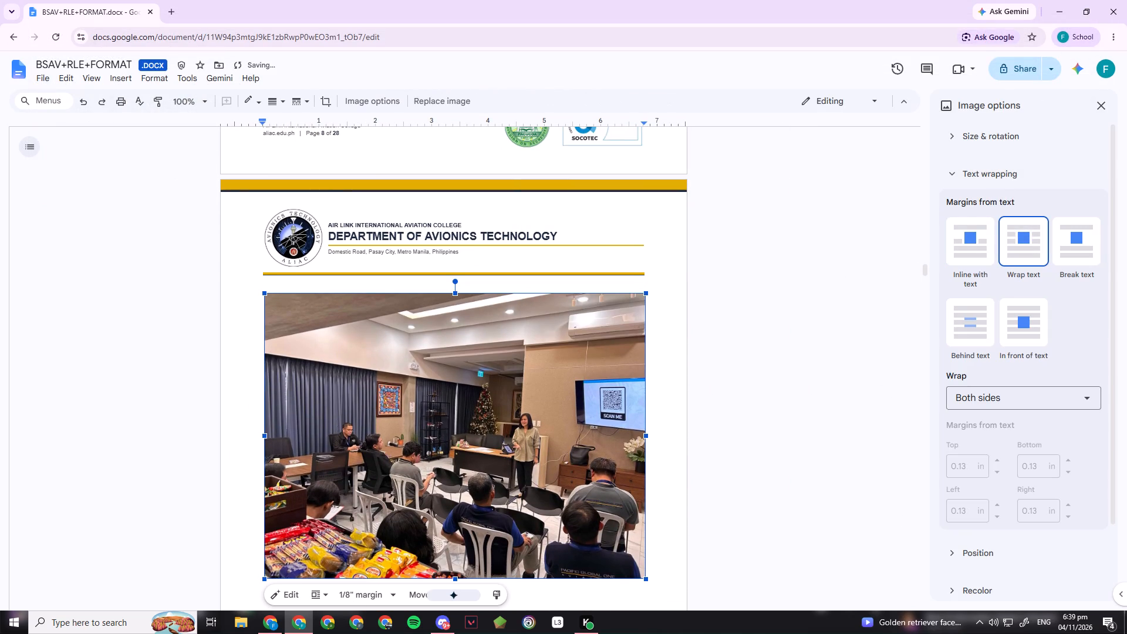
{"action": "left_click_drag", "start_coordinate": [646, 292], "coordinate": [495, 385]}
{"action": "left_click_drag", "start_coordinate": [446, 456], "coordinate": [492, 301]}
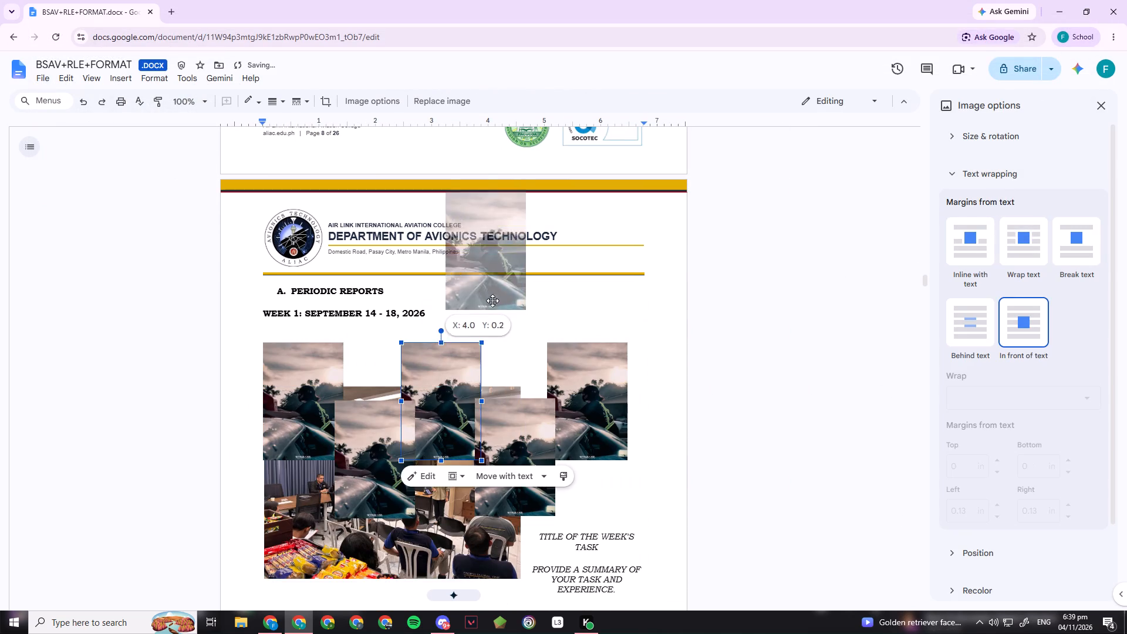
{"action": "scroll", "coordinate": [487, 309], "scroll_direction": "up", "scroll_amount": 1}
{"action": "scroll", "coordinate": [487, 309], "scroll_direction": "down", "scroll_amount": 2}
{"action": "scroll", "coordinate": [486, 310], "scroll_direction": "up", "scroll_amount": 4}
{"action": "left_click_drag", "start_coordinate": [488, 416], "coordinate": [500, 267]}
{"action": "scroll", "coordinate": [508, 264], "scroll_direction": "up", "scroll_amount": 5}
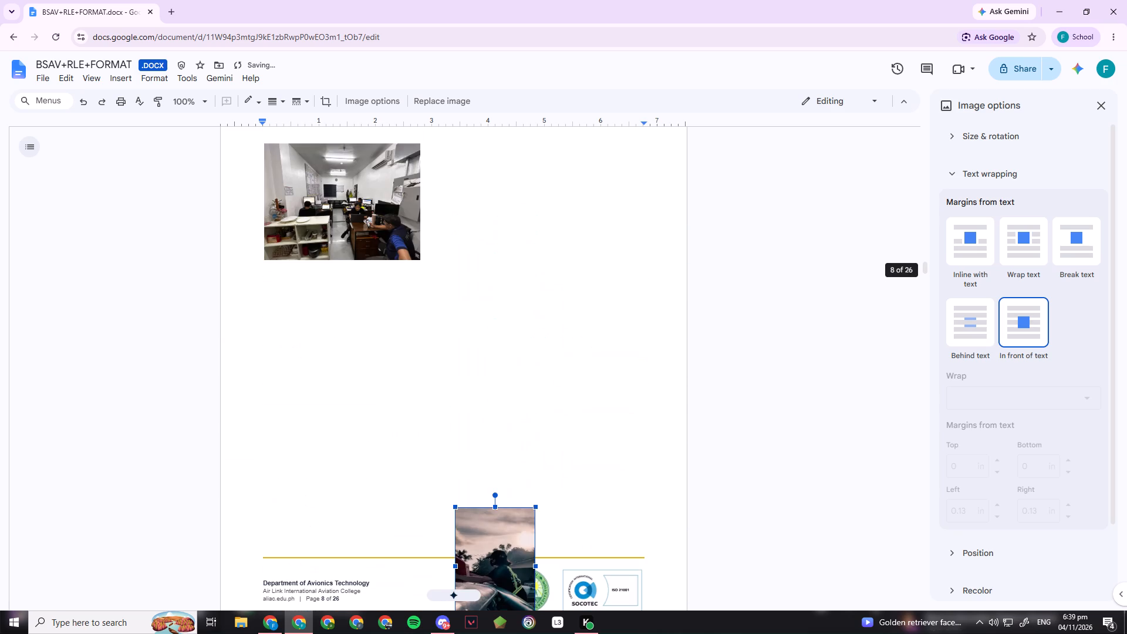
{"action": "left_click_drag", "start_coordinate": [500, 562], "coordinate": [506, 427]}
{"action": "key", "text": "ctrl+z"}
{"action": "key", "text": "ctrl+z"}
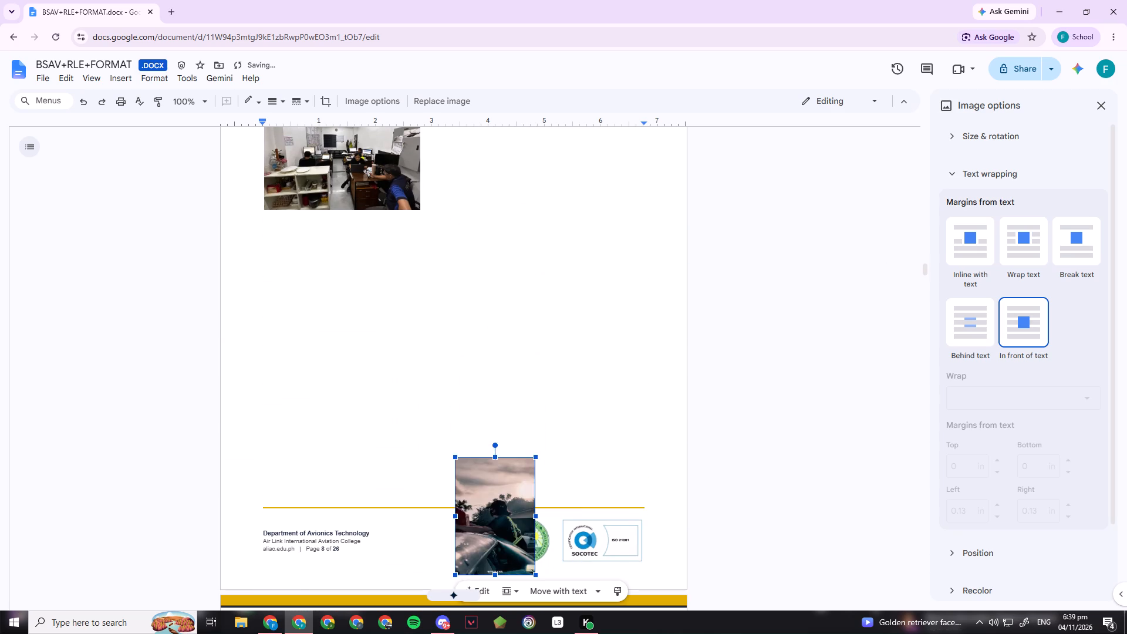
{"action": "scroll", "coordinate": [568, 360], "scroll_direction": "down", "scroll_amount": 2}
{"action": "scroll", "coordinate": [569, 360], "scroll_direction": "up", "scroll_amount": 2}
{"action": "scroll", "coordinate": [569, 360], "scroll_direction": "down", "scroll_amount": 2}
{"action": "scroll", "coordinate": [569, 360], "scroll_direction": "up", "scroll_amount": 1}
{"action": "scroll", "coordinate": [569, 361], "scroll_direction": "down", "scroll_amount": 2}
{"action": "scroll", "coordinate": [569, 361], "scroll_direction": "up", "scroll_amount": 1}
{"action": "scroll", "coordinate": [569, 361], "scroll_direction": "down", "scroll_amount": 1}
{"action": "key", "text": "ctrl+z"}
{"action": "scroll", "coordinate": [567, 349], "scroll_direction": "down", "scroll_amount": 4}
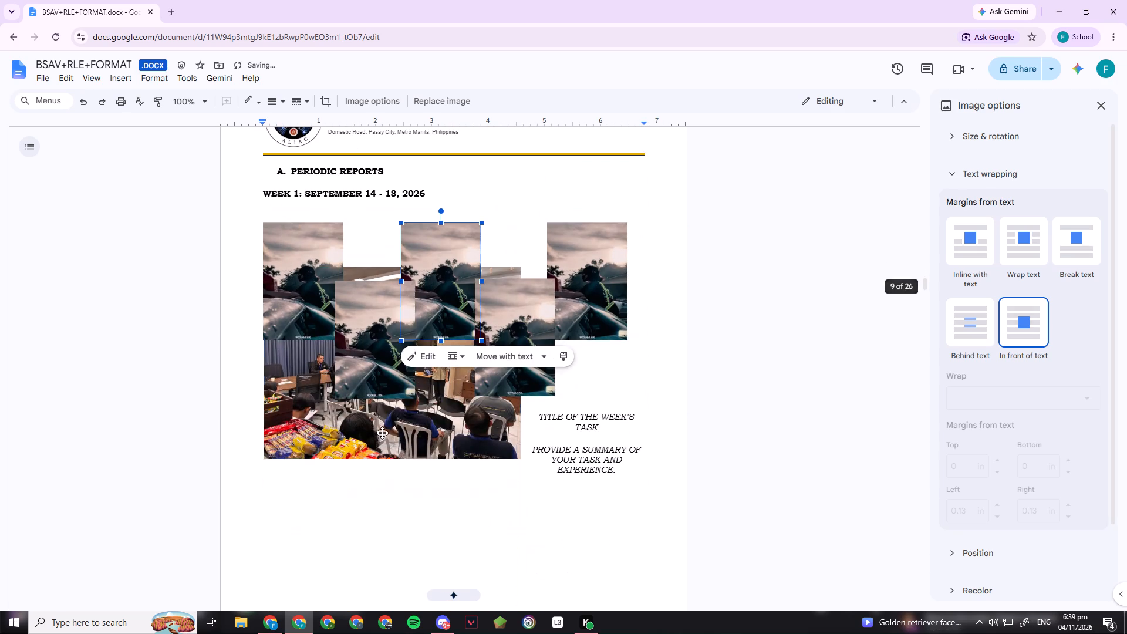
Move the meeting room photo from the Week 1 page up to the Company Pictures and Facilities page.
{"action": "left_click", "coordinate": [382, 433]}
{"action": "left_click_drag", "start_coordinate": [420, 432], "coordinate": [536, 366]}
{"action": "scroll", "coordinate": [542, 381], "scroll_direction": "up", "scroll_amount": 1}
{"action": "scroll", "coordinate": [542, 381], "scroll_direction": "down", "scroll_amount": 2}
{"action": "scroll", "coordinate": [542, 380], "scroll_direction": "up", "scroll_amount": 9}
{"action": "scroll", "coordinate": [539, 339], "scroll_direction": "down", "scroll_amount": 1}
{"action": "scroll", "coordinate": [539, 339], "scroll_direction": "up", "scroll_amount": 2}
{"action": "scroll", "coordinate": [545, 368], "scroll_direction": "down", "scroll_amount": 1}
{"action": "scroll", "coordinate": [545, 368], "scroll_direction": "up", "scroll_amount": 3}
{"action": "left_click_drag", "start_coordinate": [566, 461], "coordinate": [571, 344]}
Shrink the meeting room photo and place it directly below the office photo, matching its width of about 2.8 inches.
{"action": "left_click_drag", "start_coordinate": [640, 452], "coordinate": [514, 339]}
{"action": "left_click_drag", "start_coordinate": [449, 317], "coordinate": [328, 386]}
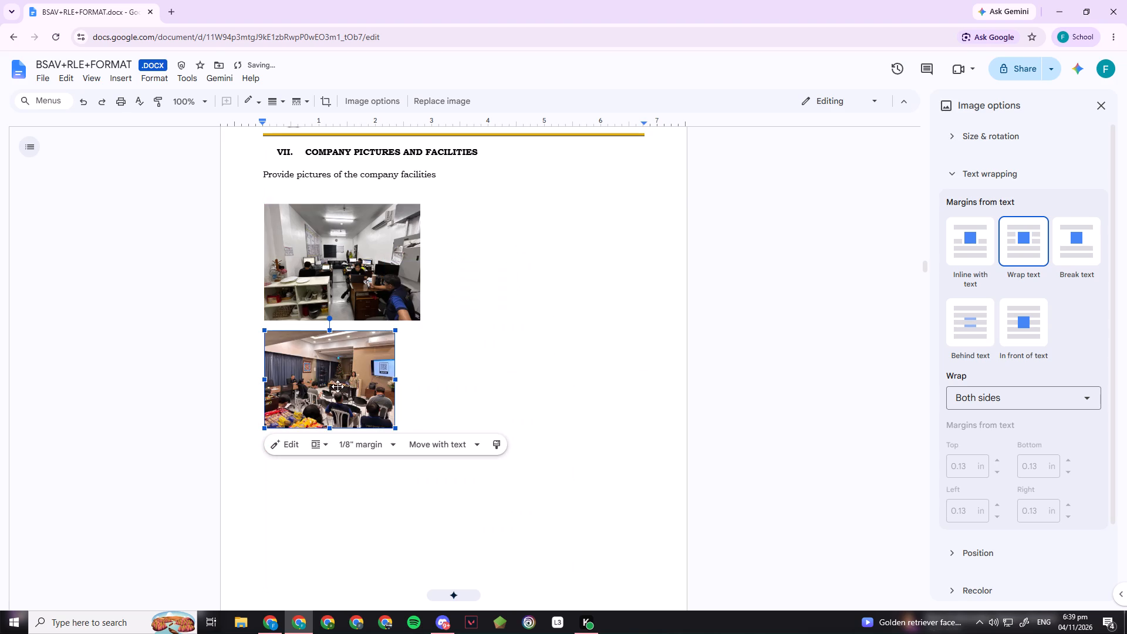
{"action": "left_click_drag", "start_coordinate": [393, 428], "coordinate": [416, 439]}
{"action": "left_click", "coordinate": [365, 409]}
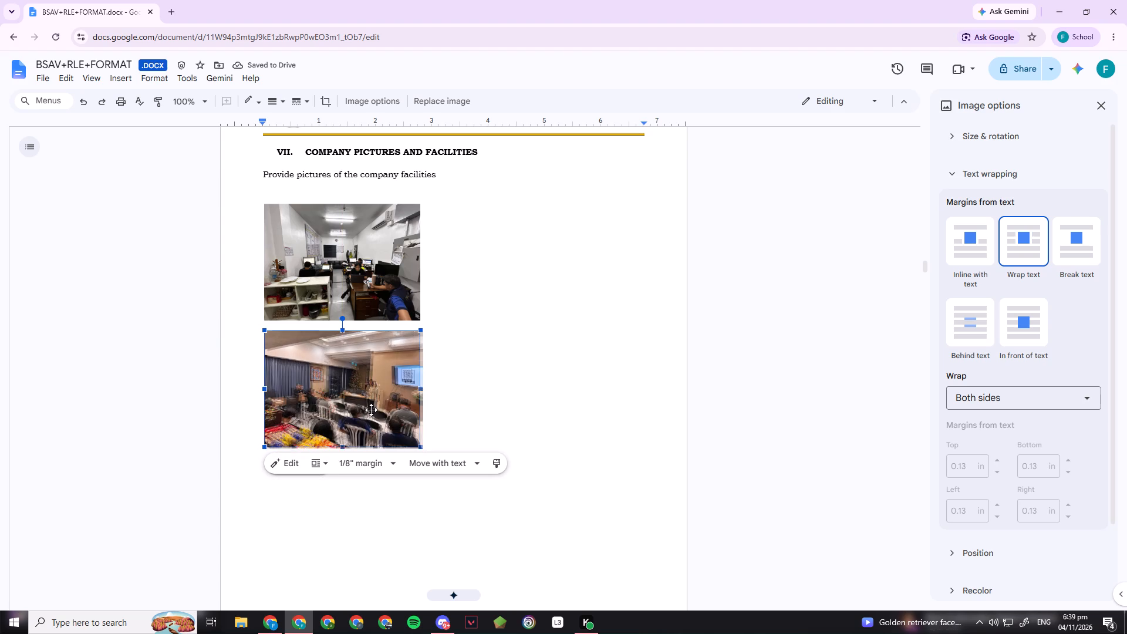
Enlarge the office and meeting room photos to a matching width of about 3.5 inches each.
{"action": "left_click", "coordinate": [407, 289]}
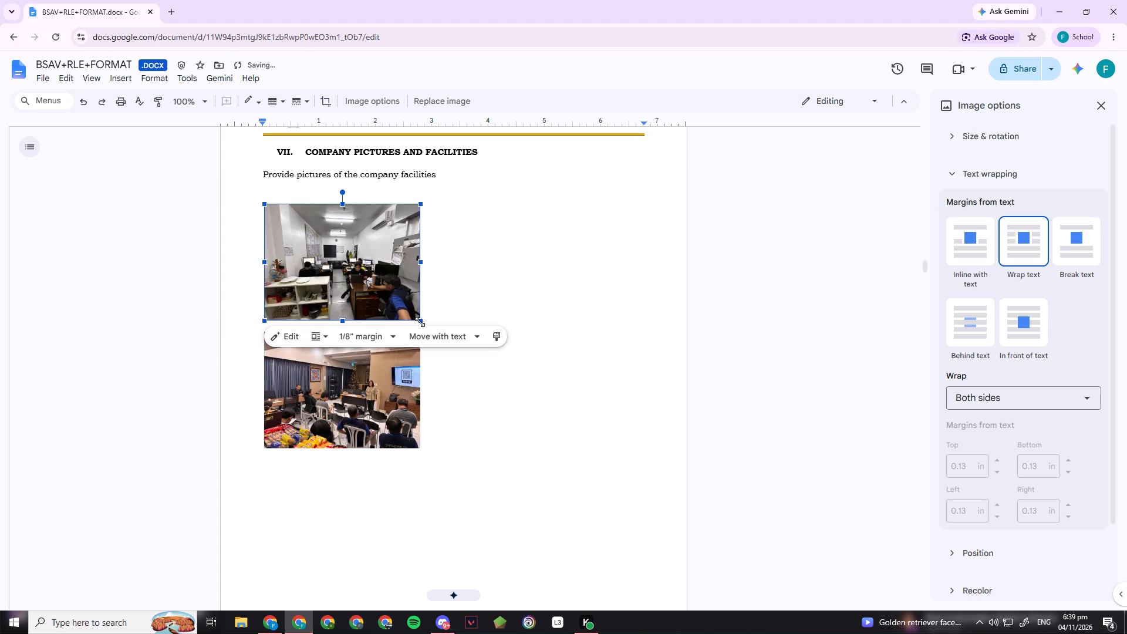
{"action": "left_click_drag", "start_coordinate": [420, 322], "coordinate": [460, 344]}
{"action": "left_click_drag", "start_coordinate": [387, 423], "coordinate": [414, 444]}
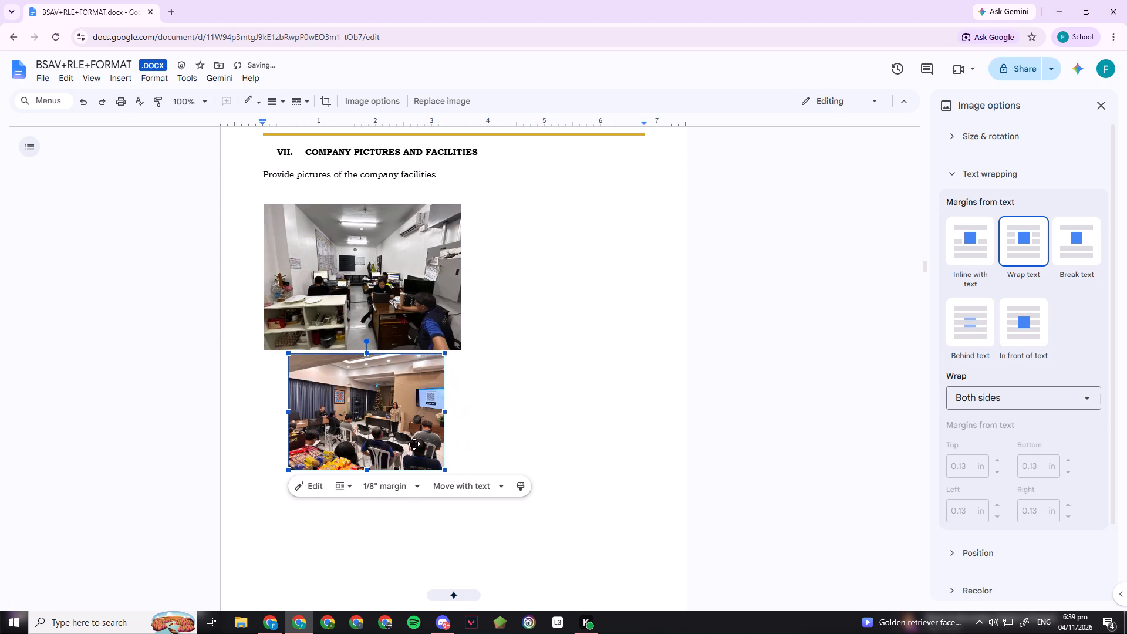
{"action": "left_click_drag", "start_coordinate": [414, 444], "coordinate": [387, 445]}
{"action": "left_click_drag", "start_coordinate": [420, 472], "coordinate": [431, 475]}
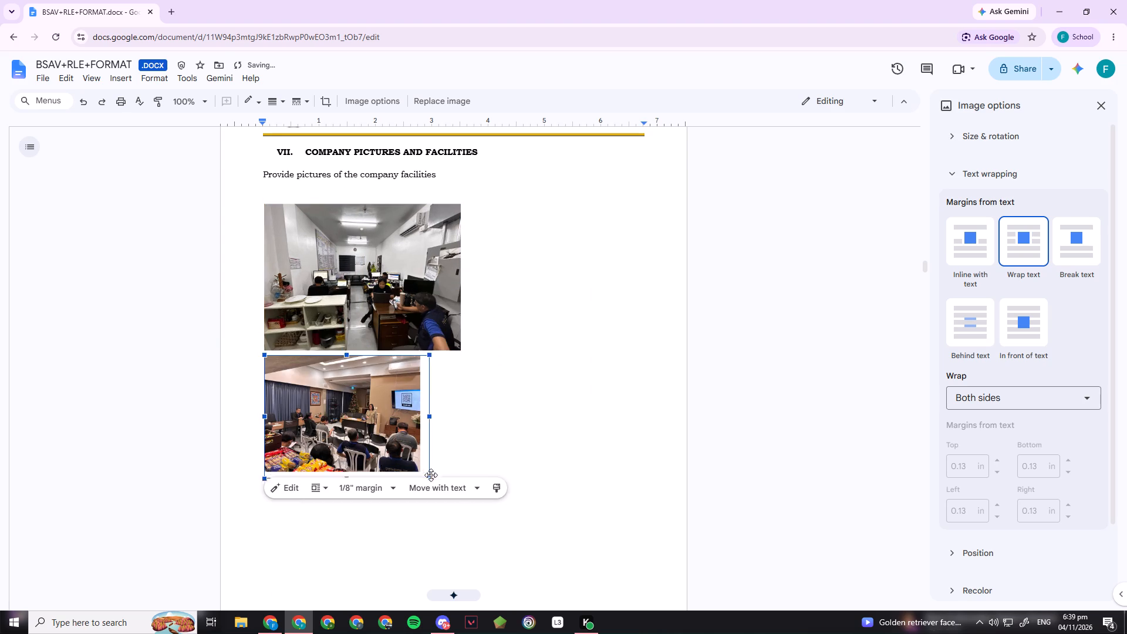
{"action": "left_click_drag", "start_coordinate": [431, 475], "coordinate": [457, 490]}
Place the meeting room photo beside the office photo and align the pair in one row centred across the page.
{"action": "left_click_drag", "start_coordinate": [390, 435], "coordinate": [596, 282]}
{"action": "left_click_drag", "start_coordinate": [398, 282], "coordinate": [390, 282]}
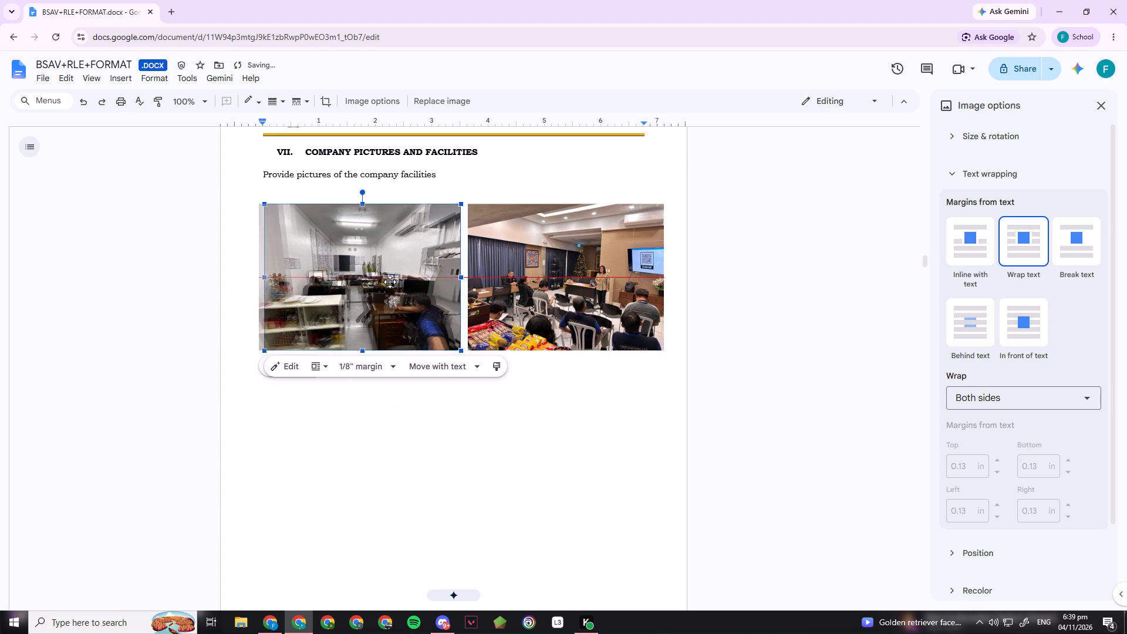
{"action": "left_click_drag", "start_coordinate": [390, 282], "coordinate": [384, 283]}
{"action": "left_click_drag", "start_coordinate": [532, 288], "coordinate": [525, 288]}
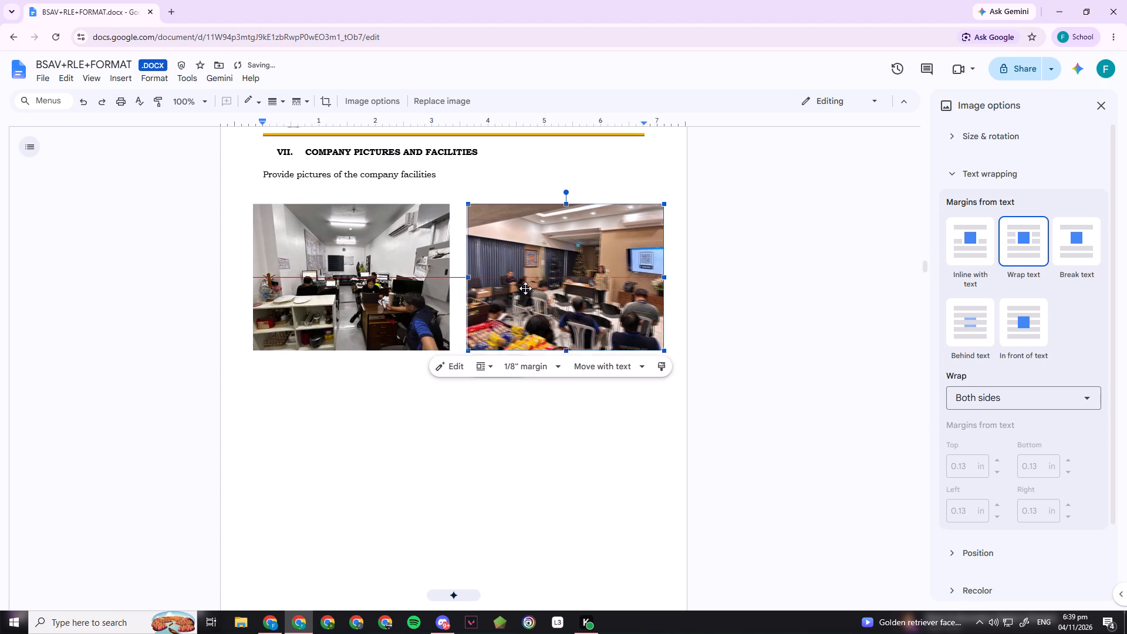
{"action": "left_click_drag", "start_coordinate": [525, 288], "coordinate": [517, 288]}
{"action": "left_click", "coordinate": [748, 326]}
{"action": "left_click", "coordinate": [758, 336]}
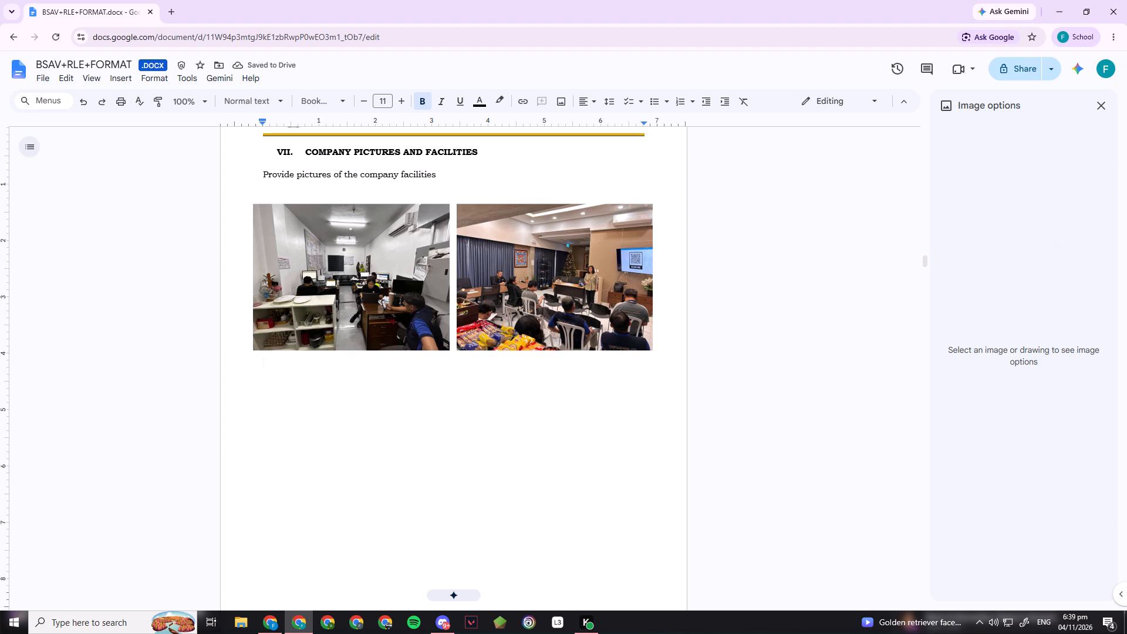
Add a blank line below the two photos and insert the last of today's downloaded images, a hangar photo, from the computer.
{"action": "left_click", "coordinate": [273, 365]}
{"action": "key", "text": "Return"}
{"action": "left_click", "coordinate": [122, 78]}
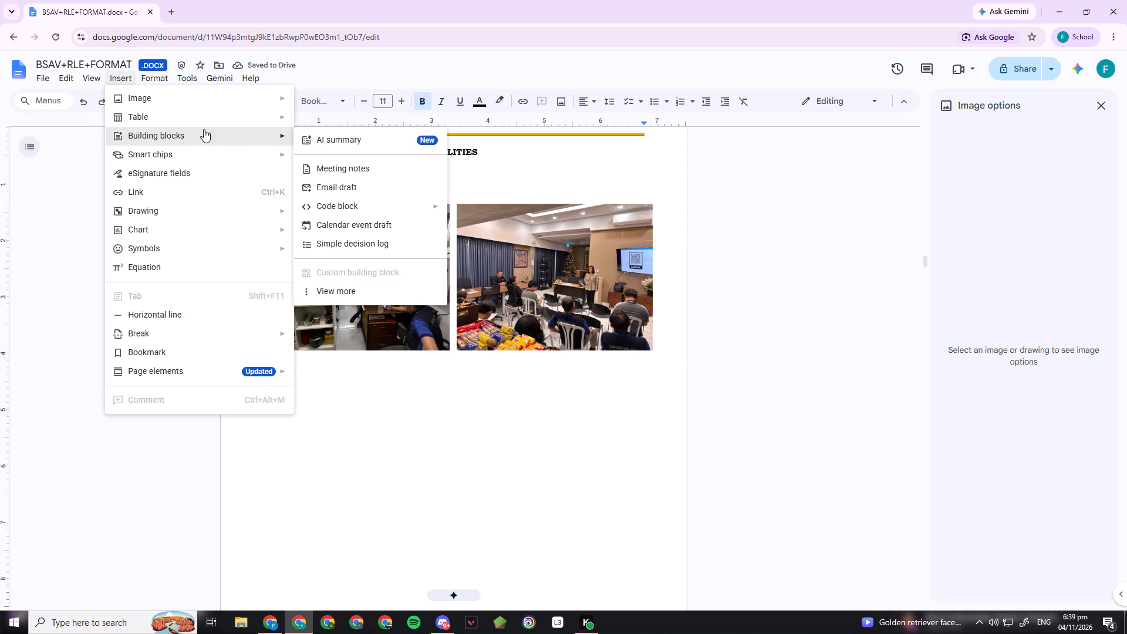
{"action": "left_click", "coordinate": [204, 102]}
{"action": "left_click", "coordinate": [365, 131]}
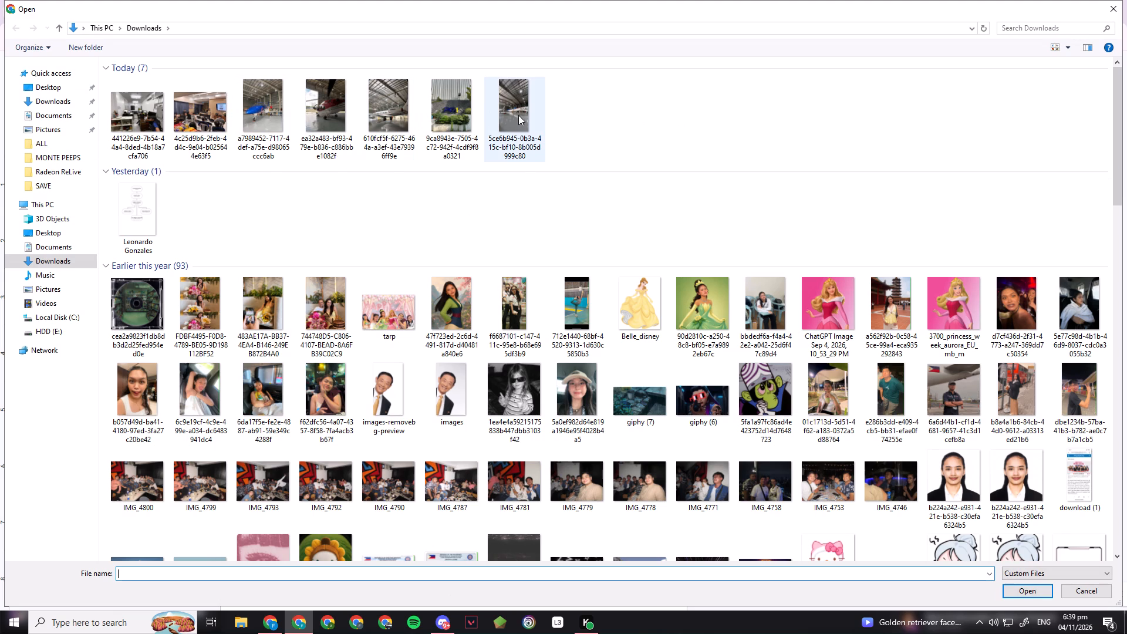
{"action": "left_click", "coordinate": [331, 104]}
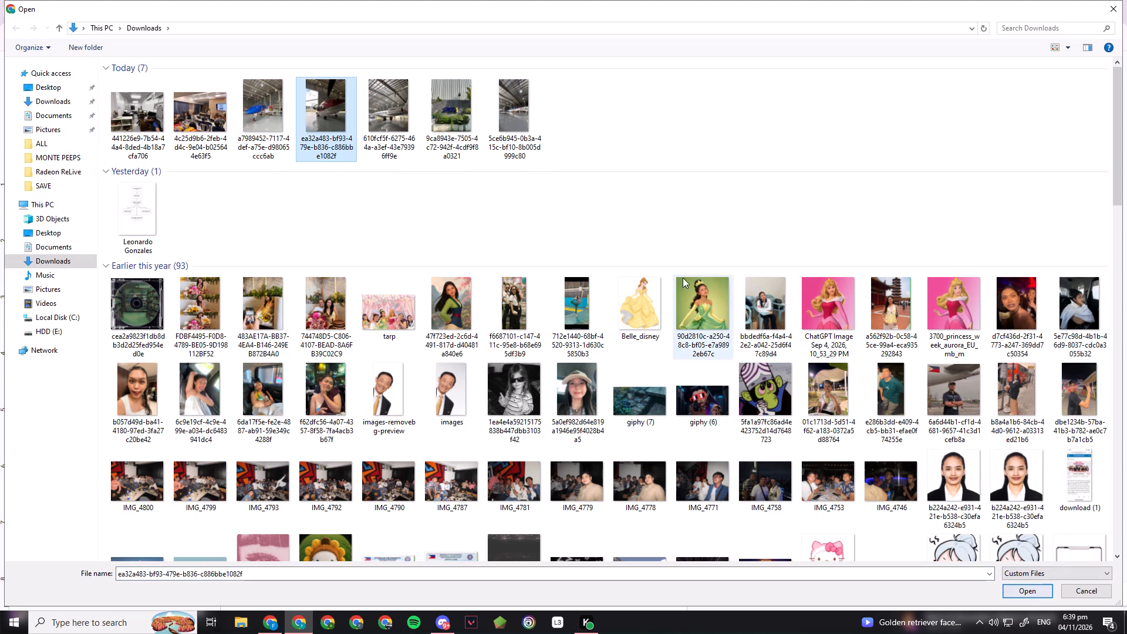
{"action": "left_click", "coordinate": [529, 117]}
{"action": "left_click", "coordinate": [1041, 588]}
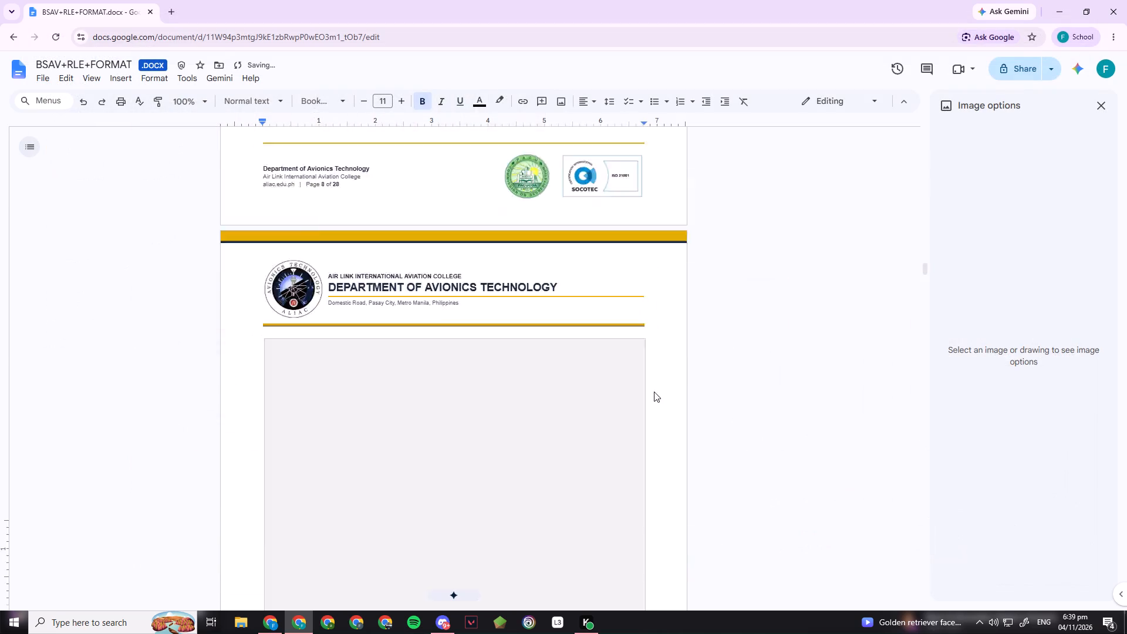
Set the hangar photo's text wrapping to Wrap text.
{"action": "left_click", "coordinate": [517, 359]}
{"action": "right_click", "coordinate": [490, 282]}
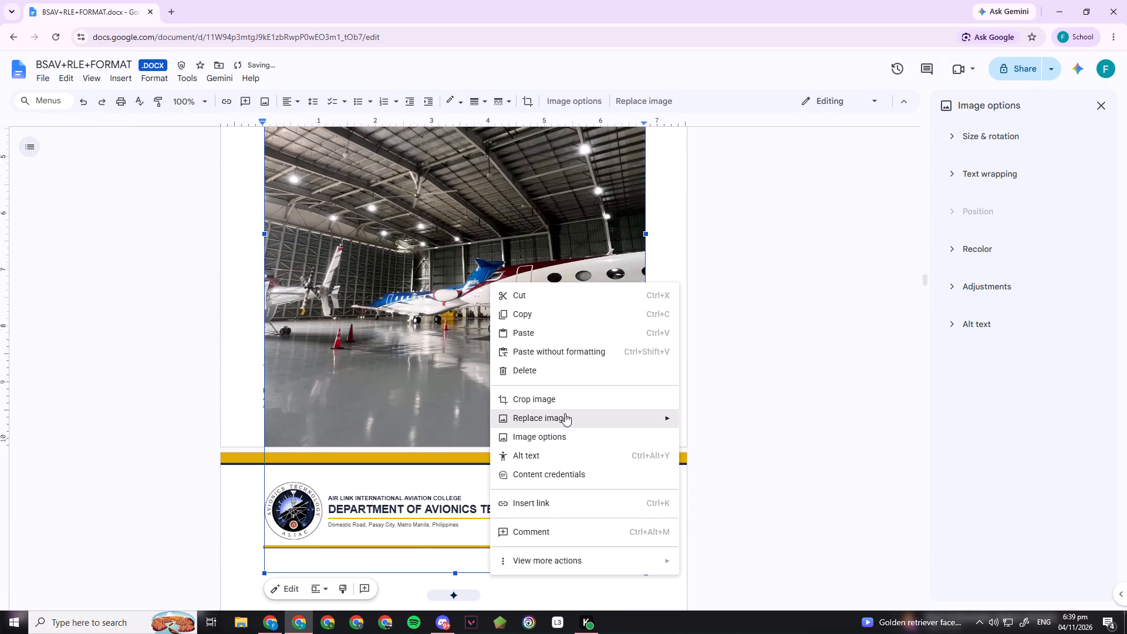
{"action": "left_click", "coordinate": [629, 434]}
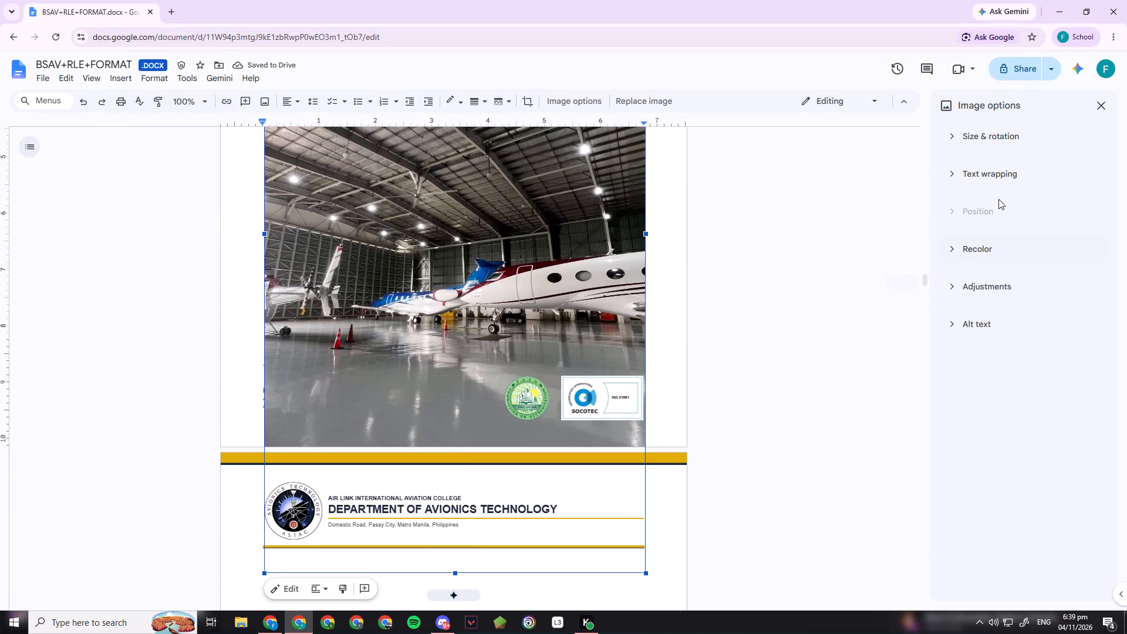
{"action": "left_click", "coordinate": [997, 184]}
{"action": "left_click", "coordinate": [1017, 251]}
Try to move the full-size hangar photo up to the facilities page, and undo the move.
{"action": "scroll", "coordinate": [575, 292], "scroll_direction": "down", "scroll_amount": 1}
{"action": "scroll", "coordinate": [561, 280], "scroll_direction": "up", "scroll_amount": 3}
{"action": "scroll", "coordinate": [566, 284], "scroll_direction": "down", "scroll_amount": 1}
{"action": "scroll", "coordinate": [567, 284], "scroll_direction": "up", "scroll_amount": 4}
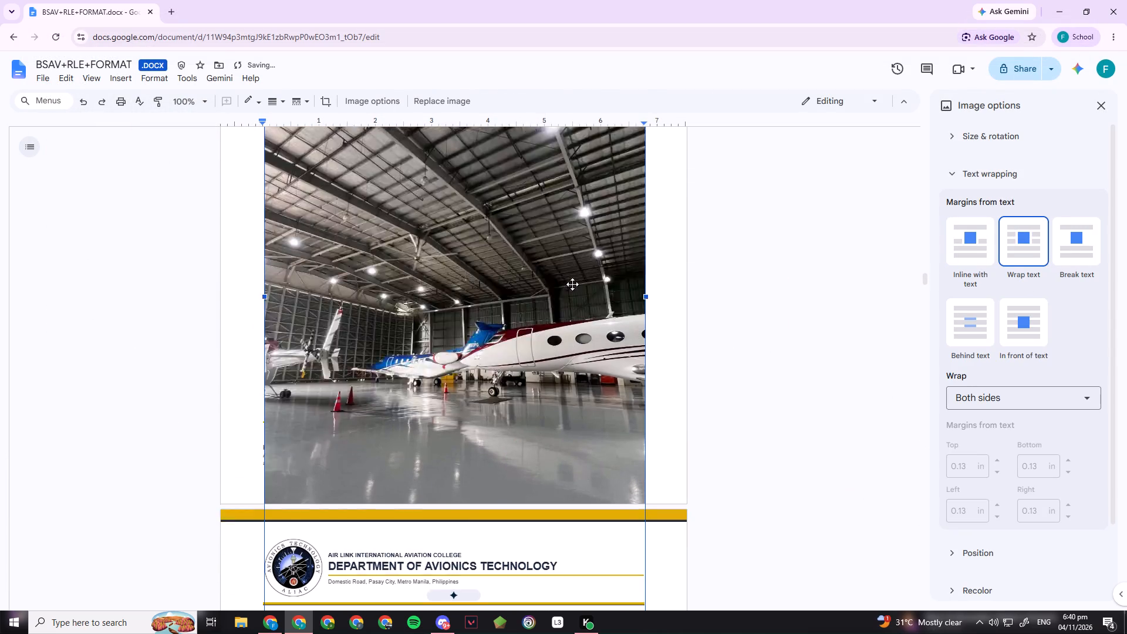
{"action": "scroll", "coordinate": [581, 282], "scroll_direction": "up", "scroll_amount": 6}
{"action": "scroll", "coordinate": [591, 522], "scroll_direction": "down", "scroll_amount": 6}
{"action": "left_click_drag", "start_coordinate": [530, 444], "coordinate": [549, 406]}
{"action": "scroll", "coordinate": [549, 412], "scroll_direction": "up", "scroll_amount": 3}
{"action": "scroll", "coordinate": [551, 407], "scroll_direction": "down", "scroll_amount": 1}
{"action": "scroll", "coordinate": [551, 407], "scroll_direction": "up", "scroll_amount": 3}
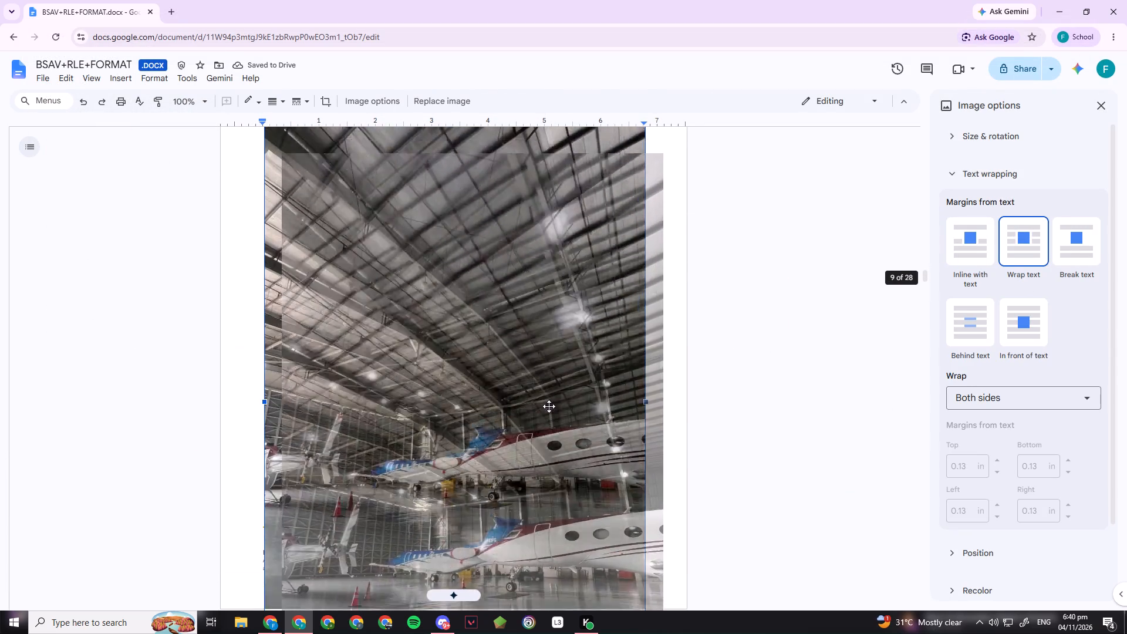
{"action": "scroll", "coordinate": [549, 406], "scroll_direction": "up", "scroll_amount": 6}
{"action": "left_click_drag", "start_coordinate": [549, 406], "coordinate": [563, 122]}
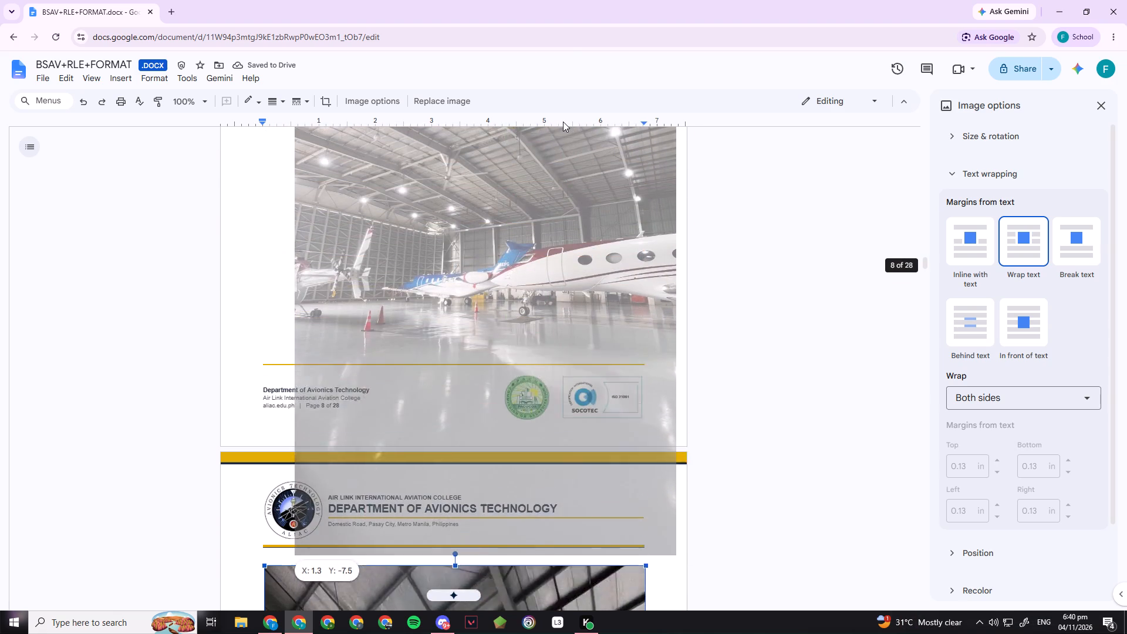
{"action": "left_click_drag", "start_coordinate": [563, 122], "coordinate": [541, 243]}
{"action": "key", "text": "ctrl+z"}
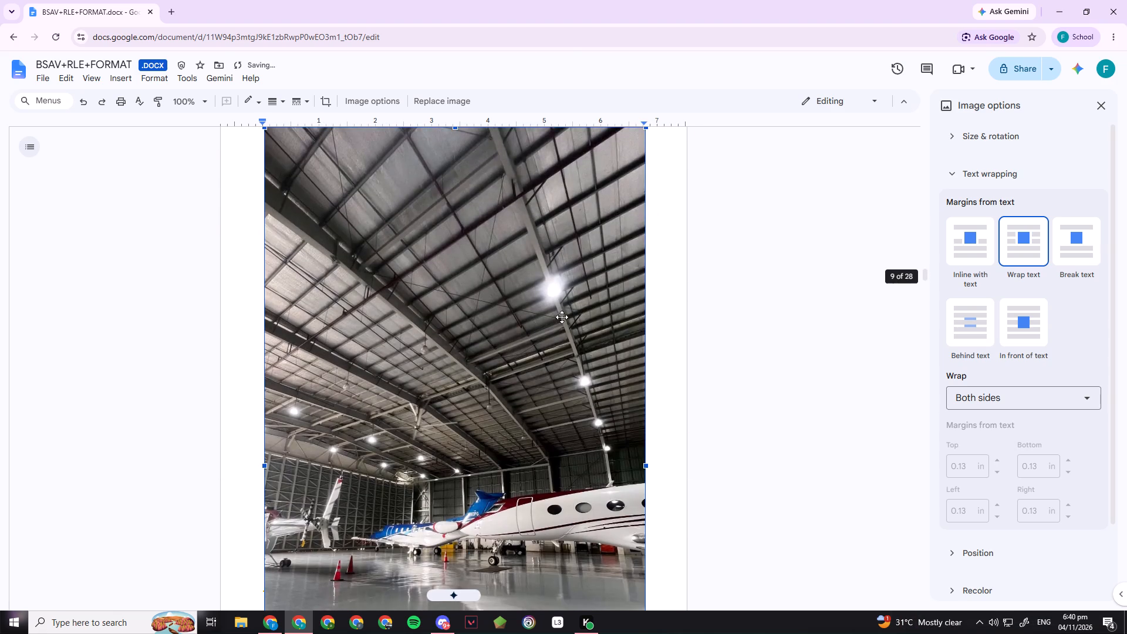
Shrink the hangar photo proportionally to about 2.7 inches wide.
{"action": "left_click", "coordinate": [554, 364]}
{"action": "scroll", "coordinate": [624, 414], "scroll_direction": "down", "scroll_amount": 2}
{"action": "scroll", "coordinate": [630, 275], "scroll_direction": "down", "scroll_amount": 2}
{"action": "scroll", "coordinate": [622, 251], "scroll_direction": "up", "scroll_amount": 5}
{"action": "scroll", "coordinate": [648, 244], "scroll_direction": "down", "scroll_amount": 2}
{"action": "scroll", "coordinate": [646, 244], "scroll_direction": "up", "scroll_amount": 1}
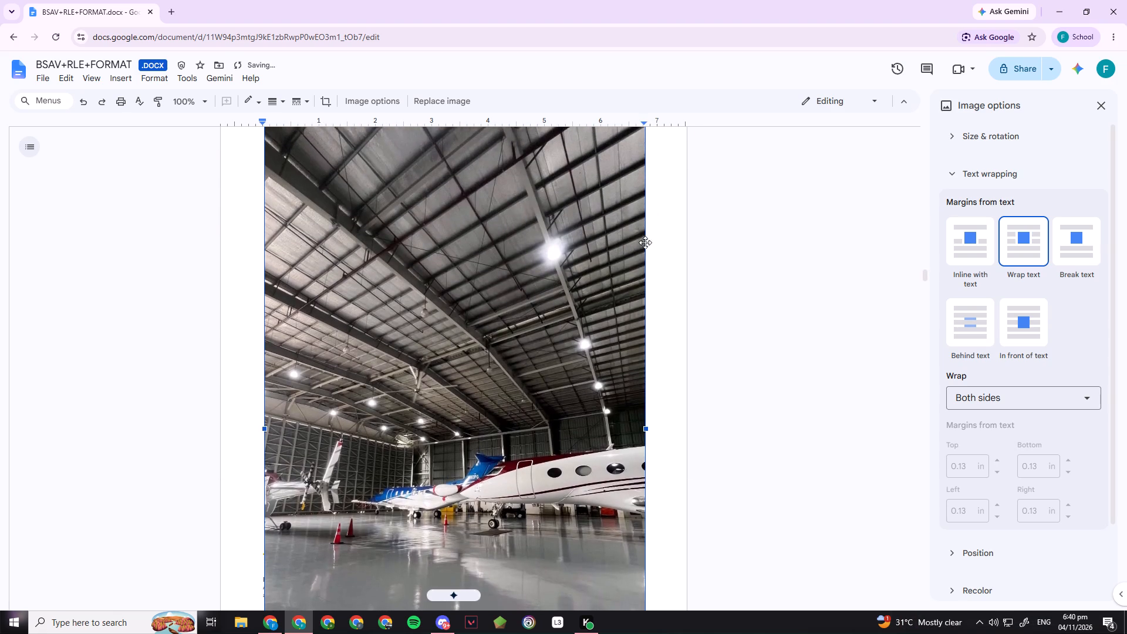
{"action": "scroll", "coordinate": [645, 204], "scroll_direction": "up", "scroll_amount": 3}
{"action": "left_click_drag", "start_coordinate": [645, 305], "coordinate": [506, 533]}
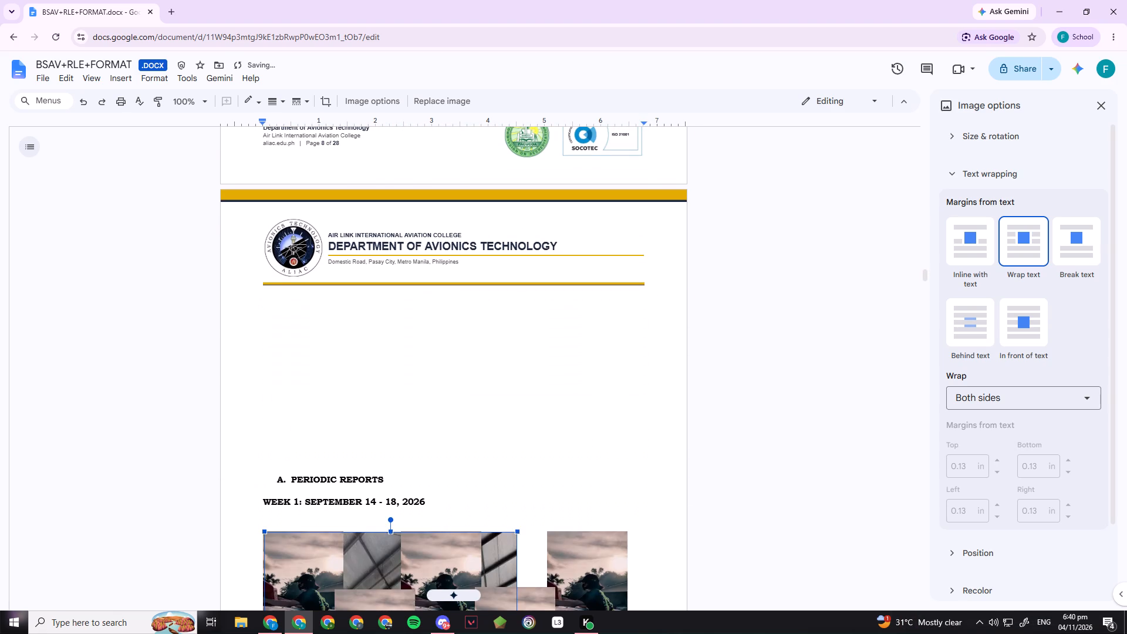
{"action": "left_click_drag", "start_coordinate": [384, 574], "coordinate": [454, 360]}
{"action": "scroll", "coordinate": [491, 338], "scroll_direction": "up", "scroll_amount": 3}
{"action": "scroll", "coordinate": [491, 338], "scroll_direction": "down", "scroll_amount": 1}
{"action": "scroll", "coordinate": [491, 338], "scroll_direction": "up", "scroll_amount": 3}
{"action": "scroll", "coordinate": [500, 459], "scroll_direction": "down", "scroll_amount": 2}
{"action": "scroll", "coordinate": [502, 450], "scroll_direction": "up", "scroll_amount": 1}
{"action": "scroll", "coordinate": [478, 511], "scroll_direction": "down", "scroll_amount": 1}
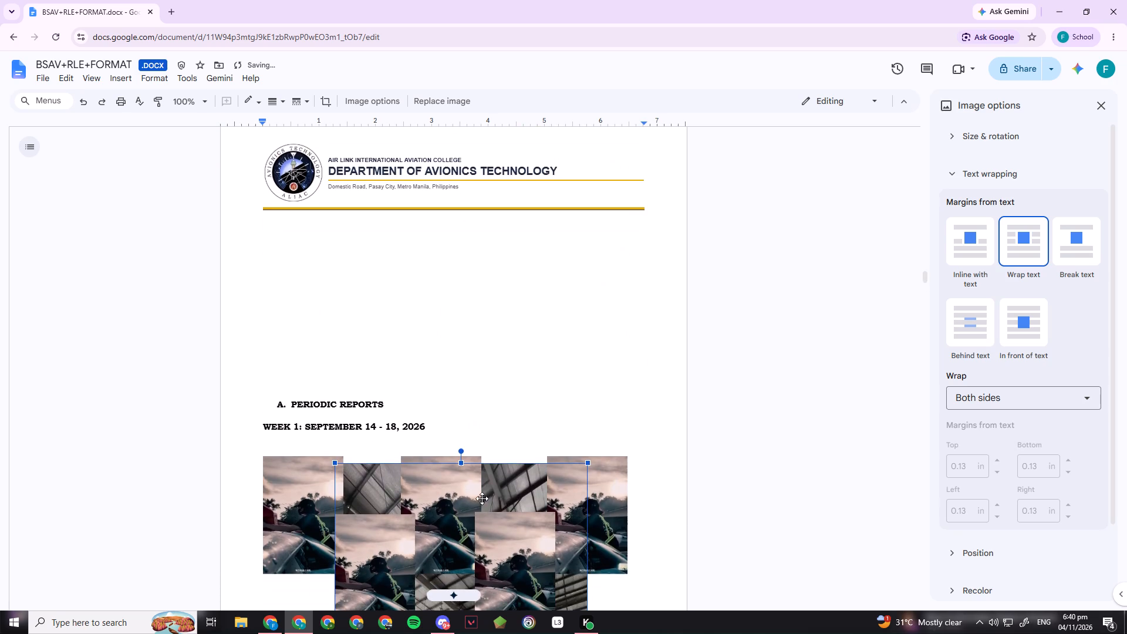
{"action": "scroll", "coordinate": [482, 498], "scroll_direction": "down", "scroll_amount": 3}
{"action": "scroll", "coordinate": [586, 512], "scroll_direction": "down", "scroll_amount": 2}
{"action": "scroll", "coordinate": [587, 505], "scroll_direction": "up", "scroll_amount": 1}
{"action": "scroll", "coordinate": [588, 503], "scroll_direction": "down", "scroll_amount": 1}
{"action": "left_click_drag", "start_coordinate": [586, 559], "coordinate": [578, 494]}
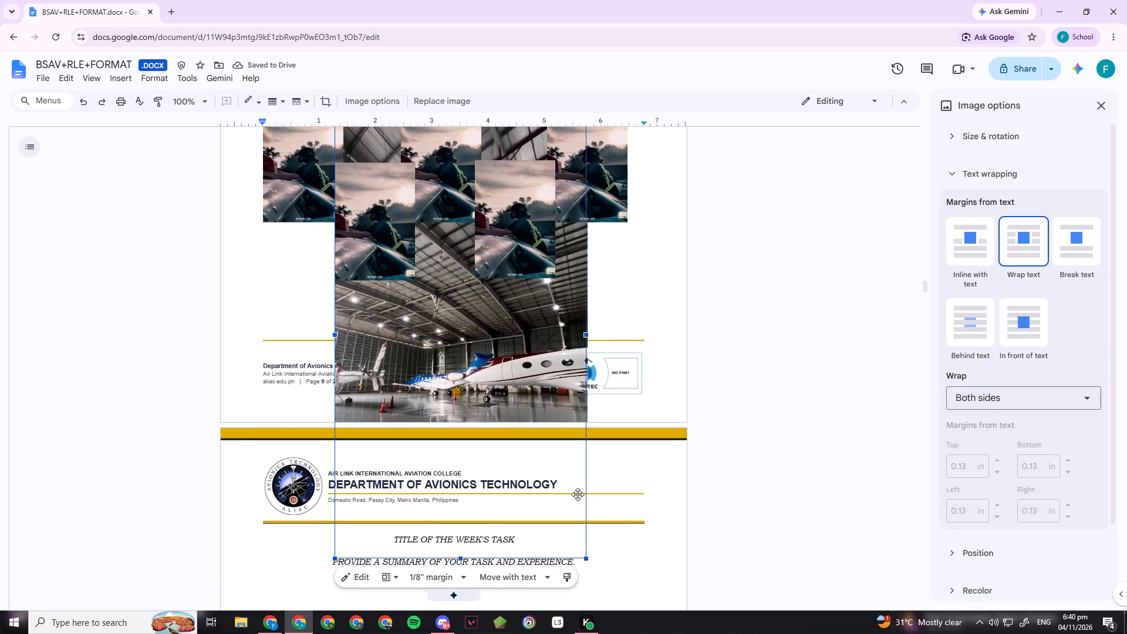
{"action": "left_click_drag", "start_coordinate": [578, 494], "coordinate": [485, 304]}
Move the reduced hangar photo up to the facilities page, directly below the office photo.
{"action": "scroll", "coordinate": [508, 350], "scroll_direction": "up", "scroll_amount": 1}
{"action": "scroll", "coordinate": [508, 351], "scroll_direction": "down", "scroll_amount": 1}
{"action": "scroll", "coordinate": [508, 353], "scroll_direction": "up", "scroll_amount": 2}
{"action": "scroll", "coordinate": [508, 357], "scroll_direction": "down", "scroll_amount": 1}
{"action": "left_click_drag", "start_coordinate": [423, 389], "coordinate": [470, 157]}
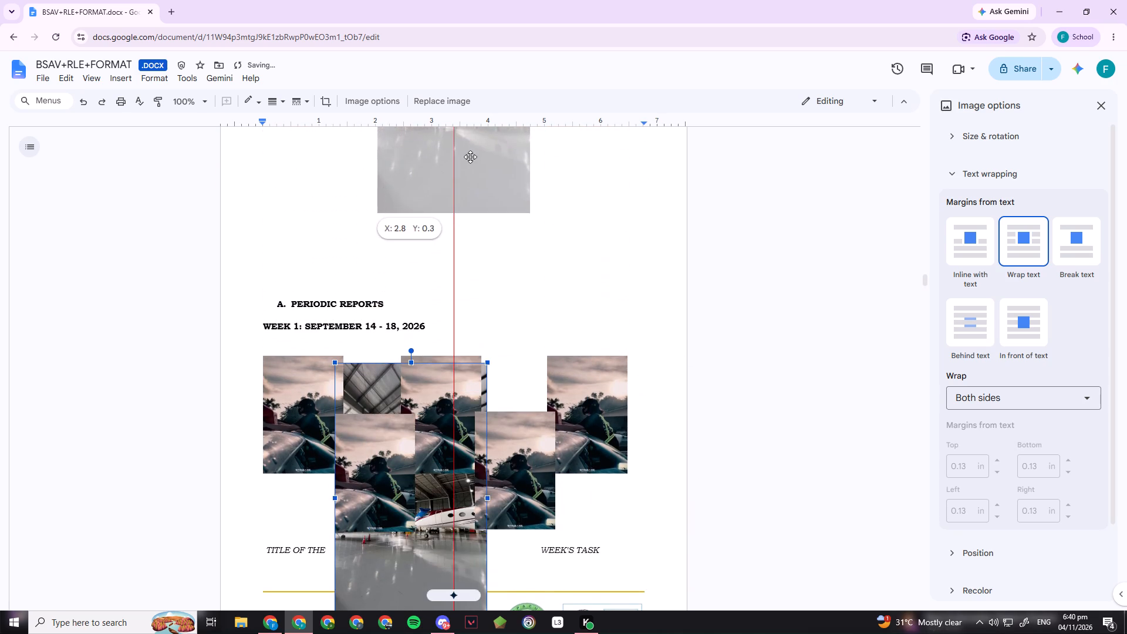
{"action": "left_click_drag", "start_coordinate": [470, 157], "coordinate": [407, 408]}
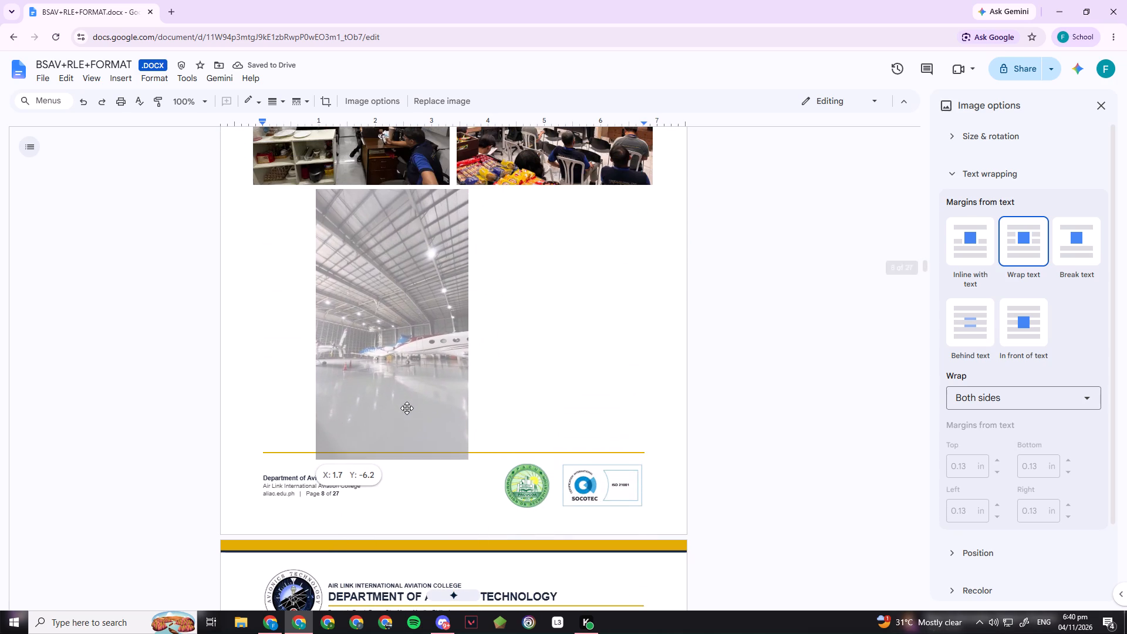
{"action": "left_click_drag", "start_coordinate": [407, 408], "coordinate": [404, 407]}
Crop the hangar photo's top and bottom, keeping the aircraft and about 2.8 inches of height.
{"action": "right_click", "coordinate": [415, 394]}
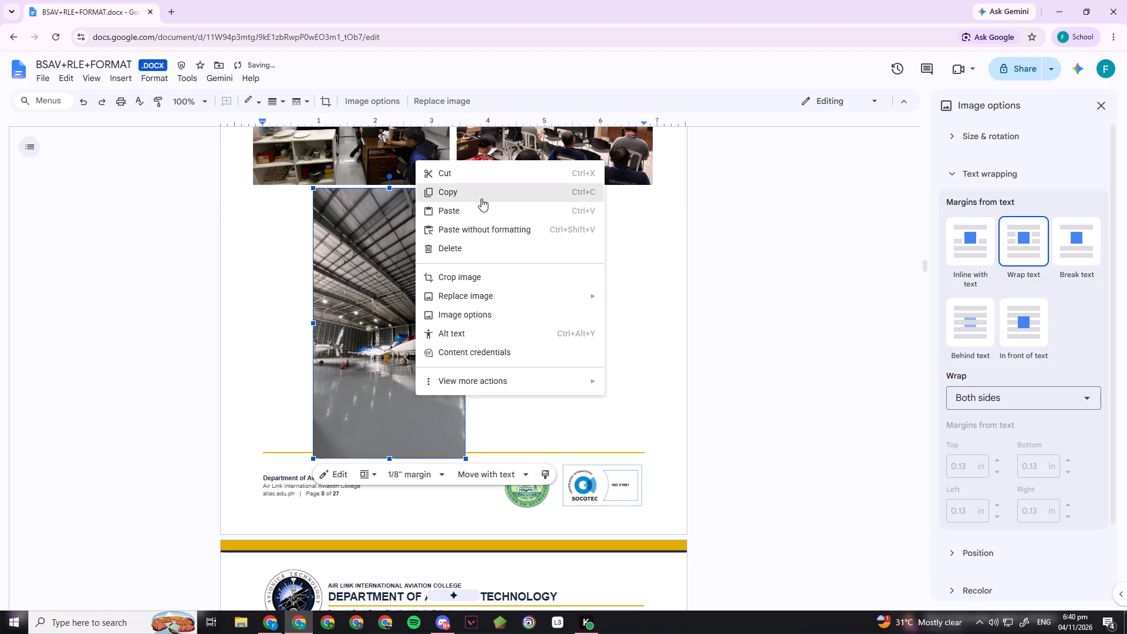
{"action": "left_click", "coordinate": [487, 271]}
{"action": "left_click_drag", "start_coordinate": [390, 188], "coordinate": [397, 251]}
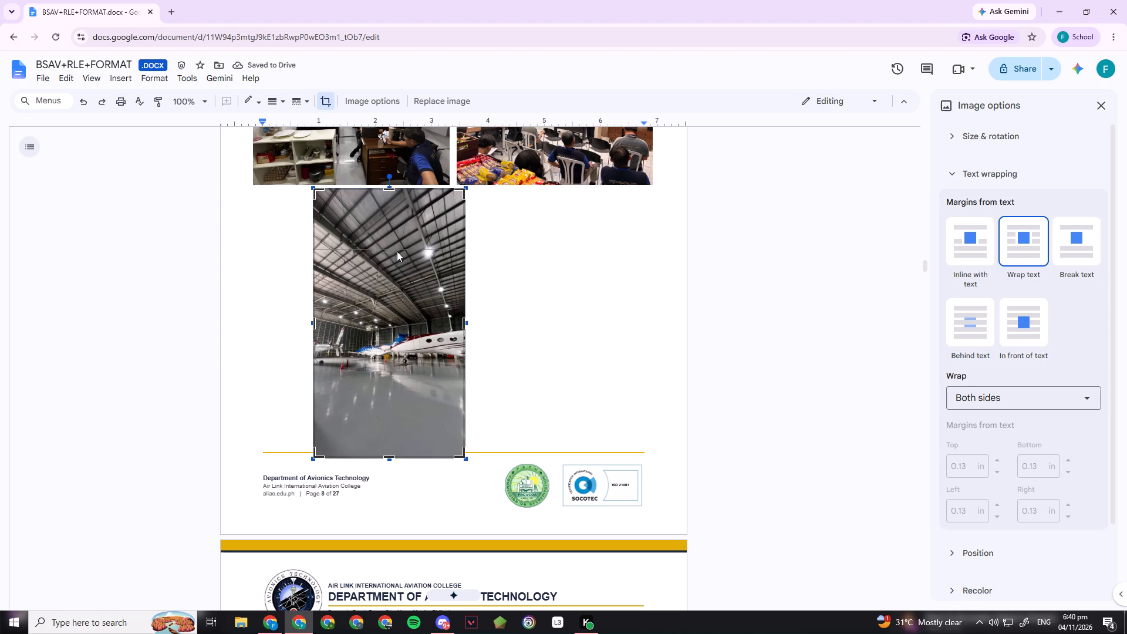
{"action": "left_click_drag", "start_coordinate": [397, 251], "coordinate": [396, 251]}
{"action": "left_click_drag", "start_coordinate": [390, 458], "coordinate": [396, 412]}
{"action": "key", "text": "Return"}
{"action": "left_click", "coordinate": [536, 331]}
Position the cropped hangar photo just below the office photo, flush with that photo's left edge.
{"action": "left_click_drag", "start_coordinate": [389, 348], "coordinate": [357, 321]}
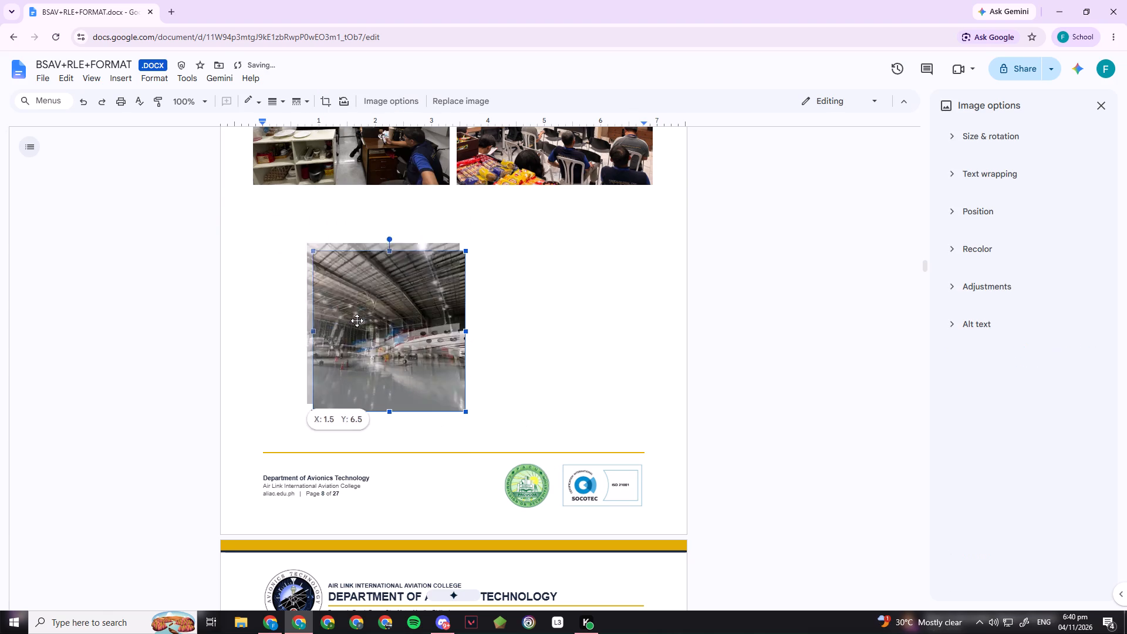
{"action": "left_click_drag", "start_coordinate": [357, 321], "coordinate": [328, 306]}
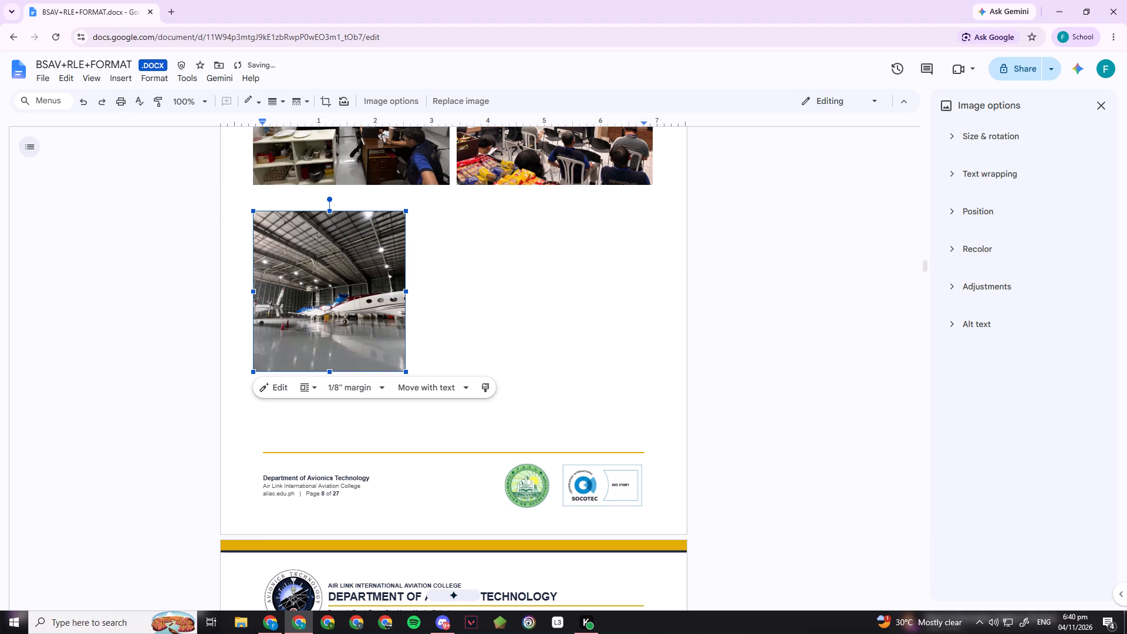
{"action": "left_click_drag", "start_coordinate": [356, 308], "coordinate": [358, 288]}
{"action": "left_click", "coordinate": [749, 342]}
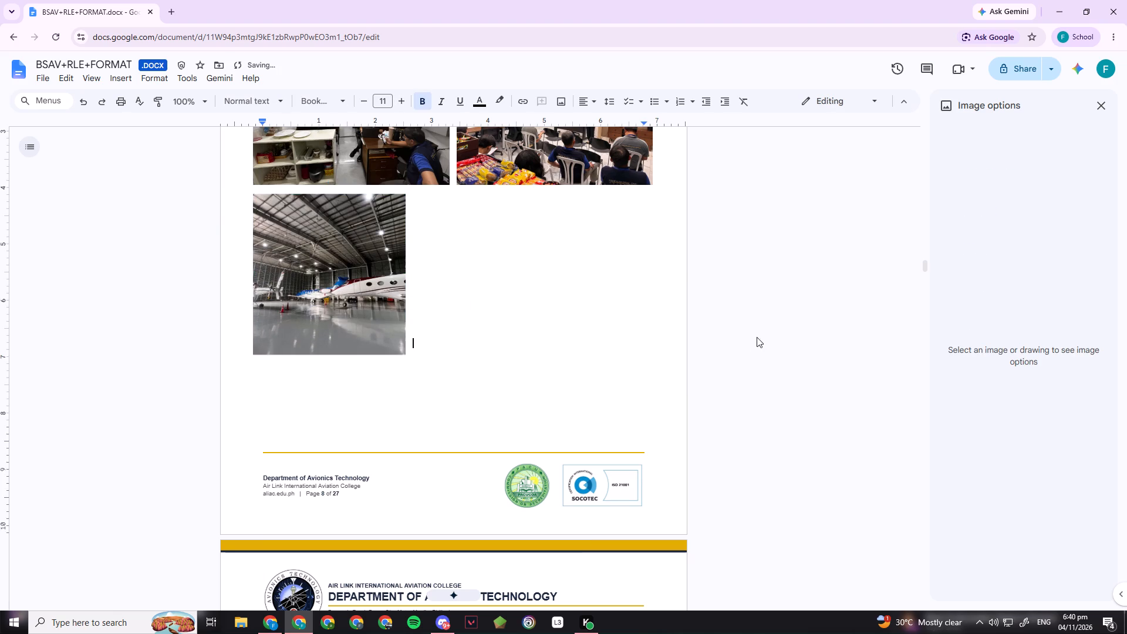
Shrink the cropped hangar photo proportionally to about 2.4 inches wide.
{"action": "scroll", "coordinate": [750, 330], "scroll_direction": "up", "scroll_amount": 5}
{"action": "scroll", "coordinate": [735, 334], "scroll_direction": "down", "scroll_amount": 3}
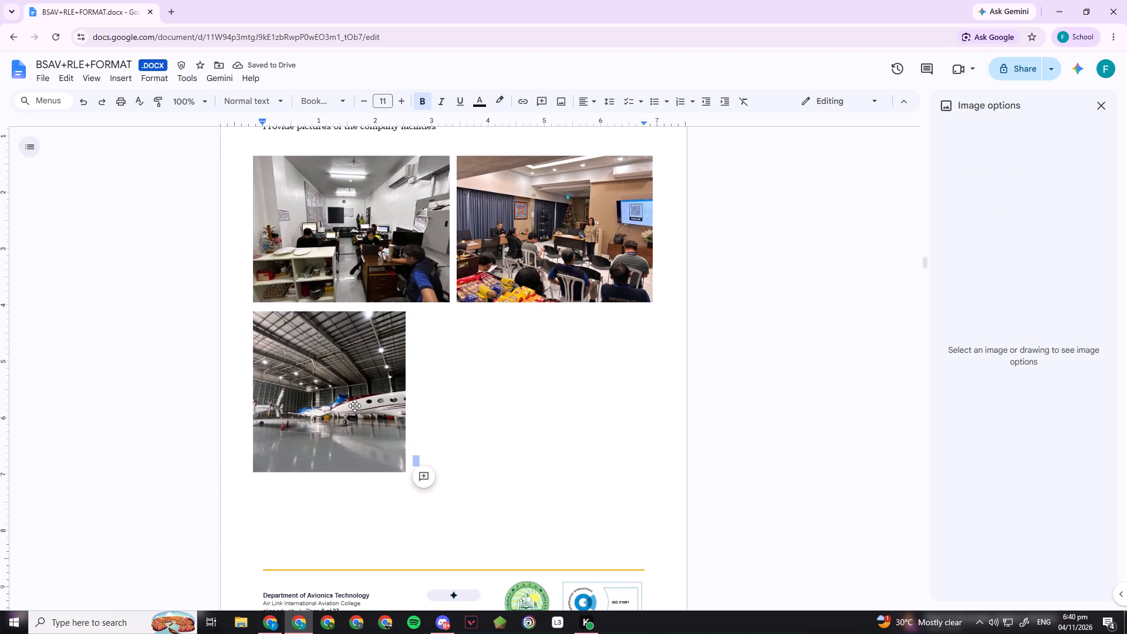
{"action": "left_click", "coordinate": [355, 406]}
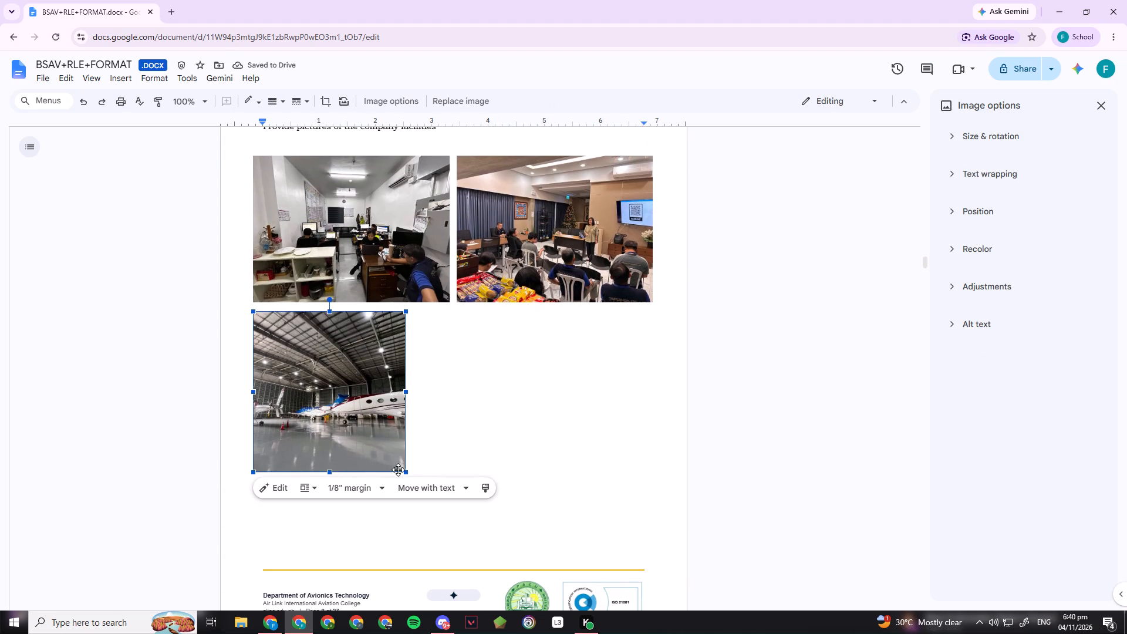
{"action": "left_click_drag", "start_coordinate": [405, 470], "coordinate": [379, 449]}
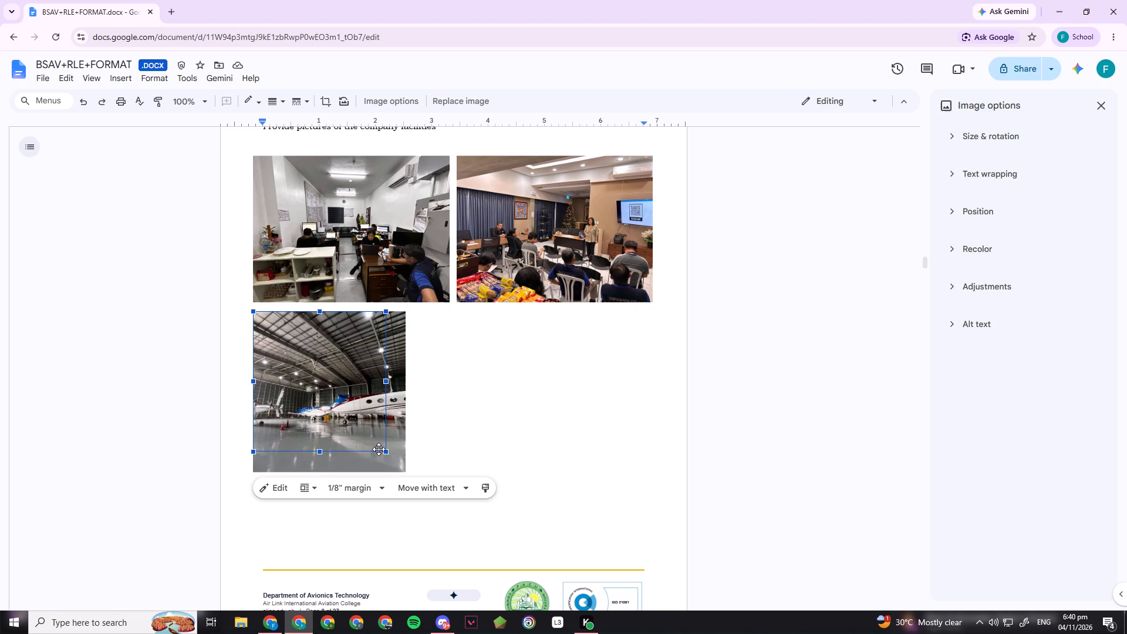
{"action": "left_click_drag", "start_coordinate": [379, 449], "coordinate": [381, 449]}
Insert the red helicopter photo, the fourth of today's downloaded images, from the computer after the hangar photo.
{"action": "left_click", "coordinate": [772, 417]}
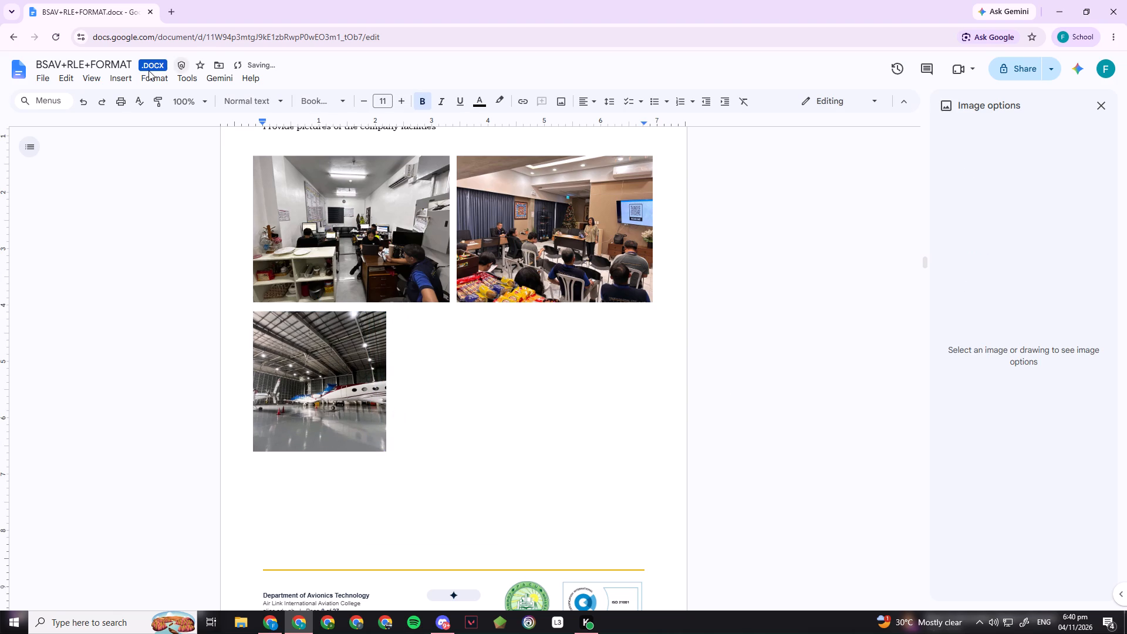
{"action": "left_click", "coordinate": [124, 77]}
{"action": "left_click", "coordinate": [350, 104]}
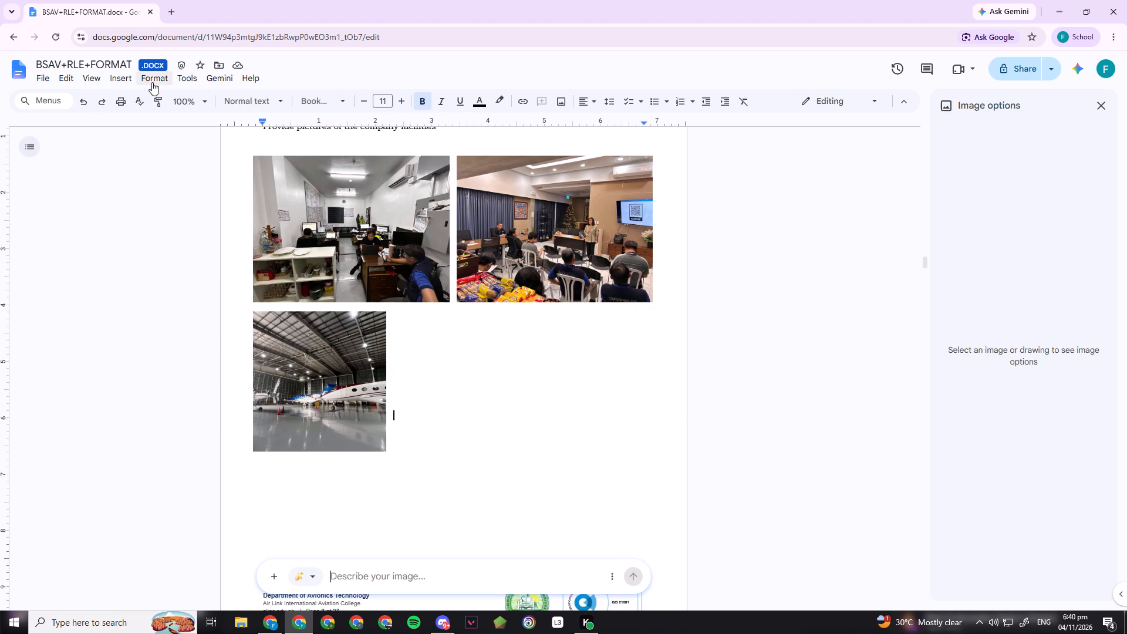
{"action": "left_click", "coordinate": [117, 80]}
{"action": "left_click", "coordinate": [363, 130]}
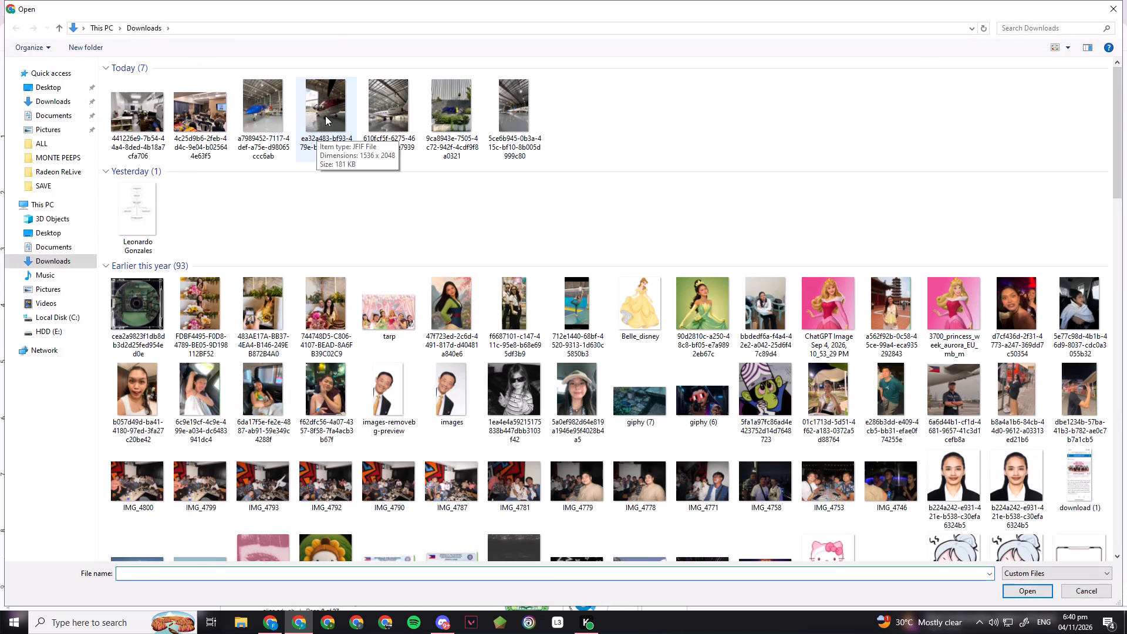
{"action": "left_click", "coordinate": [325, 116]}
{"action": "left_click", "coordinate": [1036, 591]}
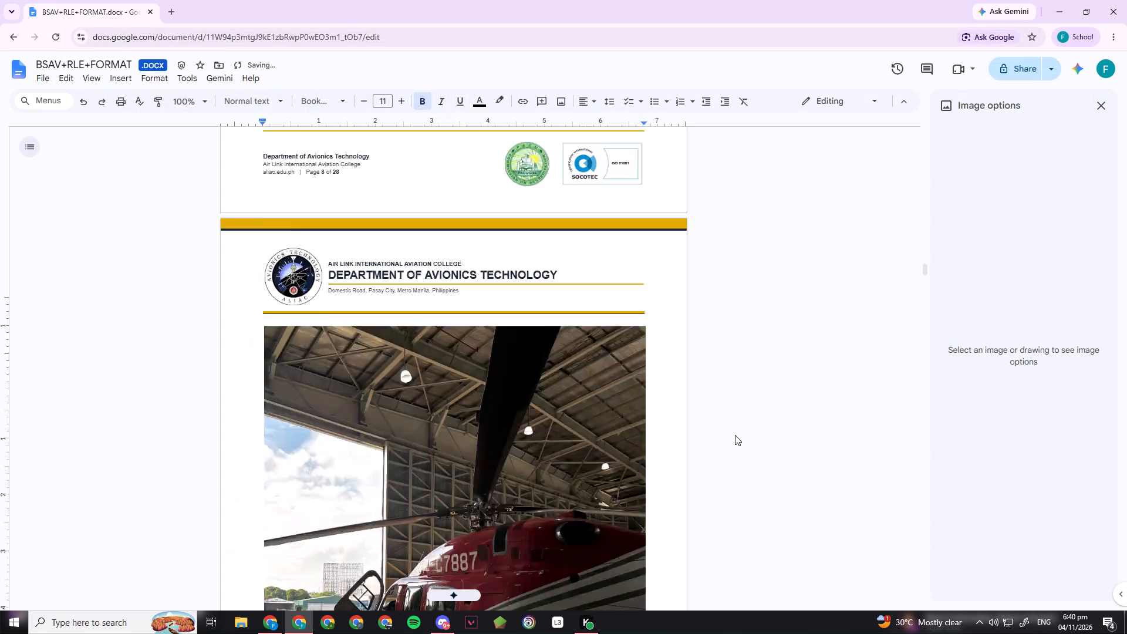
Set the helicopter photo's text wrapping to Wrap text.
{"action": "left_click", "coordinate": [470, 318]}
{"action": "right_click", "coordinate": [471, 316]}
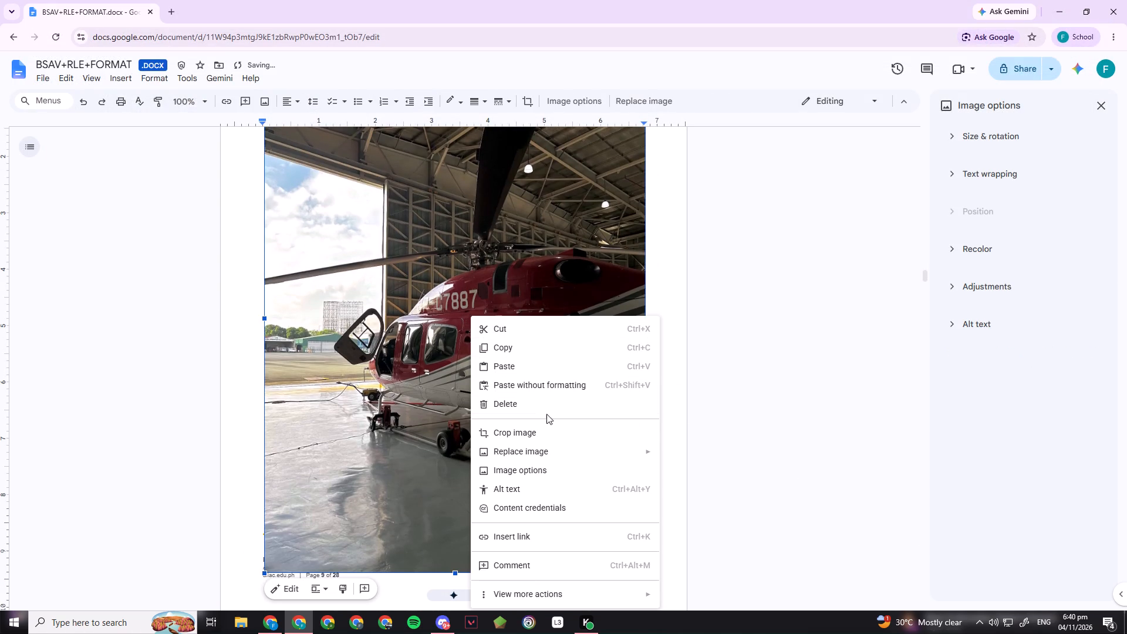
{"action": "left_click", "coordinate": [983, 178]}
{"action": "left_click", "coordinate": [1007, 241]}
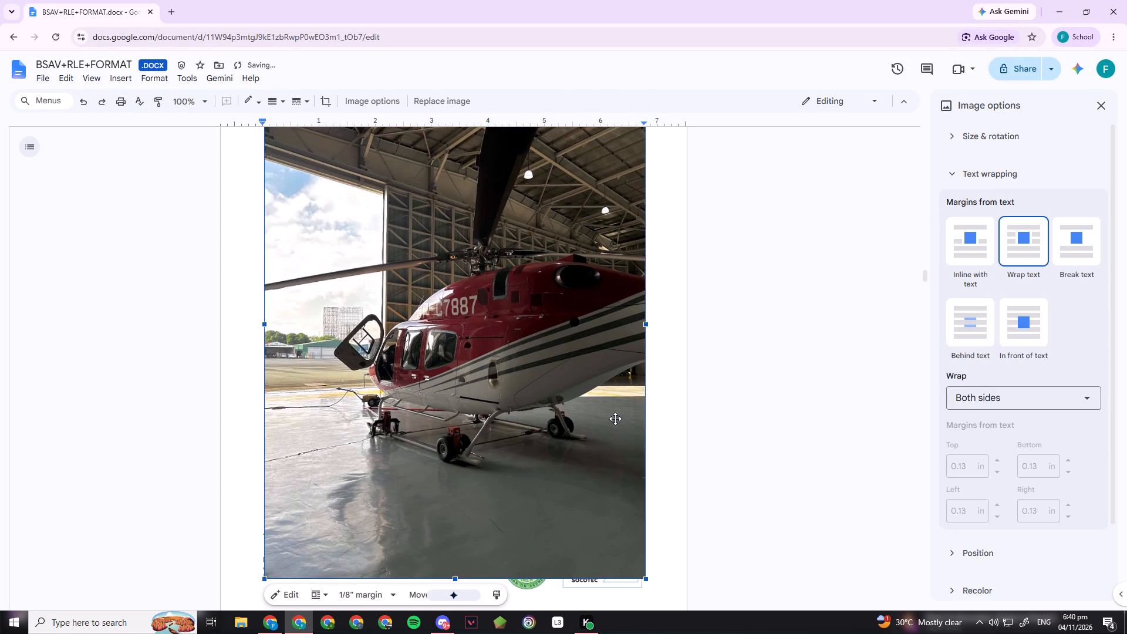
Shrink the helicopter photo to about 2.4 inches wide and place it beside the hangar photo with their top edges aligned.
{"action": "left_click_drag", "start_coordinate": [645, 578], "coordinate": [401, 251]}
{"action": "scroll", "coordinate": [427, 261], "scroll_direction": "up", "scroll_amount": 4}
{"action": "scroll", "coordinate": [441, 271], "scroll_direction": "down", "scroll_amount": 1}
{"action": "scroll", "coordinate": [442, 272], "scroll_direction": "up", "scroll_amount": 2}
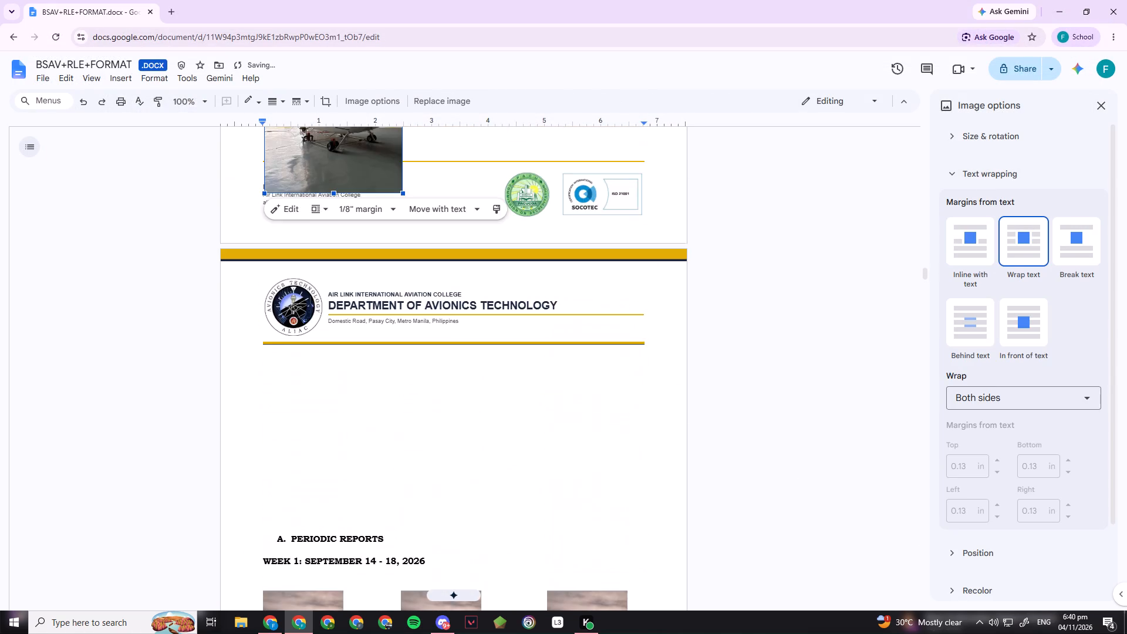
{"action": "scroll", "coordinate": [475, 313], "scroll_direction": "up", "scroll_amount": 1}
{"action": "scroll", "coordinate": [475, 313], "scroll_direction": "down", "scroll_amount": 1}
{"action": "scroll", "coordinate": [475, 313], "scroll_direction": "up", "scroll_amount": 2}
{"action": "scroll", "coordinate": [474, 312], "scroll_direction": "down", "scroll_amount": 1}
{"action": "scroll", "coordinate": [473, 311], "scroll_direction": "up", "scroll_amount": 2}
{"action": "scroll", "coordinate": [473, 311], "scroll_direction": "down", "scroll_amount": 2}
{"action": "scroll", "coordinate": [473, 311], "scroll_direction": "up", "scroll_amount": 2}
{"action": "scroll", "coordinate": [464, 331], "scroll_direction": "down", "scroll_amount": 1}
{"action": "scroll", "coordinate": [464, 331], "scroll_direction": "up", "scroll_amount": 3}
{"action": "left_click_drag", "start_coordinate": [352, 406], "coordinate": [482, 298]}
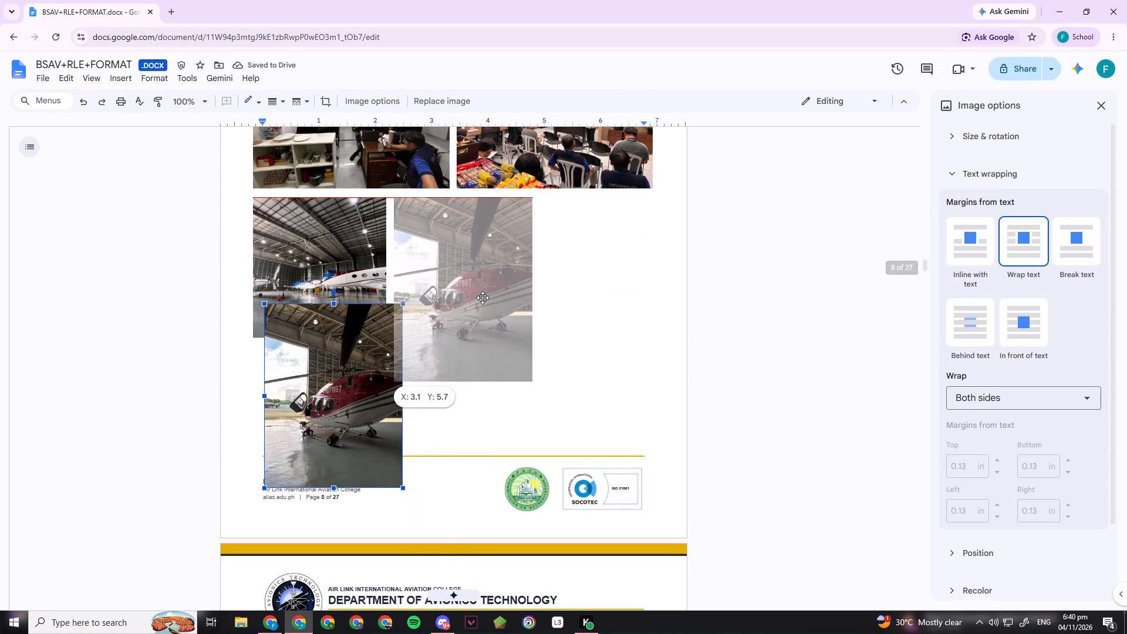
{"action": "left_click_drag", "start_coordinate": [482, 298], "coordinate": [481, 298]}
Reduce the helicopter photo to match the hangar photo's height of about 2.5 inches.
{"action": "left_click_drag", "start_coordinate": [529, 381], "coordinate": [505, 327]}
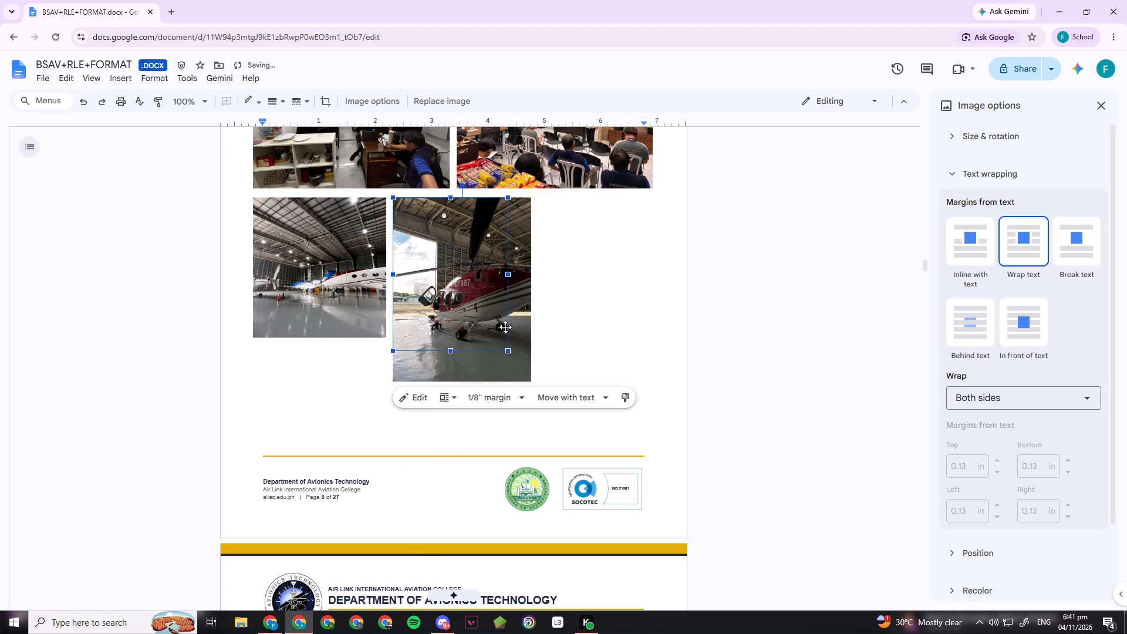
{"action": "left_click_drag", "start_coordinate": [505, 327], "coordinate": [497, 312]}
{"action": "left_click", "coordinate": [519, 299]}
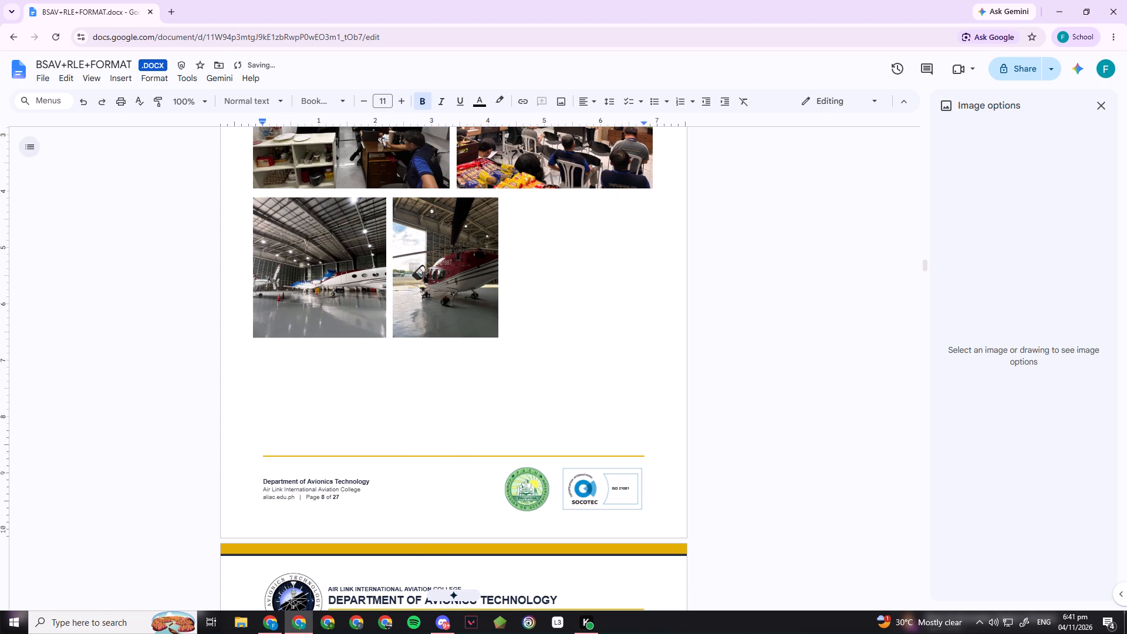
Insert the company sign wall photo, the sixth of today's downloaded images, from the computer after the helicopter photo.
{"action": "left_click", "coordinate": [771, 316]}
{"action": "left_click", "coordinate": [120, 79]}
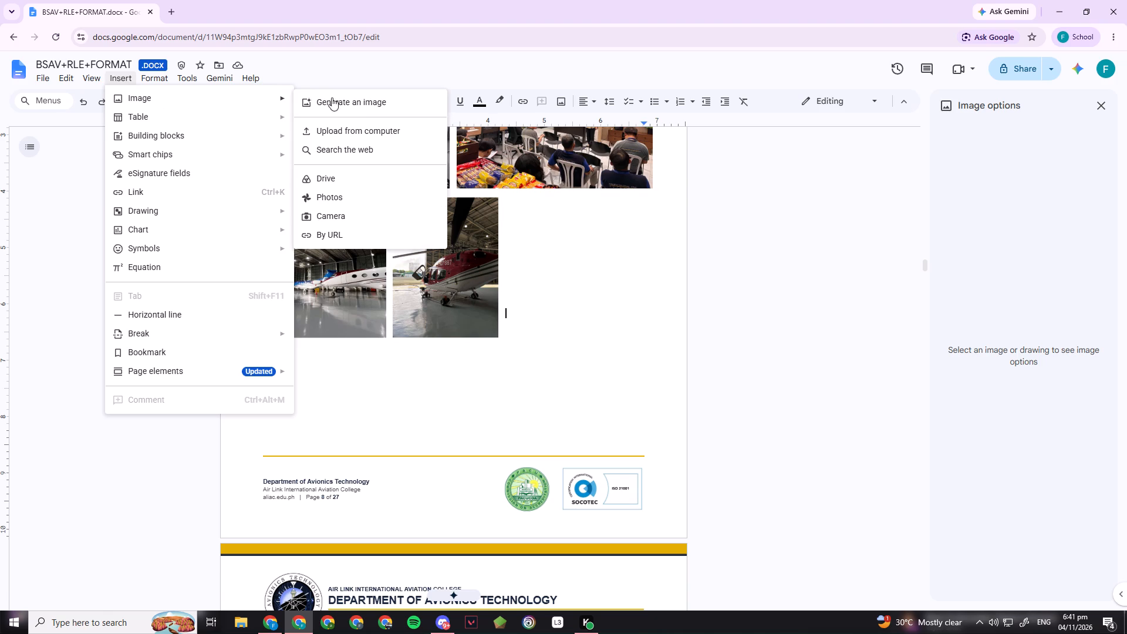
{"action": "left_click", "coordinate": [377, 127]}
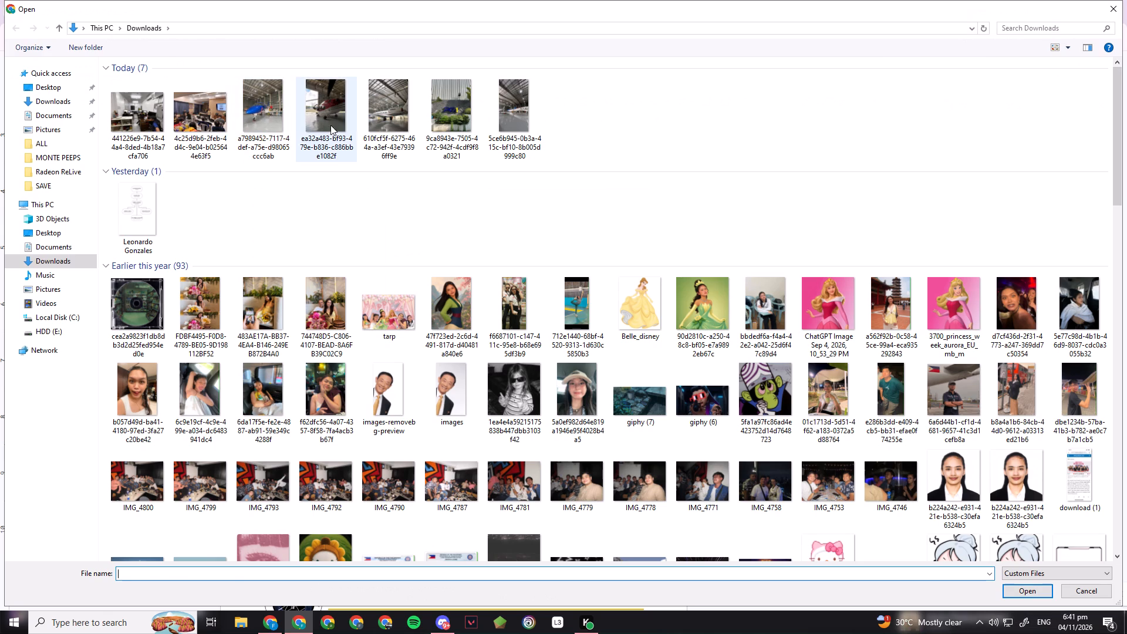
{"action": "left_click", "coordinate": [455, 120]}
{"action": "left_click", "coordinate": [1022, 588]}
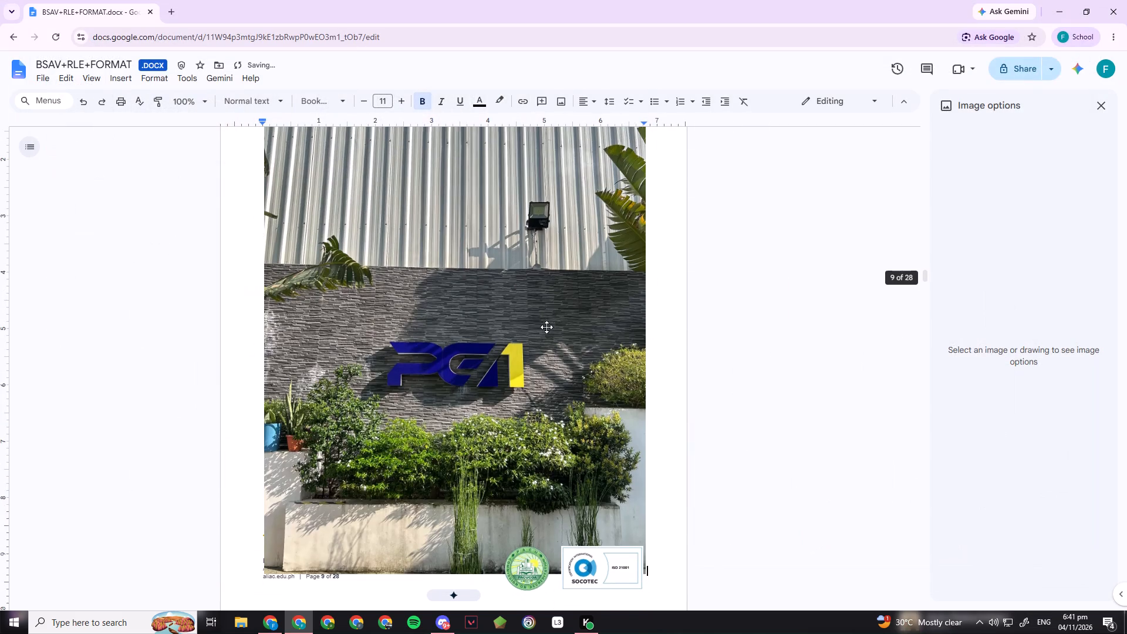
Set the sign wall photo's text wrapping to Wrap text.
{"action": "left_click", "coordinate": [526, 331]}
{"action": "right_click", "coordinate": [525, 332]}
{"action": "left_click", "coordinate": [983, 193]}
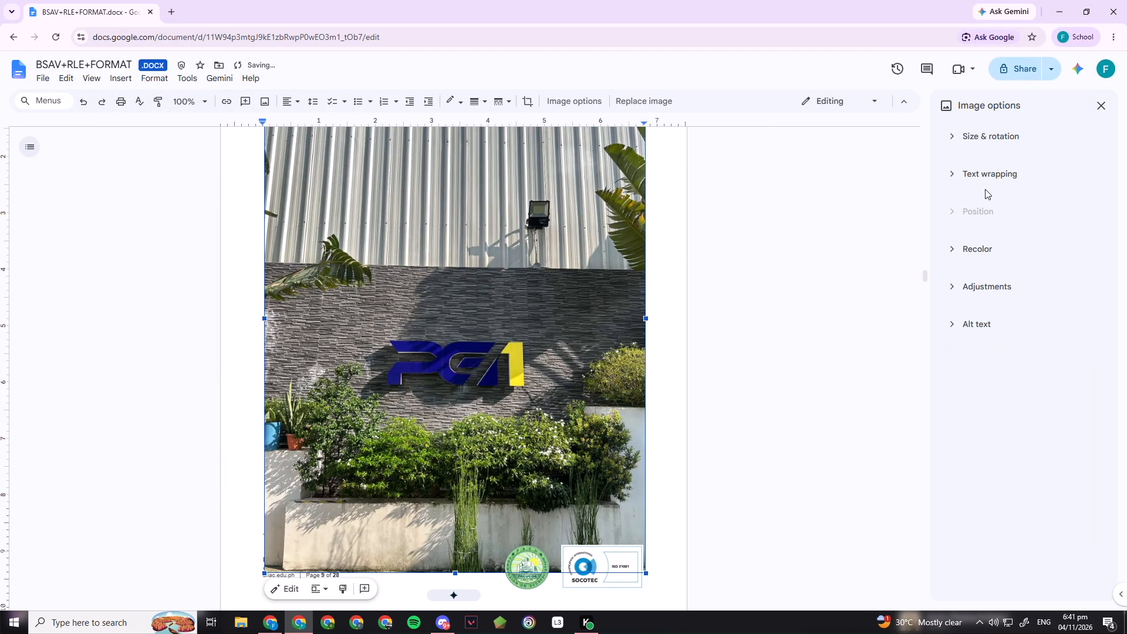
{"action": "left_click", "coordinate": [986, 177]}
{"action": "left_click", "coordinate": [1021, 244]}
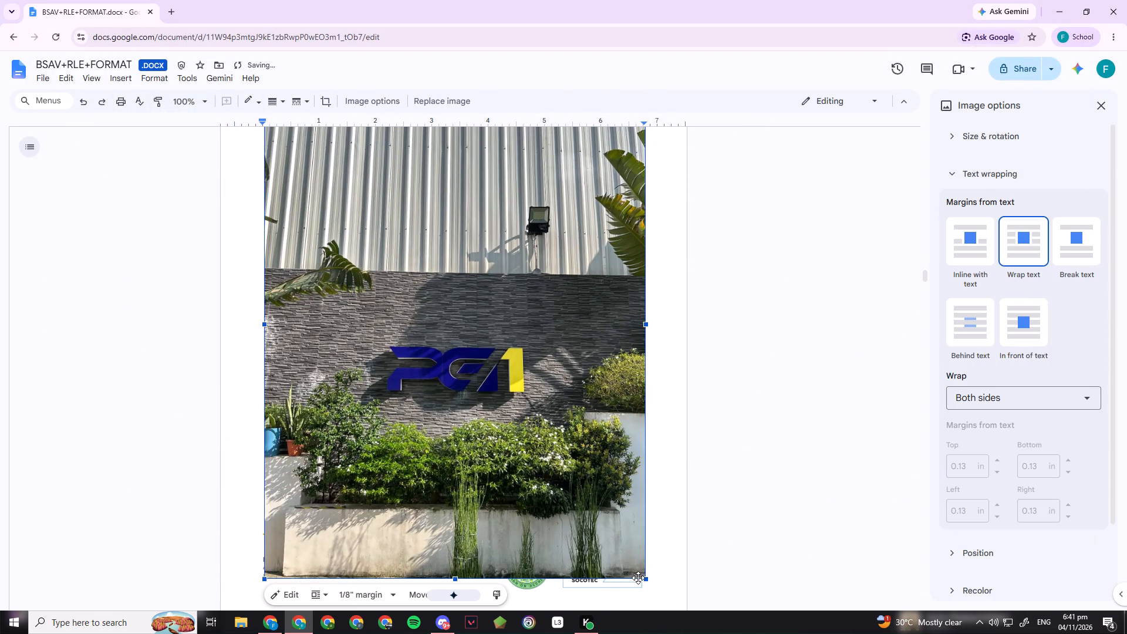
Shrink the company sign wall photo to about 2.8 inches wide.
{"action": "left_click_drag", "start_coordinate": [646, 578], "coordinate": [423, 260]}
{"action": "scroll", "coordinate": [482, 277], "scroll_direction": "up", "scroll_amount": 6}
{"action": "scroll", "coordinate": [479, 332], "scroll_direction": "up", "scroll_amount": 1}
{"action": "scroll", "coordinate": [480, 333], "scroll_direction": "down", "scroll_amount": 1}
{"action": "scroll", "coordinate": [480, 334], "scroll_direction": "up", "scroll_amount": 2}
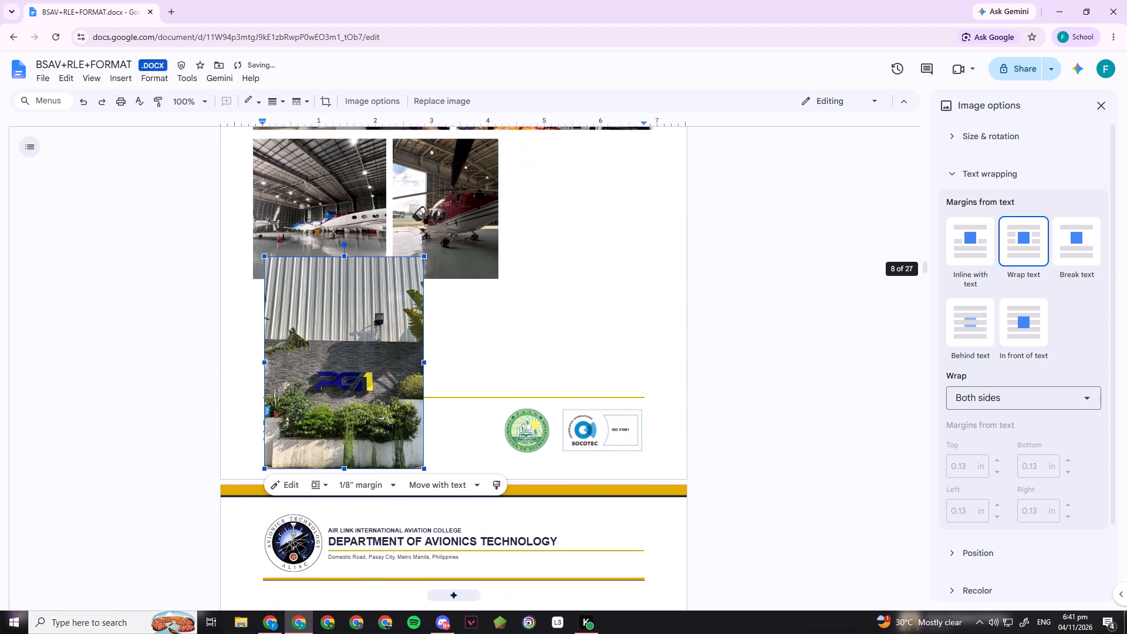
Move the helicopter photo along its row until its outer edge lines up with the meeting room photo above.
{"action": "scroll", "coordinate": [462, 383], "scroll_direction": "up", "scroll_amount": 2}
{"action": "left_click_drag", "start_coordinate": [471, 289], "coordinate": [629, 289]}
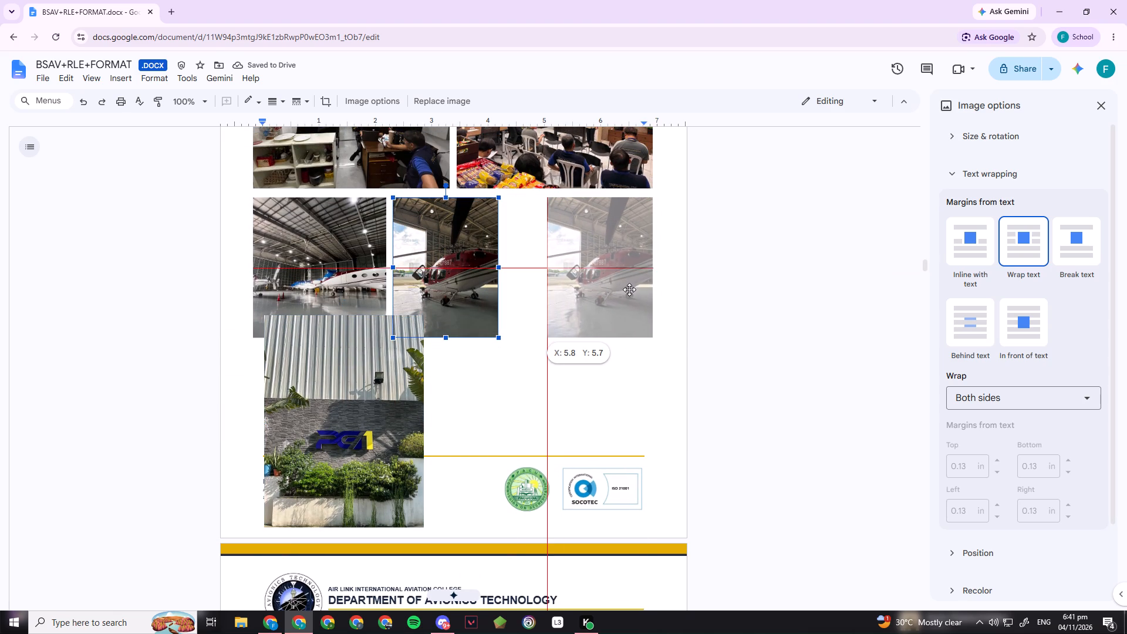
{"action": "left_click_drag", "start_coordinate": [629, 289], "coordinate": [629, 290]}
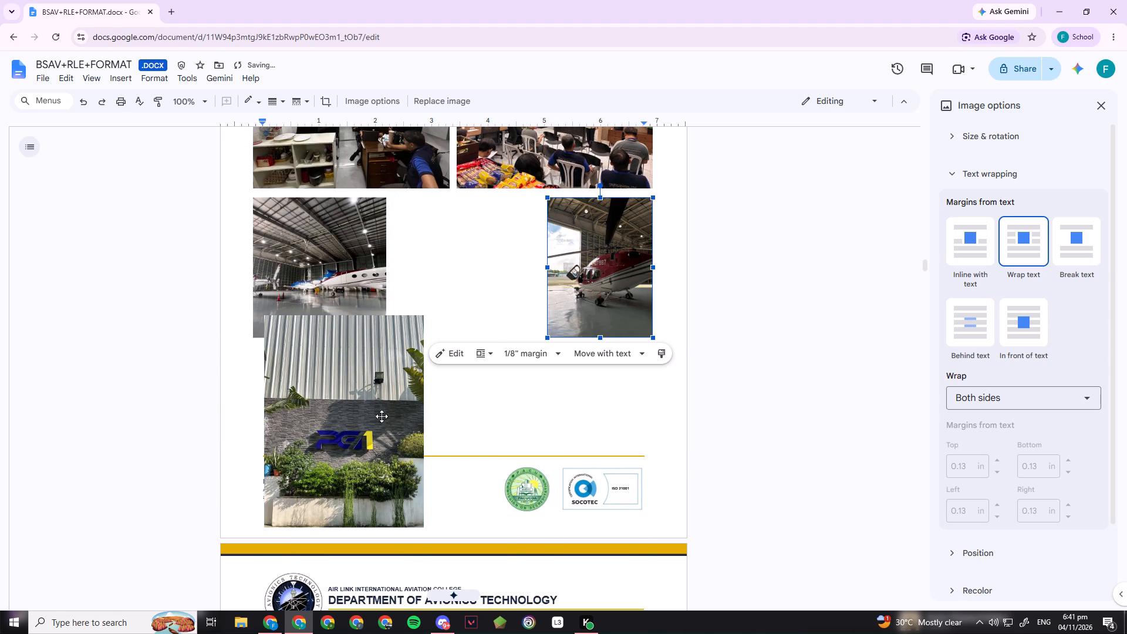
Move the sign wall photo between the hangar and helicopter photos and crop about 1 inch off its top.
{"action": "left_click_drag", "start_coordinate": [380, 416], "coordinate": [476, 341]}
{"action": "right_click", "coordinate": [451, 311]}
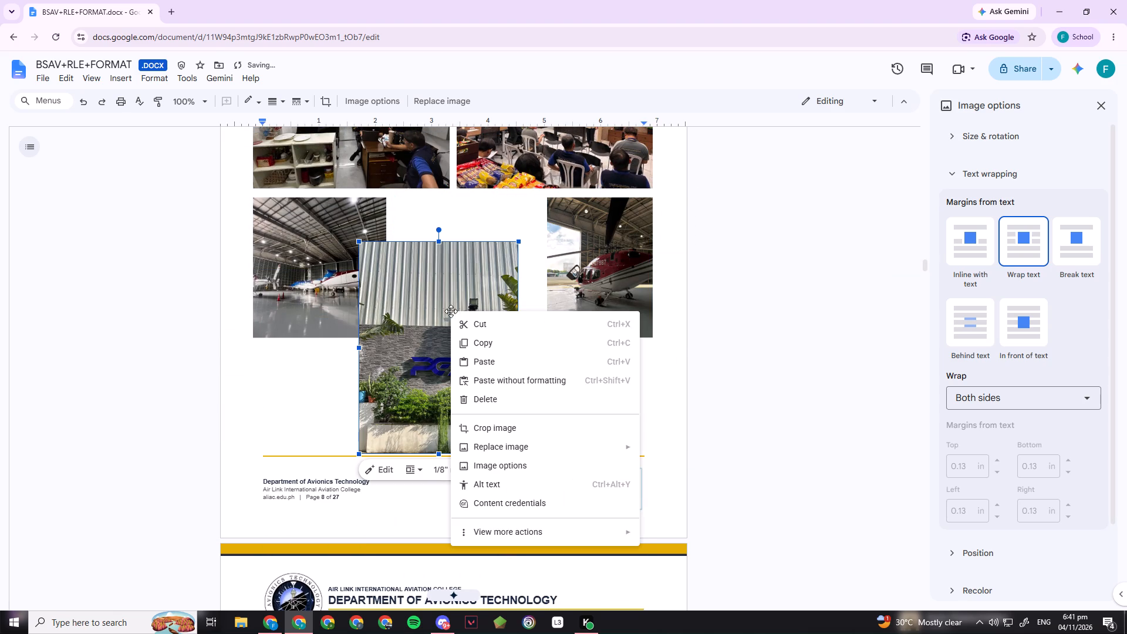
{"action": "left_click", "coordinate": [512, 424]}
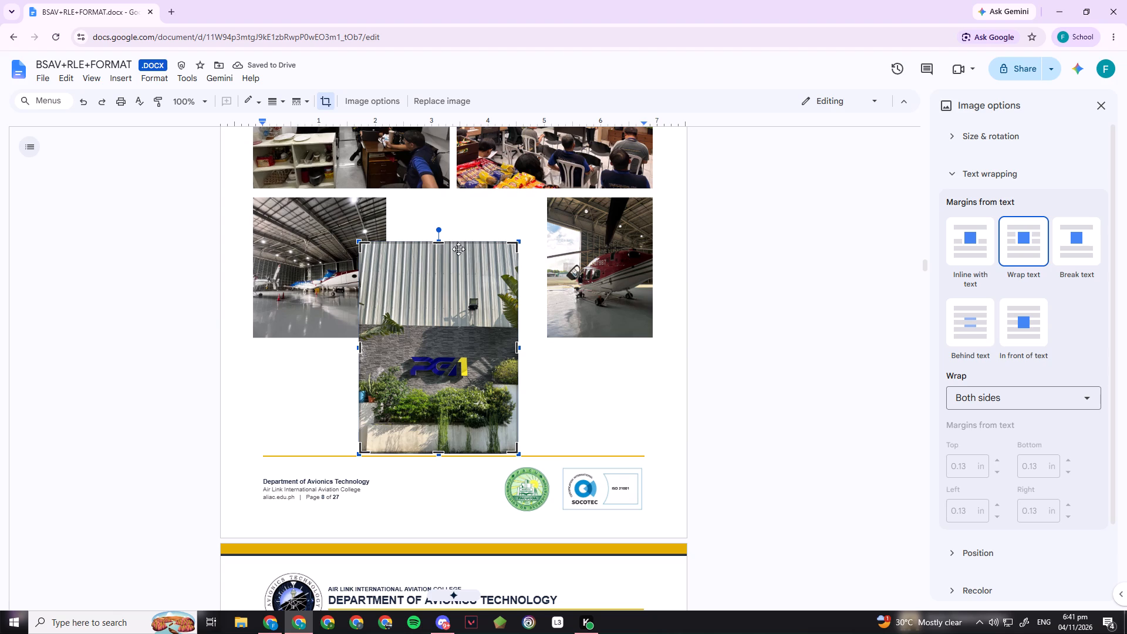
{"action": "left_click_drag", "start_coordinate": [440, 244], "coordinate": [447, 299]}
{"action": "key", "text": "Return"}
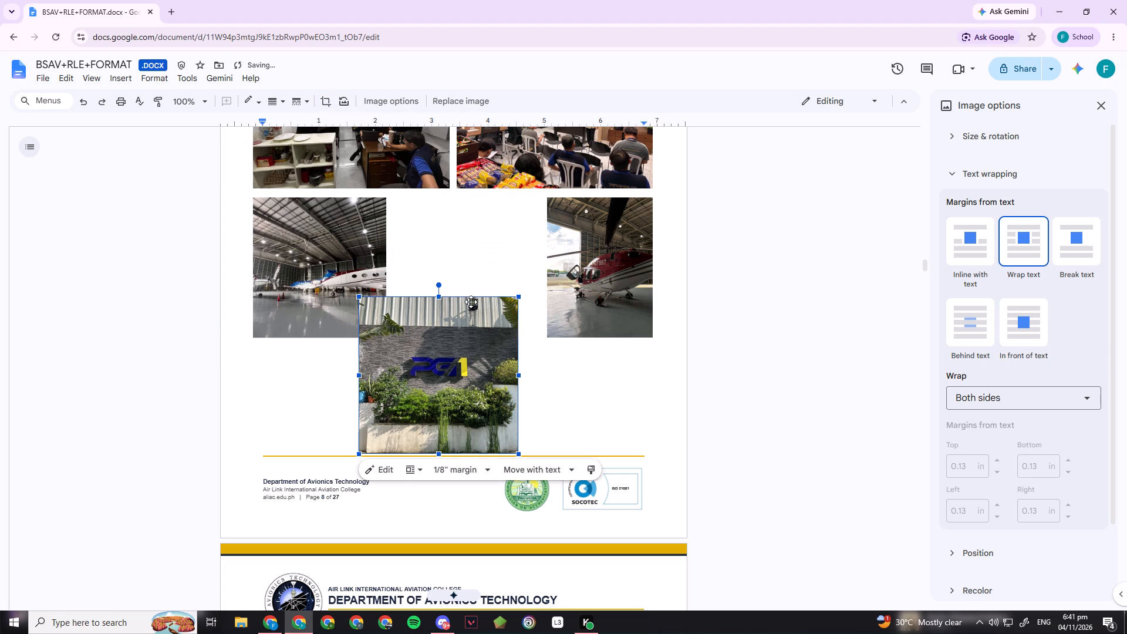
Align the sign wall photo's top with the hangar photo beside it and shrink it to the same height, about 2.5 inches.
{"action": "left_click_drag", "start_coordinate": [454, 387], "coordinate": [489, 289]}
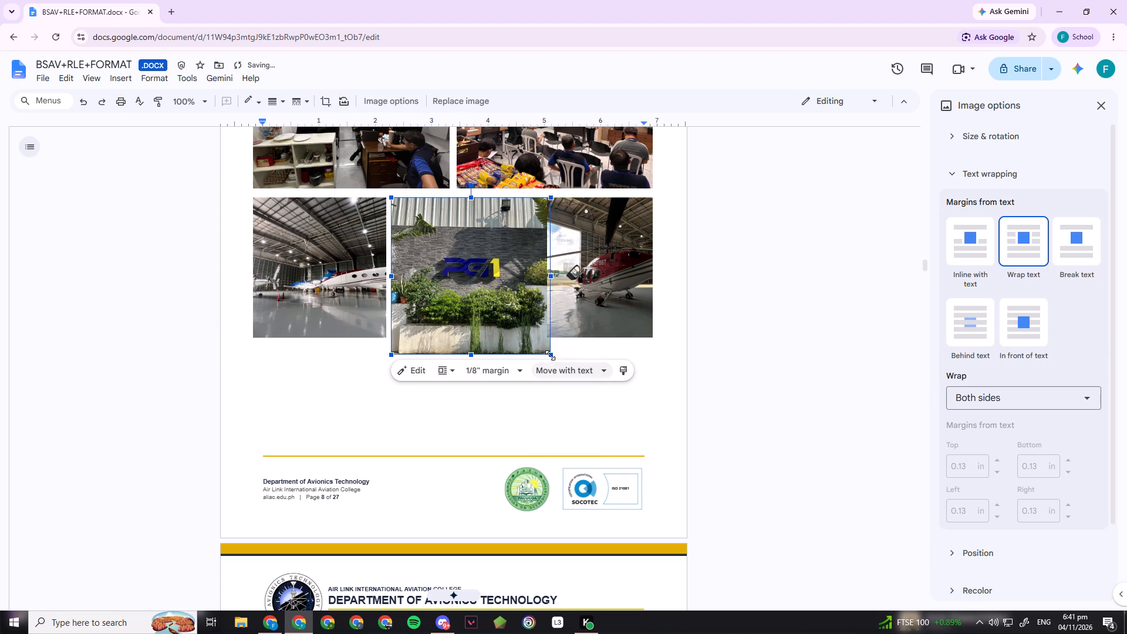
{"action": "left_click_drag", "start_coordinate": [550, 355], "coordinate": [527, 336]}
{"action": "left_click", "coordinate": [714, 347]}
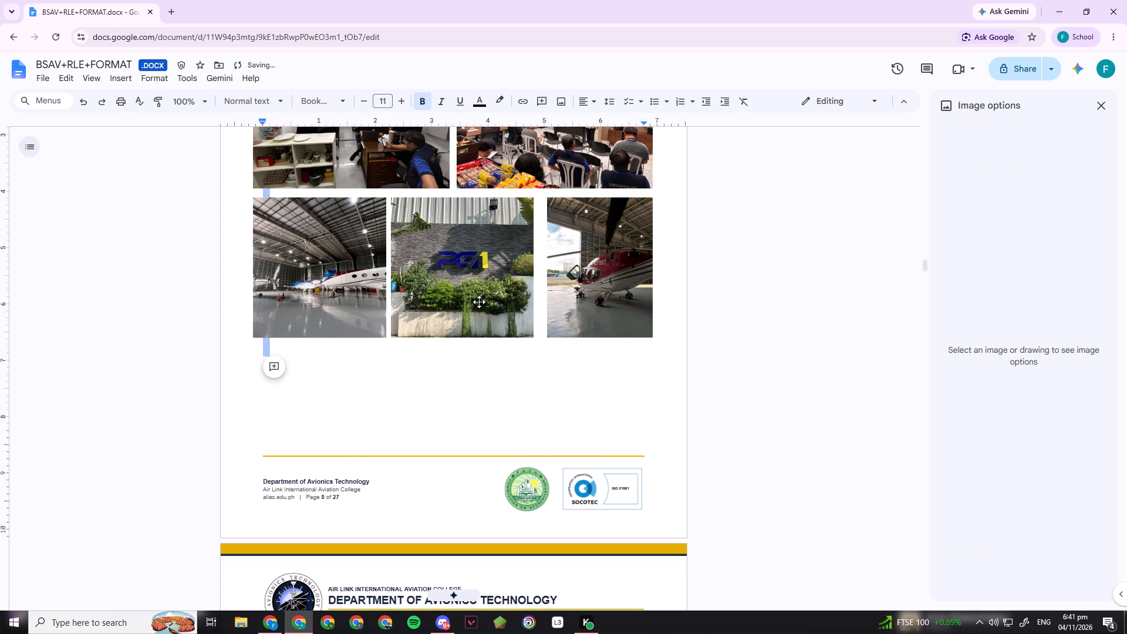
Move the helicopter photo next to the sign wall photo with an equal gap and enlarge it to the row's outer edge.
{"action": "left_click", "coordinate": [603, 302]}
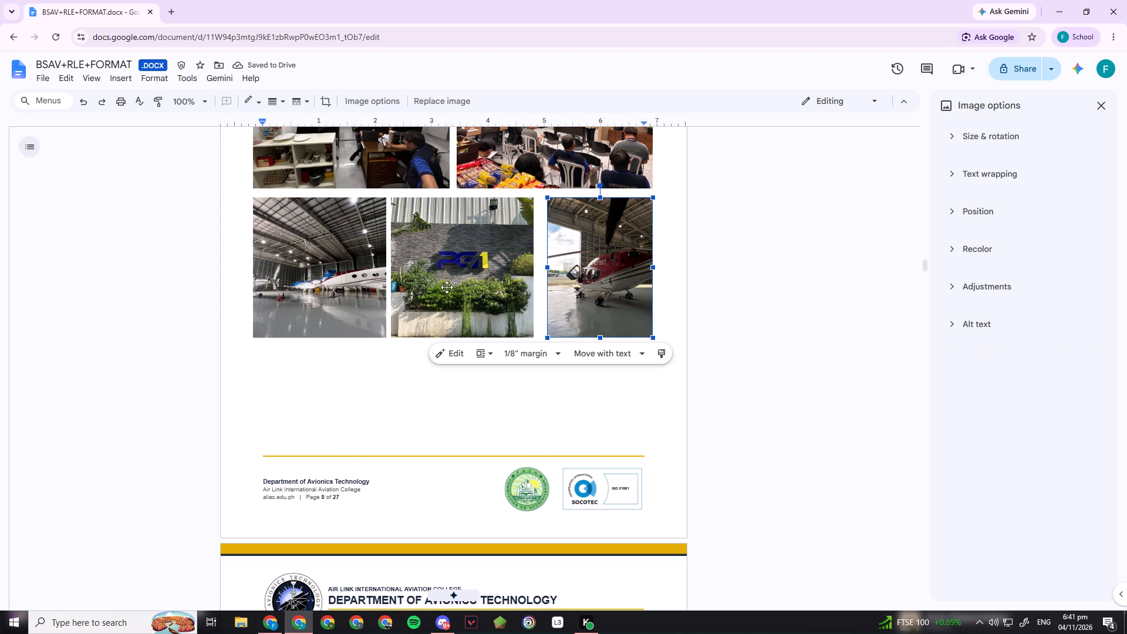
{"action": "left_click_drag", "start_coordinate": [582, 294], "coordinate": [571, 294]}
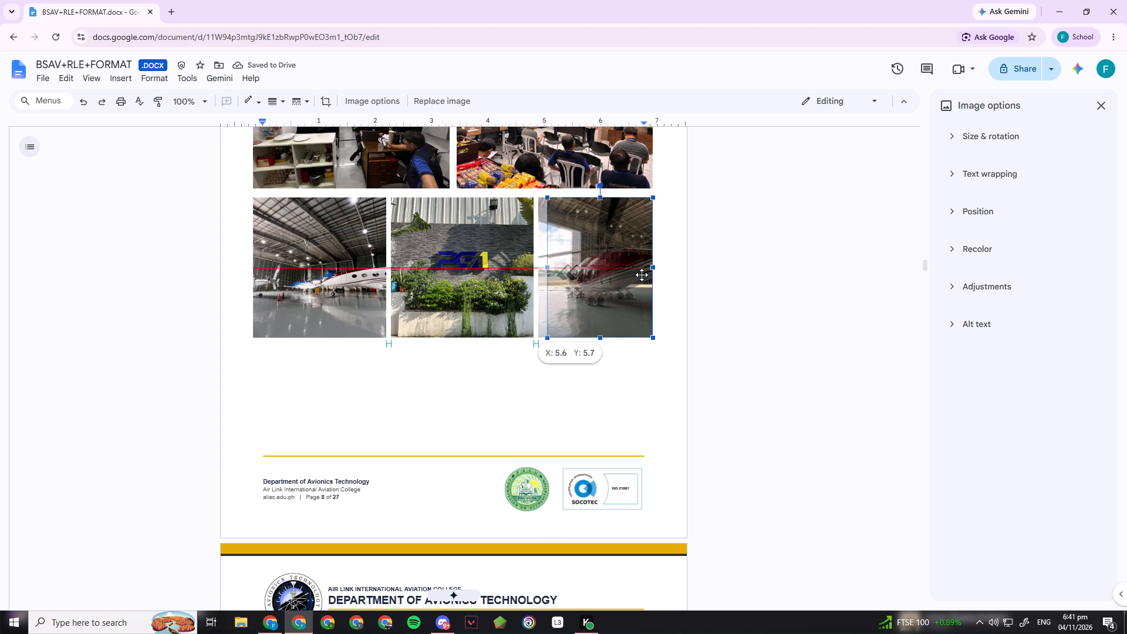
{"action": "left_click_drag", "start_coordinate": [645, 340], "coordinate": [649, 342]}
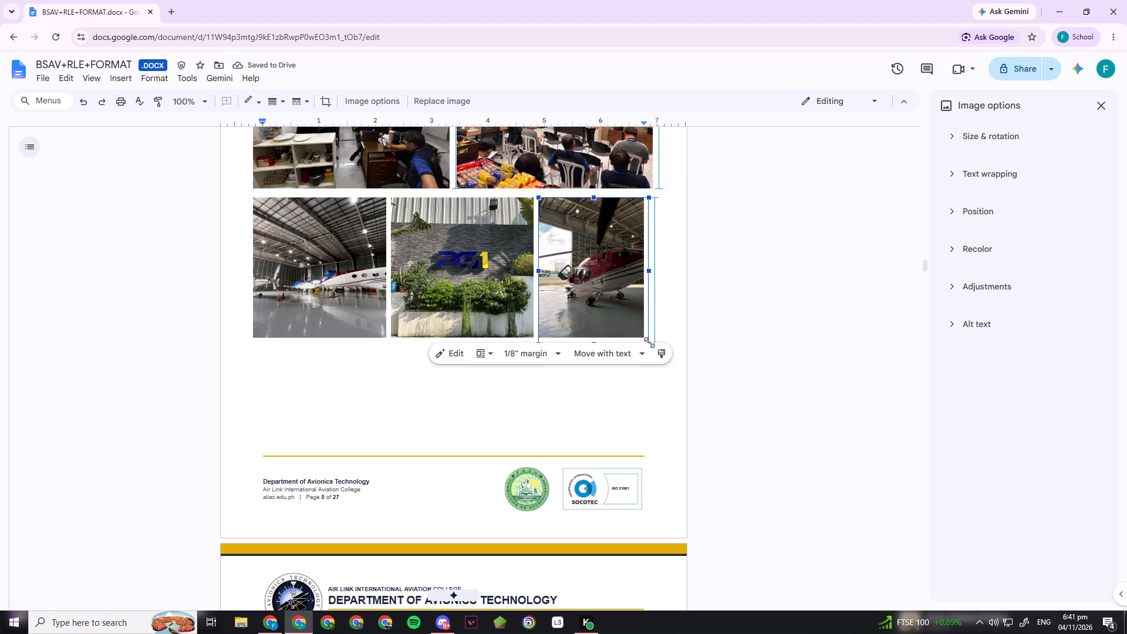
{"action": "left_click_drag", "start_coordinate": [649, 342], "coordinate": [652, 345]}
{"action": "left_click", "coordinate": [822, 342]}
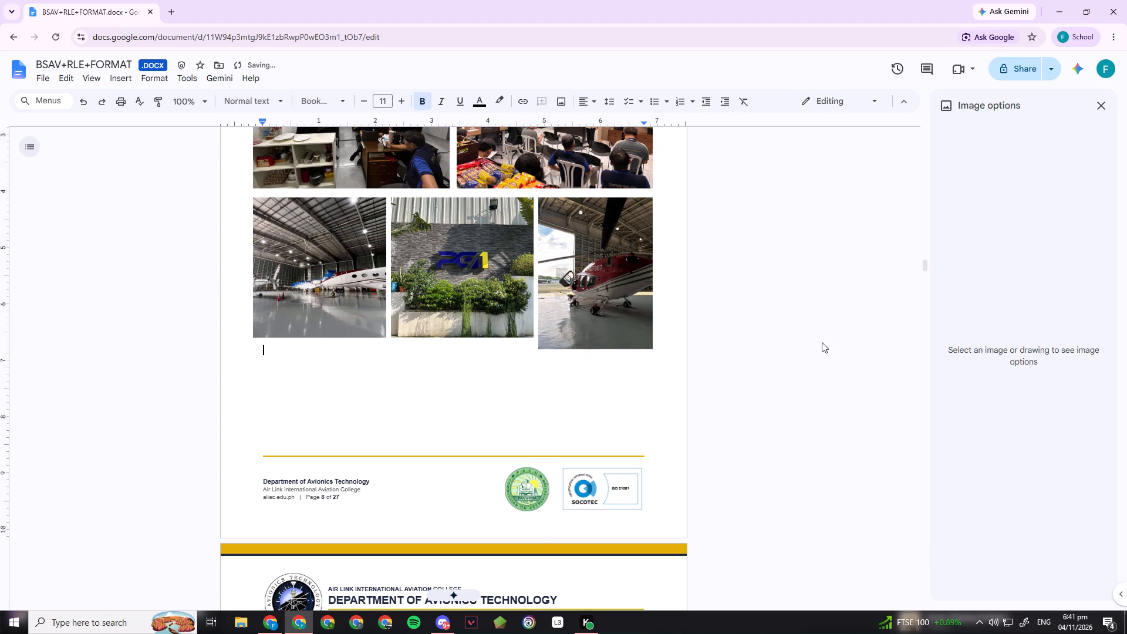
Crop the bottom of the helicopter photo to about the height of the sign wall photo.
{"action": "left_click", "coordinate": [642, 299]}
{"action": "right_click", "coordinate": [597, 314]}
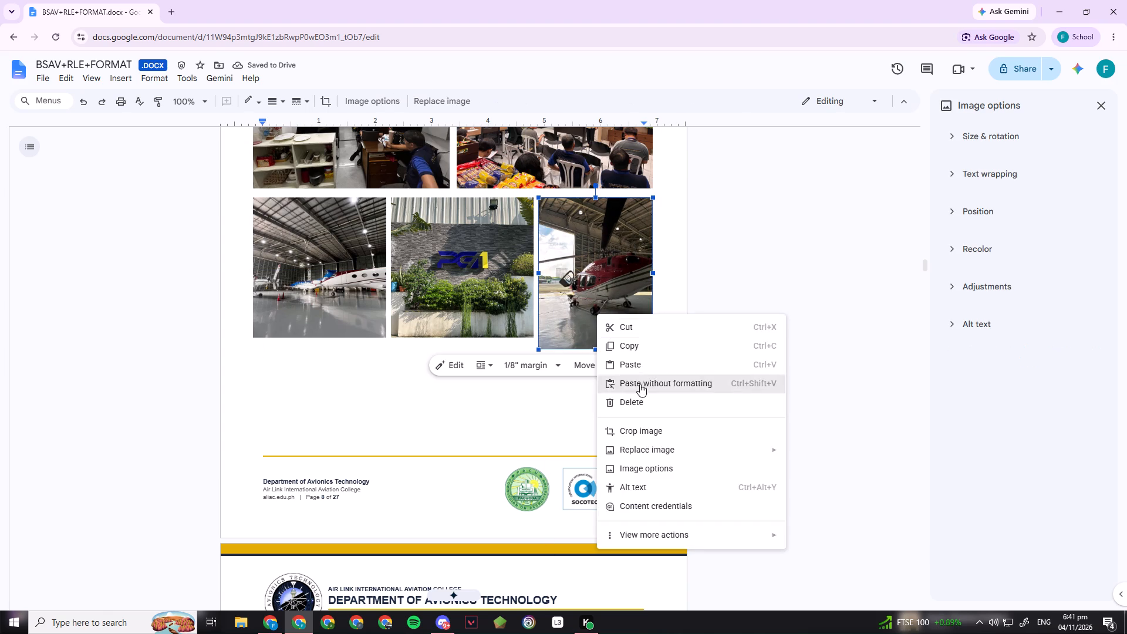
{"action": "left_click", "coordinate": [653, 432]}
{"action": "left_click_drag", "start_coordinate": [595, 346], "coordinate": [598, 336]}
{"action": "key", "text": "Return"}
{"action": "left_click", "coordinate": [747, 343]}
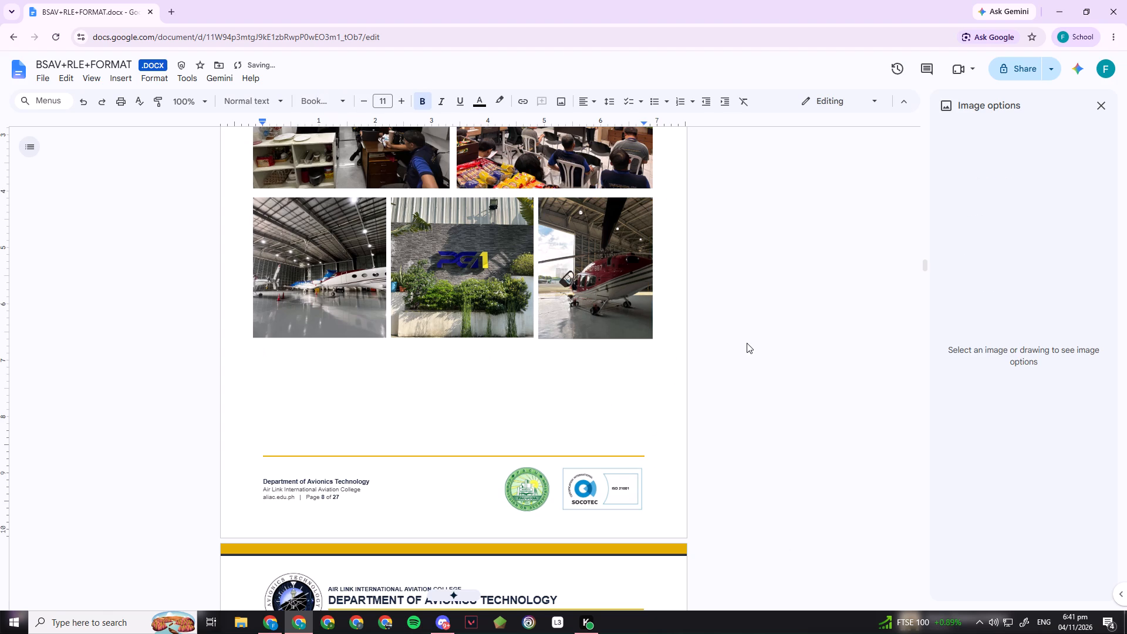
Fine-tune the helicopter photo's bottom crop so its lower edge lines up with the sign wall photo.
{"action": "left_click", "coordinate": [613, 308]}
{"action": "right_click", "coordinate": [612, 309]}
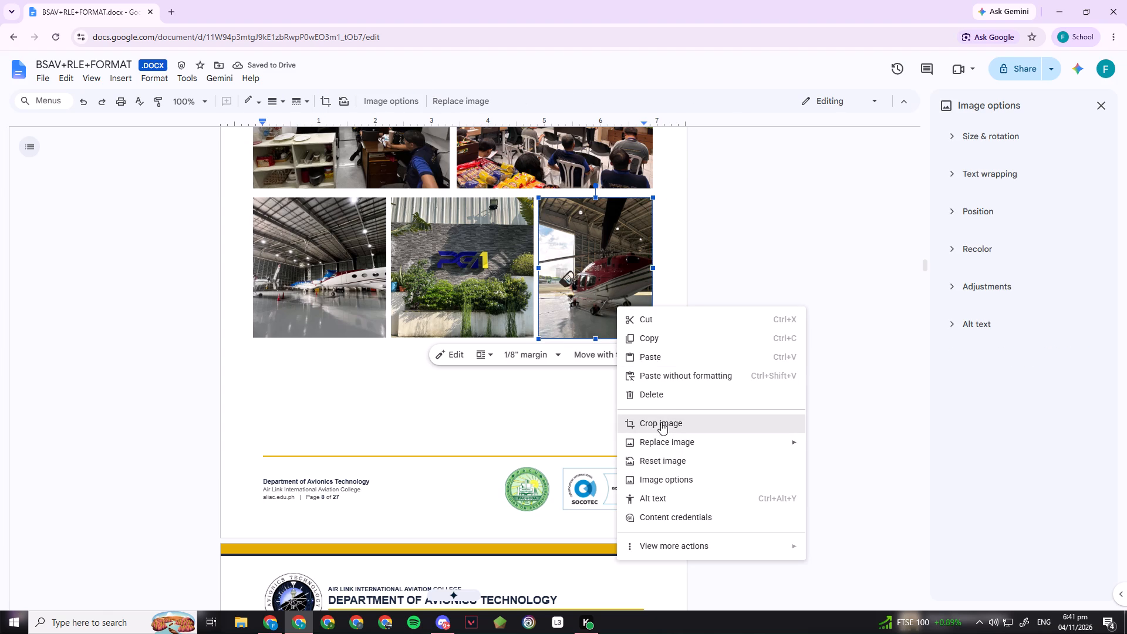
{"action": "left_click", "coordinate": [661, 422]}
{"action": "left_click", "coordinate": [596, 338]}
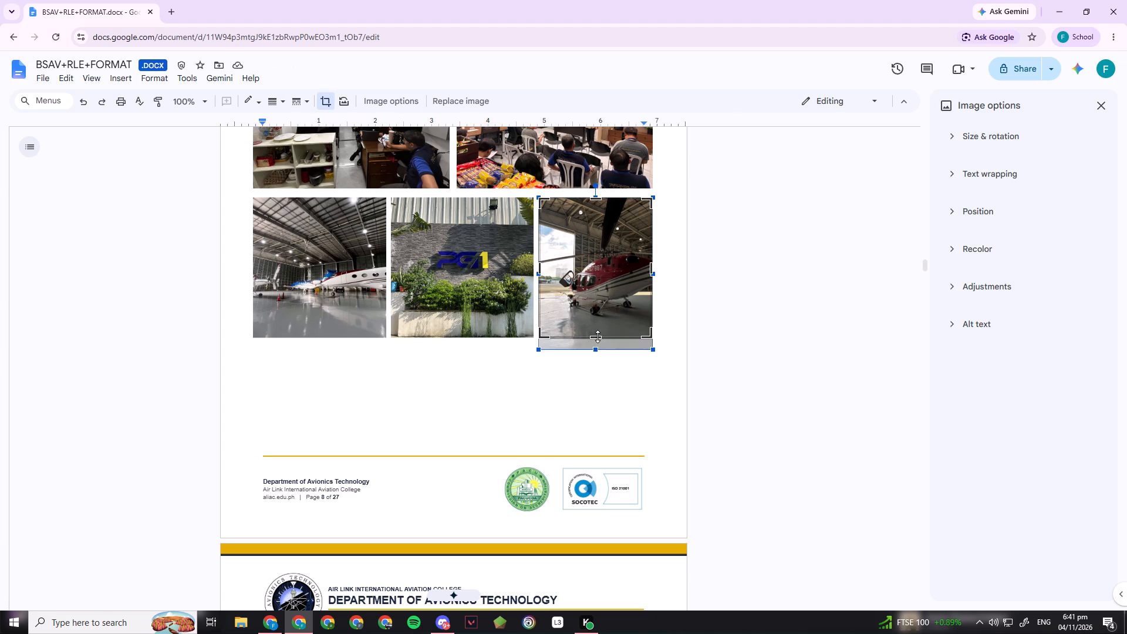
{"action": "key", "text": "Return"}
{"action": "left_click", "coordinate": [847, 363]}
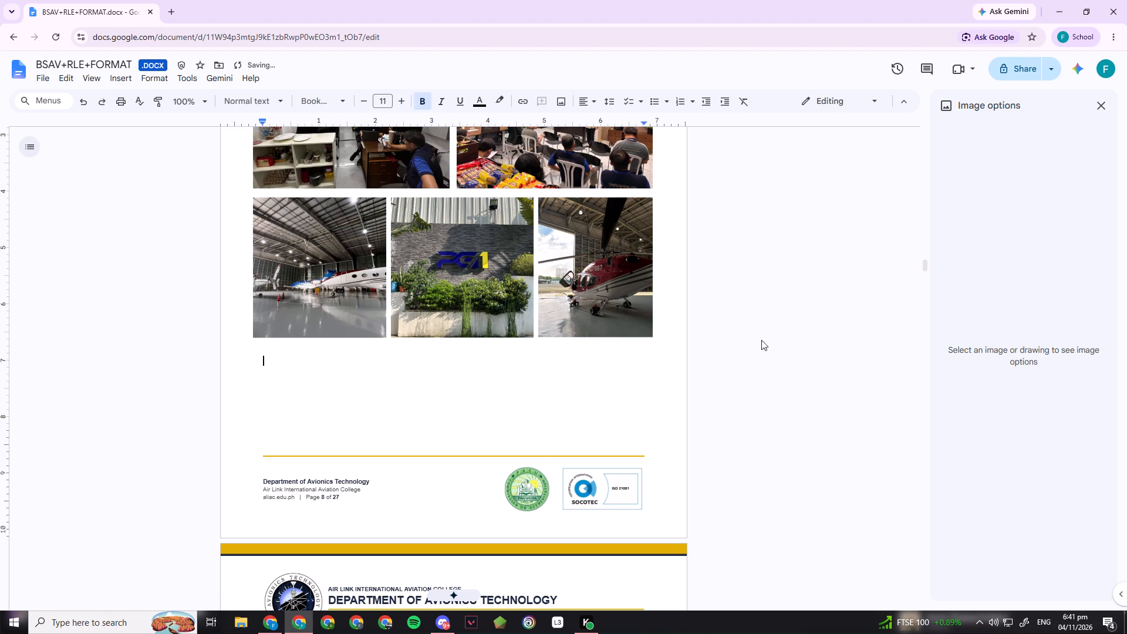
Widen the helicopter photo very slightly at its outer edge.
{"action": "left_click", "coordinate": [622, 312]}
{"action": "left_click", "coordinate": [653, 336]}
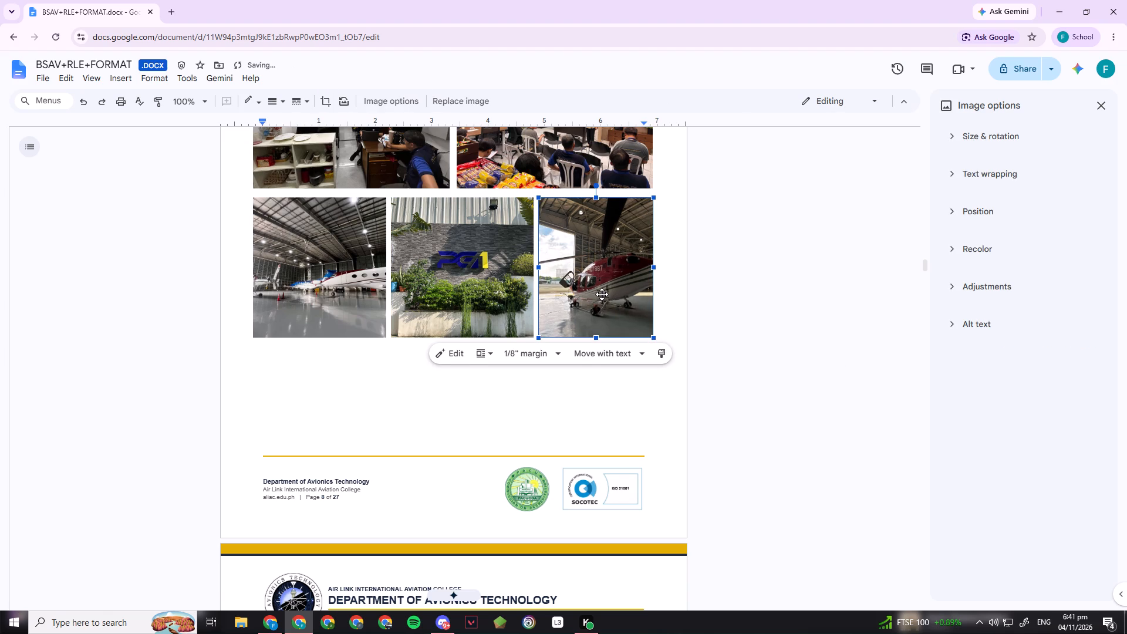
{"action": "left_click", "coordinate": [602, 294]}
{"action": "left_click", "coordinate": [762, 360]}
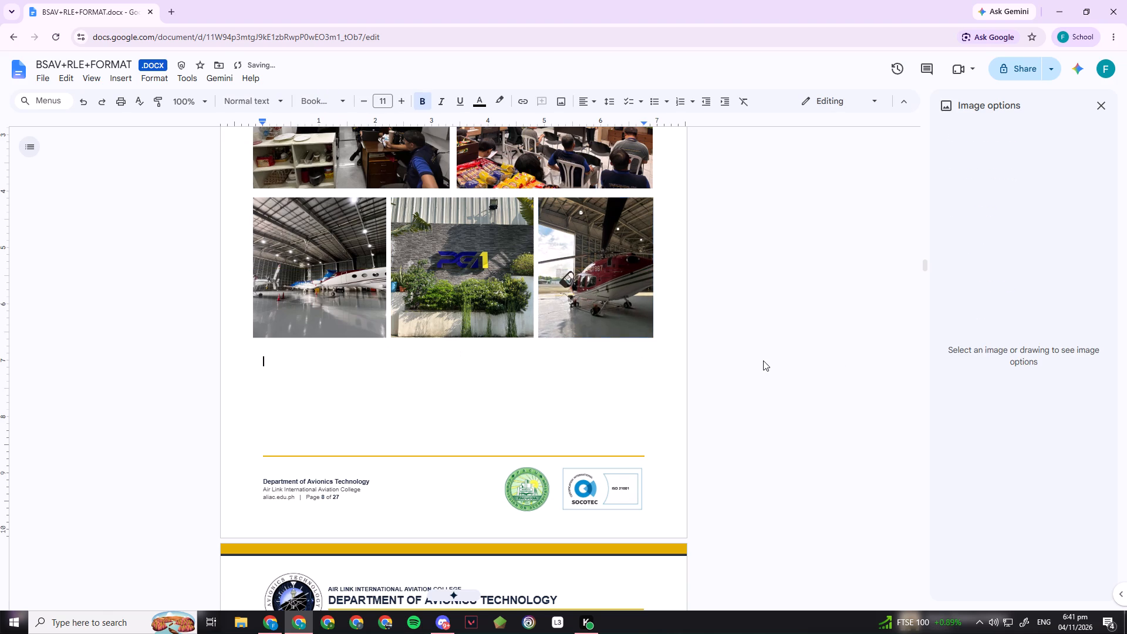
{"action": "left_click", "coordinate": [762, 360]}
Widen the office photo slightly toward the meeting room photo to narrow the gap between them.
{"action": "scroll", "coordinate": [572, 288], "scroll_direction": "up", "scroll_amount": 1}
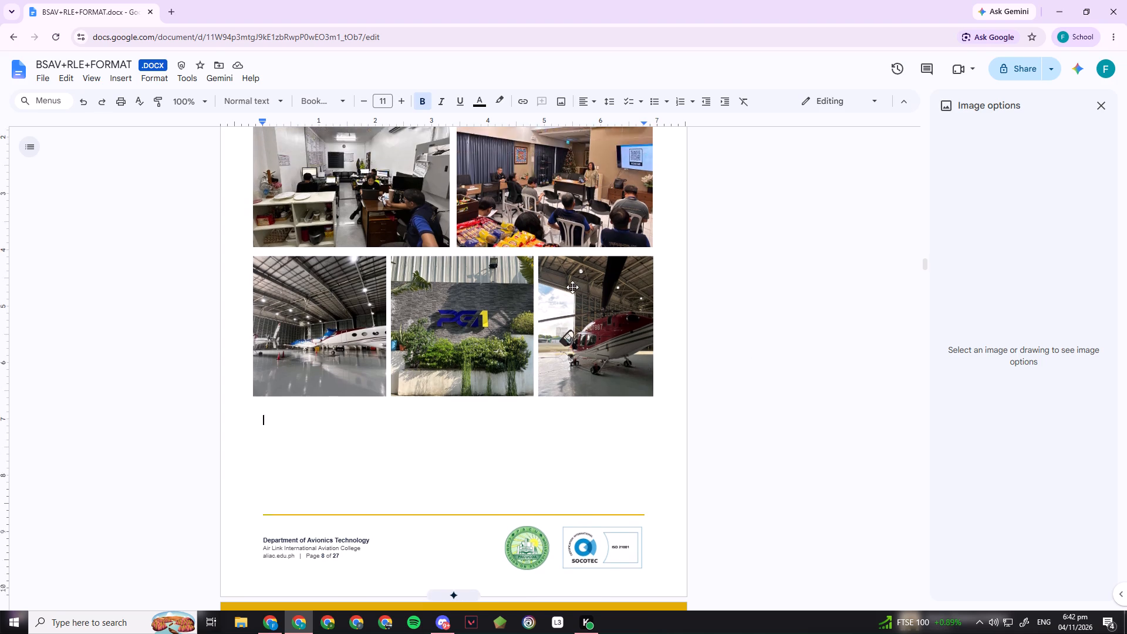
{"action": "scroll", "coordinate": [574, 289], "scroll_direction": "down", "scroll_amount": 1}
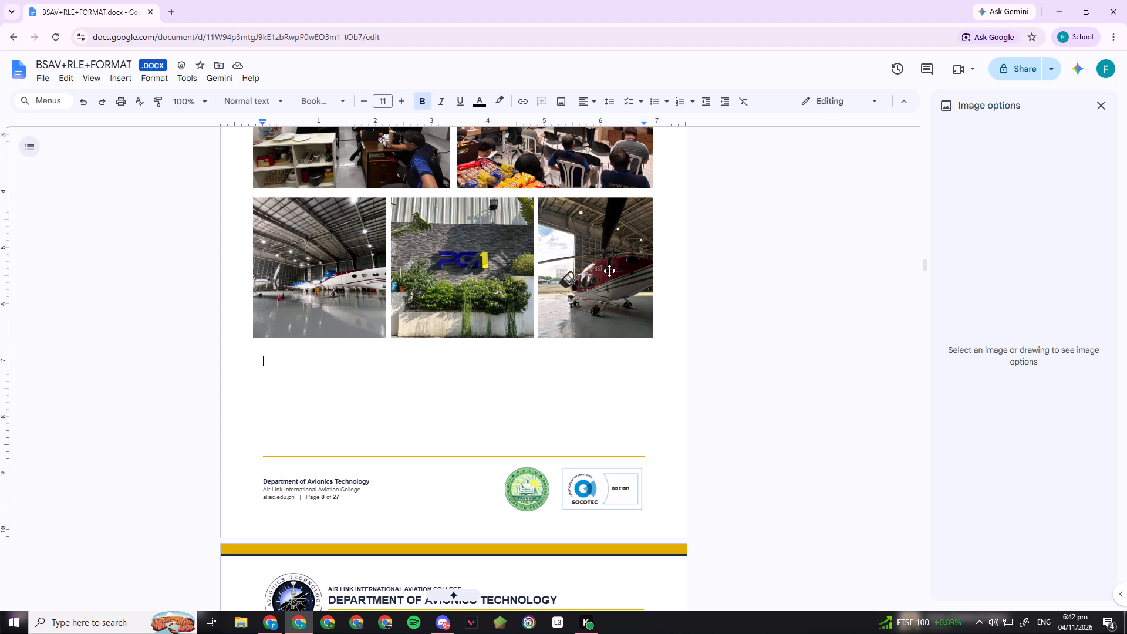
{"action": "scroll", "coordinate": [604, 265], "scroll_direction": "up", "scroll_amount": 1}
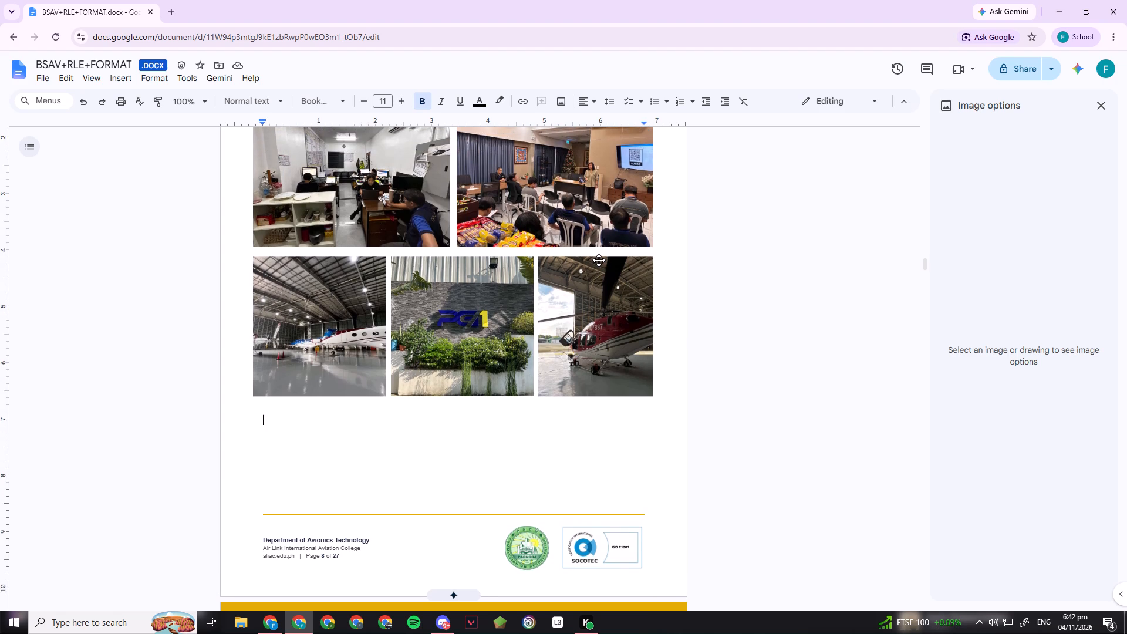
{"action": "scroll", "coordinate": [554, 318], "scroll_direction": "up", "scroll_amount": 2}
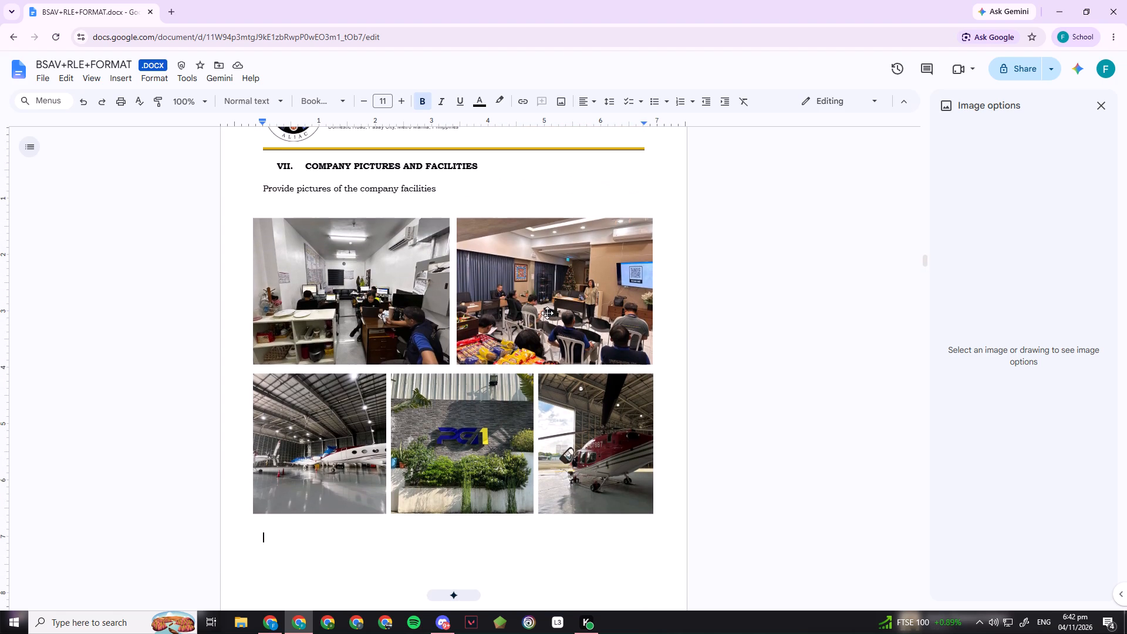
{"action": "left_click", "coordinate": [431, 302]}
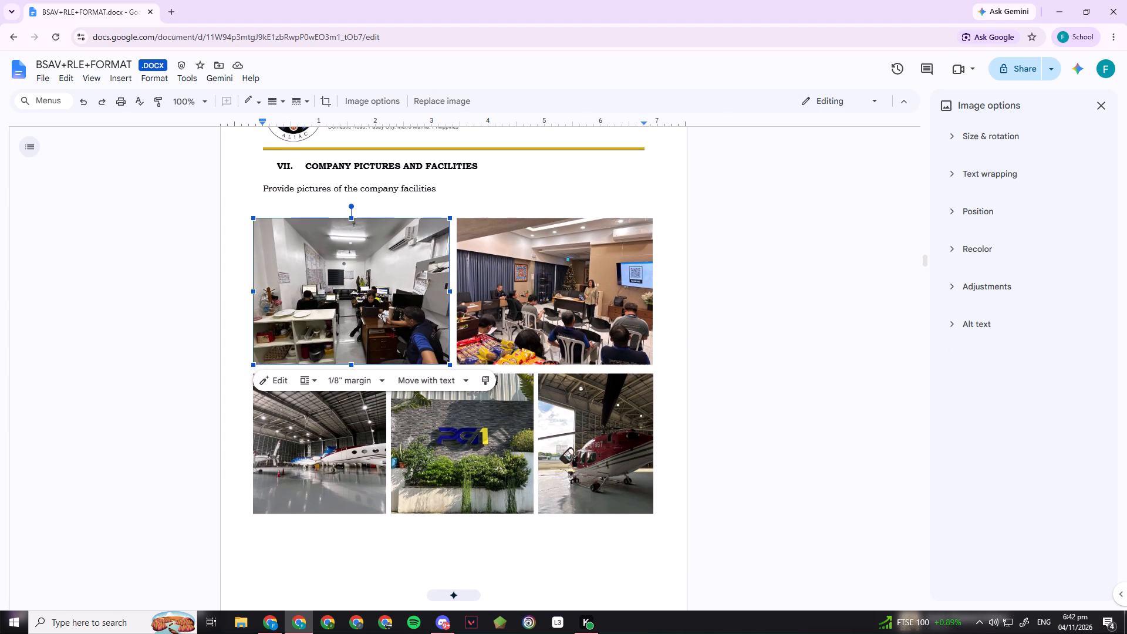
{"action": "left_click", "coordinate": [451, 291]}
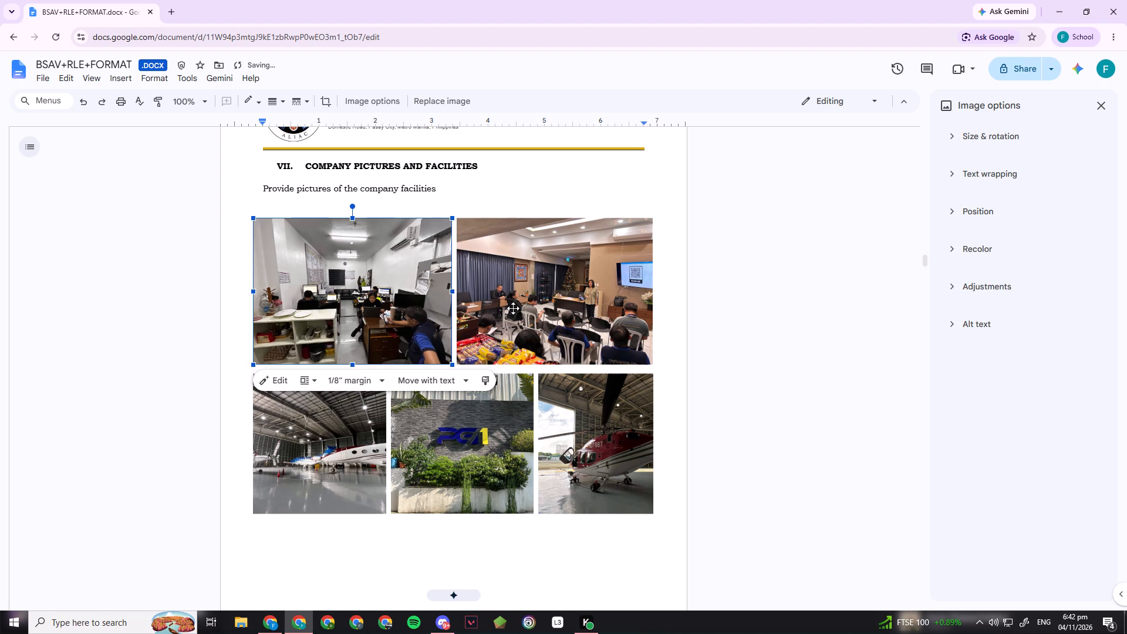
{"action": "left_click", "coordinate": [750, 374]}
Move the hangar photo down about 1 inch to leave caption space beneath the upper row.
{"action": "scroll", "coordinate": [730, 342], "scroll_direction": "down", "scroll_amount": 3}
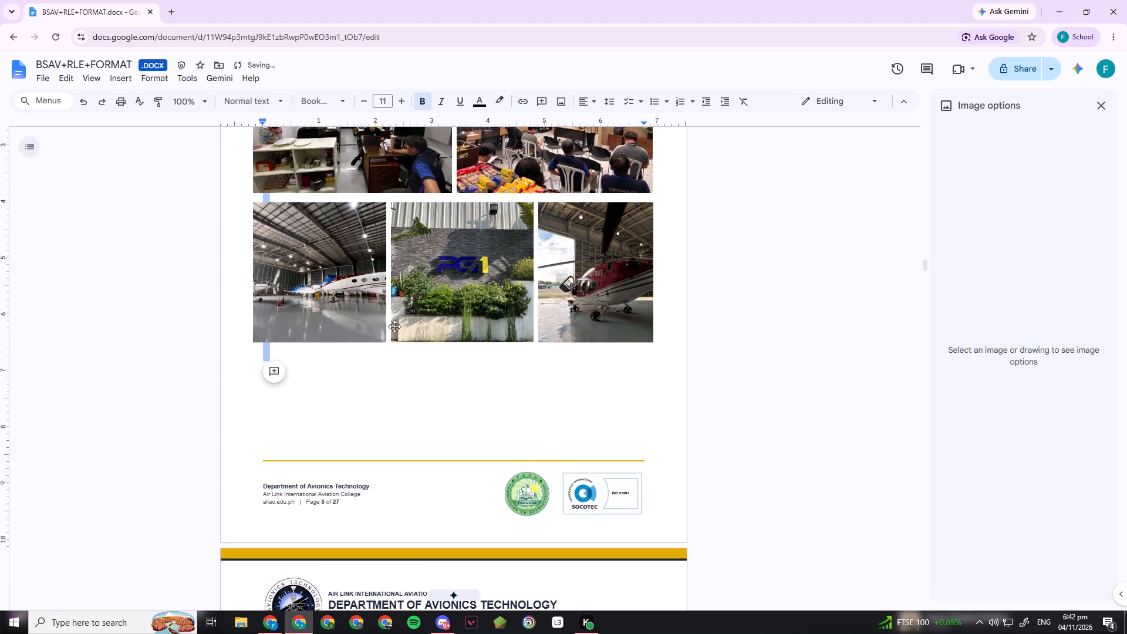
{"action": "left_click", "coordinate": [372, 308]}
{"action": "key", "text": "Down"}
{"action": "key", "text": "Down"}
{"action": "key", "text": "Down"}
{"action": "key", "text": "Down"}
Move the sign wall photo down about 1 inch, level with the hangar photo.
{"action": "left_click", "coordinate": [467, 307]}
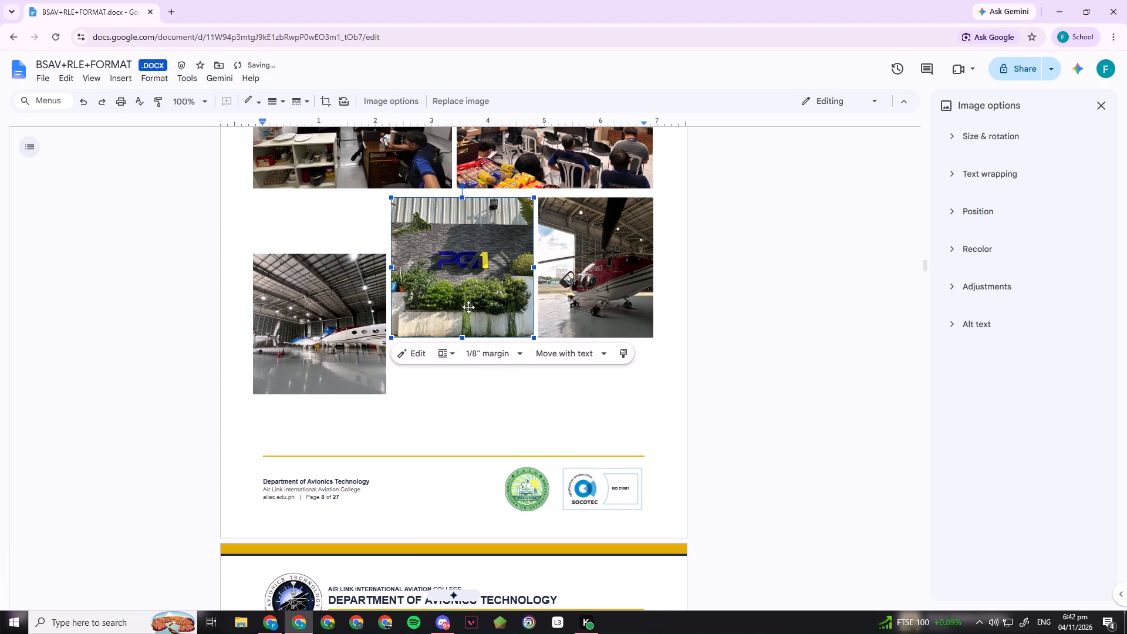
{"action": "key", "text": "Down"}
{"action": "key", "text": "Down"}
{"action": "key", "text": "Down"}
{"action": "key", "text": "Down"}
{"action": "key", "text": "Down"}
{"action": "key", "text": "Up"}
Move the helicopter photo down about 1 inch, level with the other two photos in the lower row.
{"action": "left_click", "coordinate": [594, 300]}
{"action": "key", "text": "Down"}
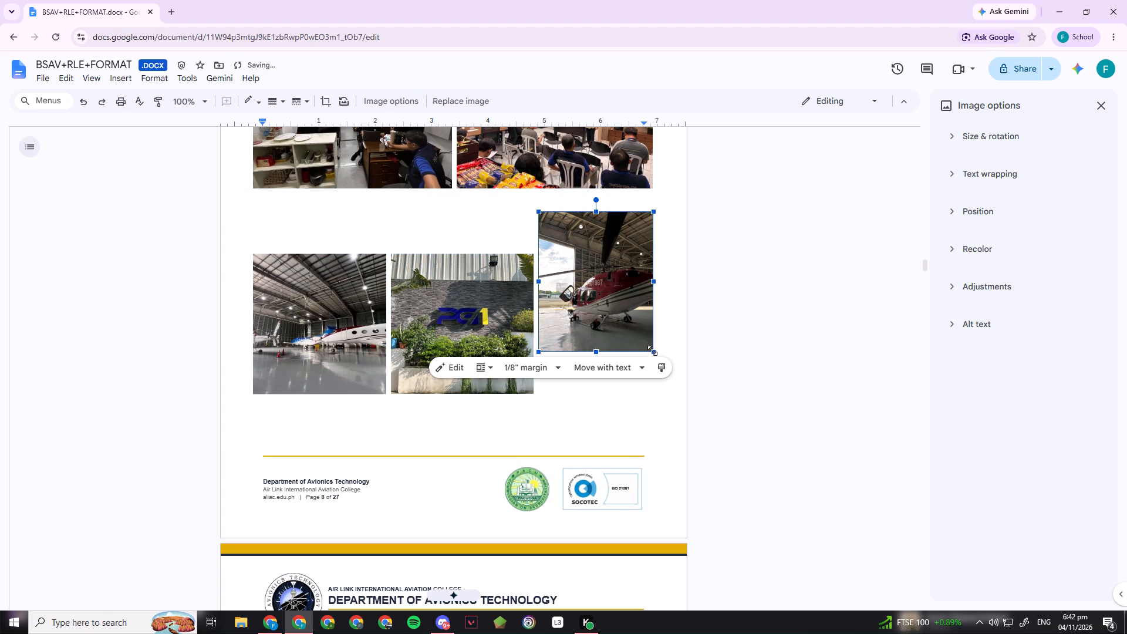
{"action": "key", "text": "Down"}
{"action": "key", "text": "Down"}
{"action": "key", "text": "Down"}
{"action": "left_click", "coordinate": [768, 340]}
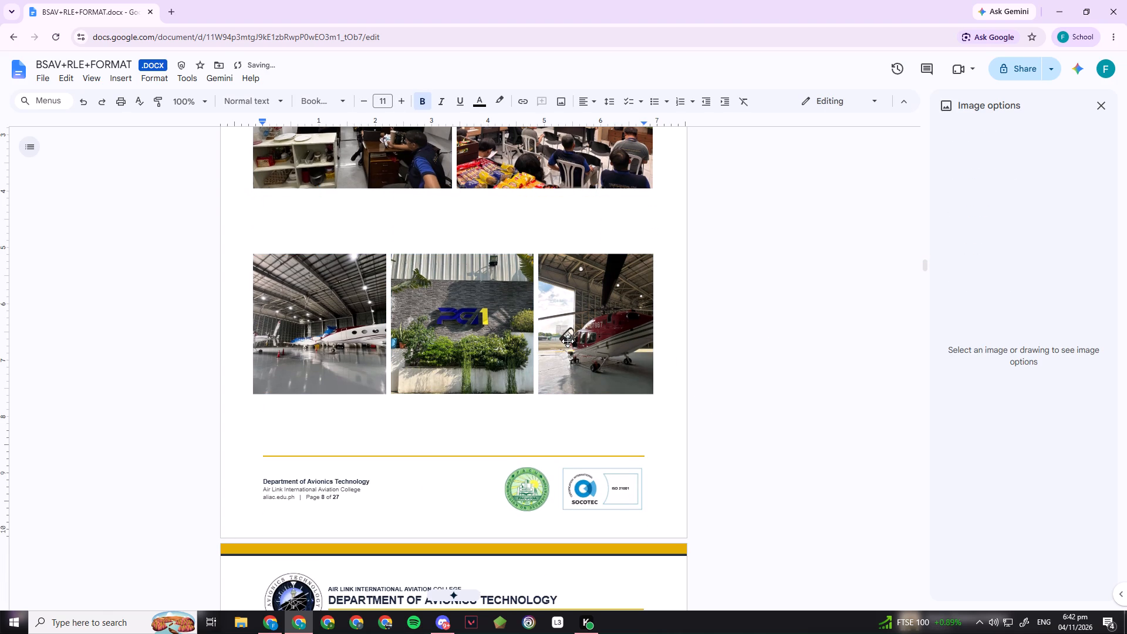
{"action": "left_click", "coordinate": [812, 392]}
Add the caption MAINTENANCE OFFICE on the line below the office photo.
{"action": "scroll", "coordinate": [565, 264], "scroll_direction": "up", "scroll_amount": 1}
{"action": "scroll", "coordinate": [565, 264], "scroll_direction": "down", "scroll_amount": 1}
{"action": "scroll", "coordinate": [565, 264], "scroll_direction": "up", "scroll_amount": 1}
{"action": "scroll", "coordinate": [565, 264], "scroll_direction": "down", "scroll_amount": 1}
{"action": "scroll", "coordinate": [564, 264], "scroll_direction": "up", "scroll_amount": 2}
{"action": "scroll", "coordinate": [555, 259], "scroll_direction": "down", "scroll_amount": 1}
{"action": "scroll", "coordinate": [553, 258], "scroll_direction": "up", "scroll_amount": 1}
{"action": "scroll", "coordinate": [497, 235], "scroll_direction": "up", "scroll_amount": 1}
{"action": "left_click", "coordinate": [305, 380]}
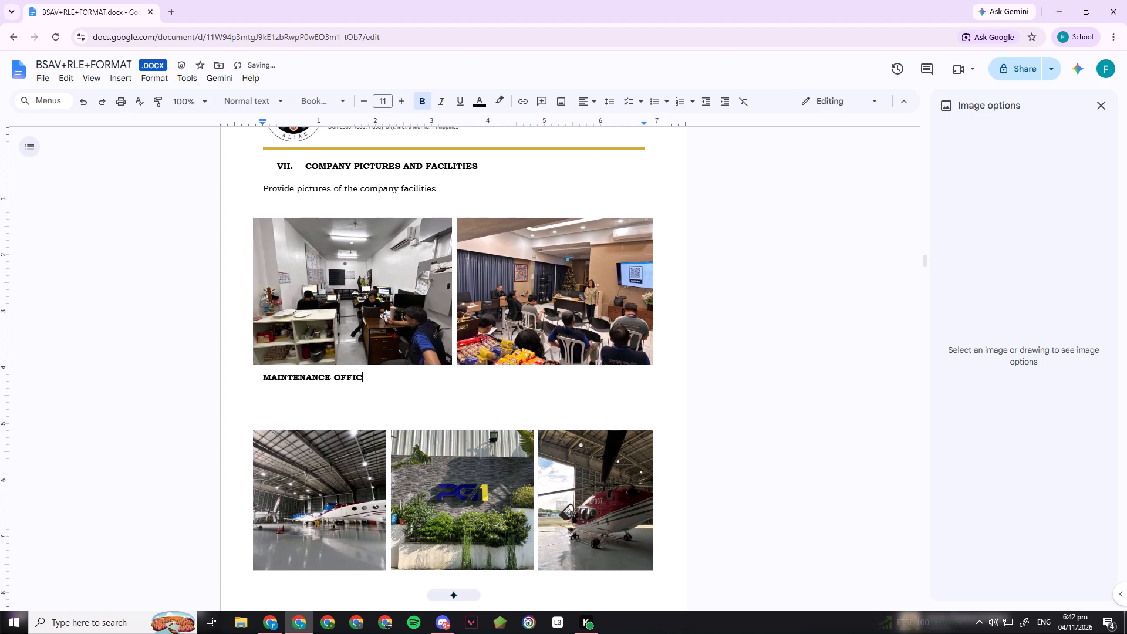
Indent the MAINTENANCE OFFICE caption with ten spaces to center it roughly under the office photo.
{"action": "left_click", "coordinate": [264, 381]}
{"action": "key", "text": "space"}
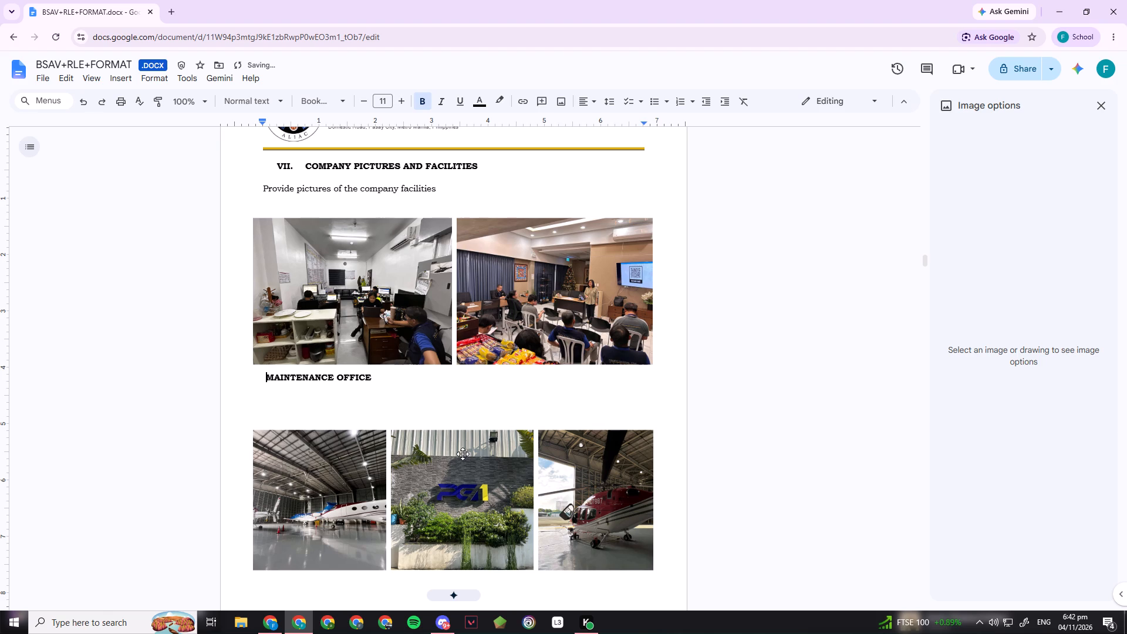
{"action": "key", "text": "space"}
{"action": "key", "text": "space"}
{"action": "key", "text": "space"}
{"action": "key", "text": "space"}
{"action": "key", "text": "space"}
{"action": "key", "text": "space"}
{"action": "key", "text": "space"}
{"action": "key", "text": "space"}
{"action": "key", "text": "space"}
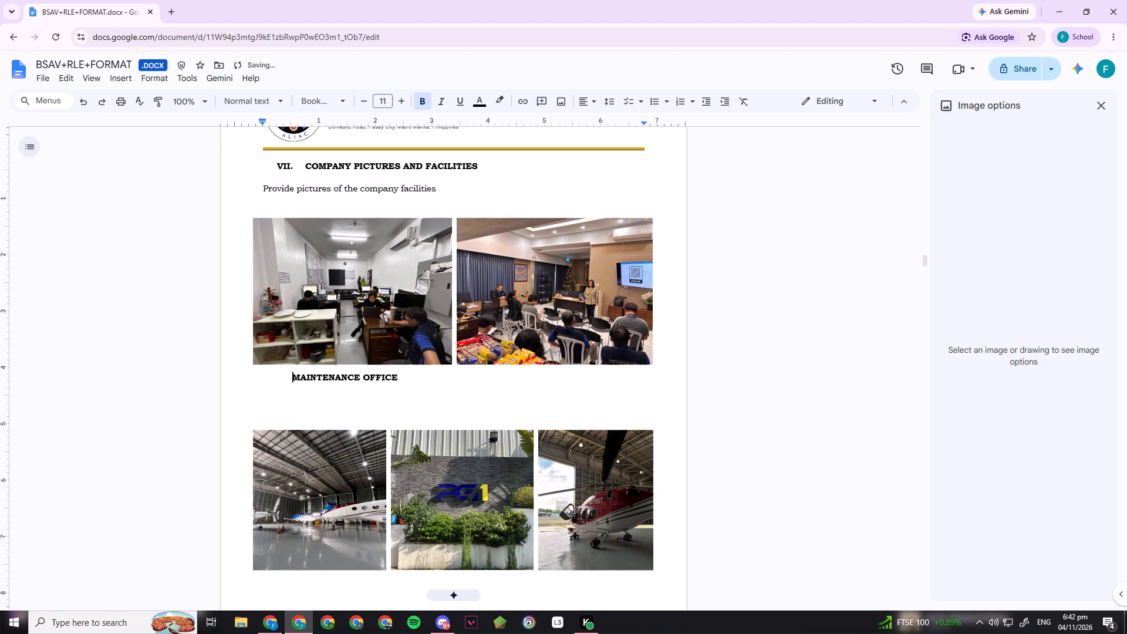
Add the caption VIP ROOM under the meeting room photo, spaced out on the same line as MAINTENANCE OFFICE.
{"action": "left_click", "coordinate": [504, 369]}
{"action": "key", "text": "space"}
{"action": "key", "text": "space"}
{"action": "key", "text": "space"}
{"action": "key", "text": "space"}
{"action": "key", "text": "space"}
{"action": "key", "text": "space"}
{"action": "key", "text": "space"}
{"action": "key", "text": "space"}
{"action": "key", "text": "space"}
{"action": "key", "text": "space"}
{"action": "key", "text": "space"}
{"action": "key", "text": "space"}
{"action": "key", "text": "space"}
{"action": "key", "text": "space"}
{"action": "key", "text": "space"}
{"action": "key", "text": "space"}
{"action": "key", "text": "space"}
{"action": "key", "text": "space"}
{"action": "key", "text": "space"}
{"action": "key", "text": "space"}
{"action": "key", "text": "space"}
{"action": "key", "text": "space"}
{"action": "type", "text": "vip"}
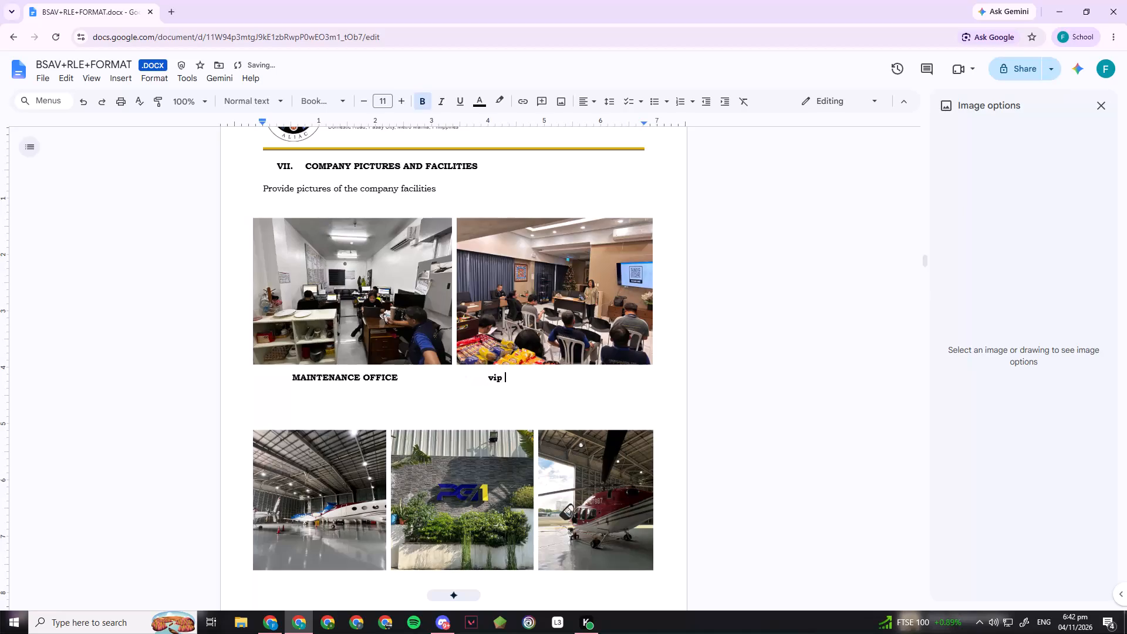
{"action": "key", "text": "space"}
{"action": "key", "text": "BackSpace"}
{"action": "key", "text": "BackSpace"}
{"action": "key", "text": "BackSpace"}
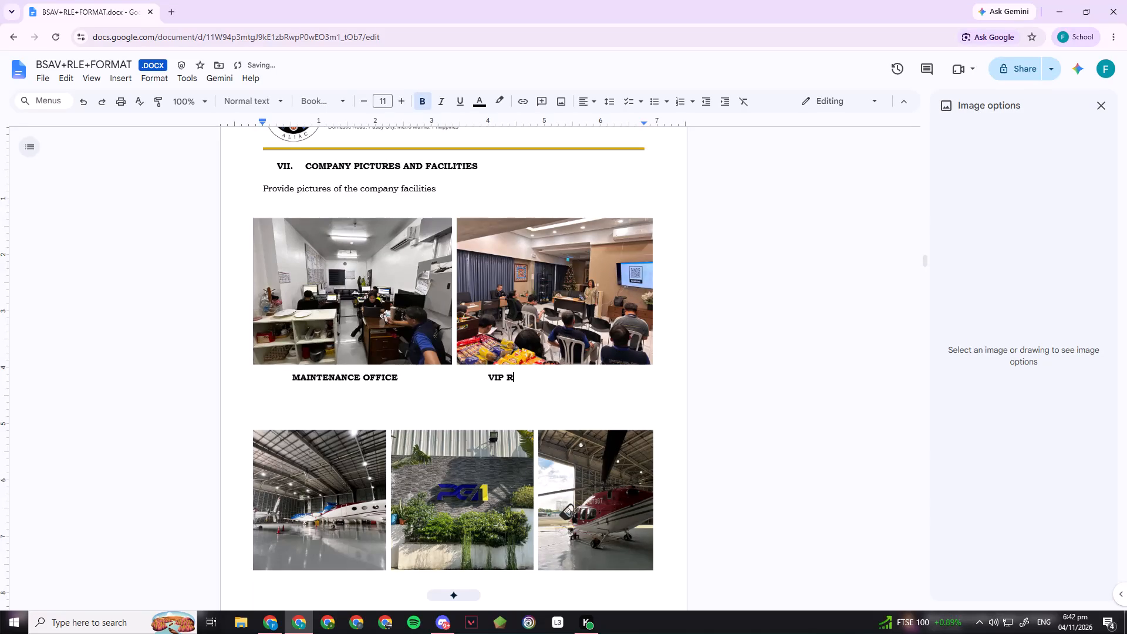
Replace the word ROOM with LOUNGE in the meeting room photo's caption.
{"action": "double_click", "coordinate": [527, 376]}
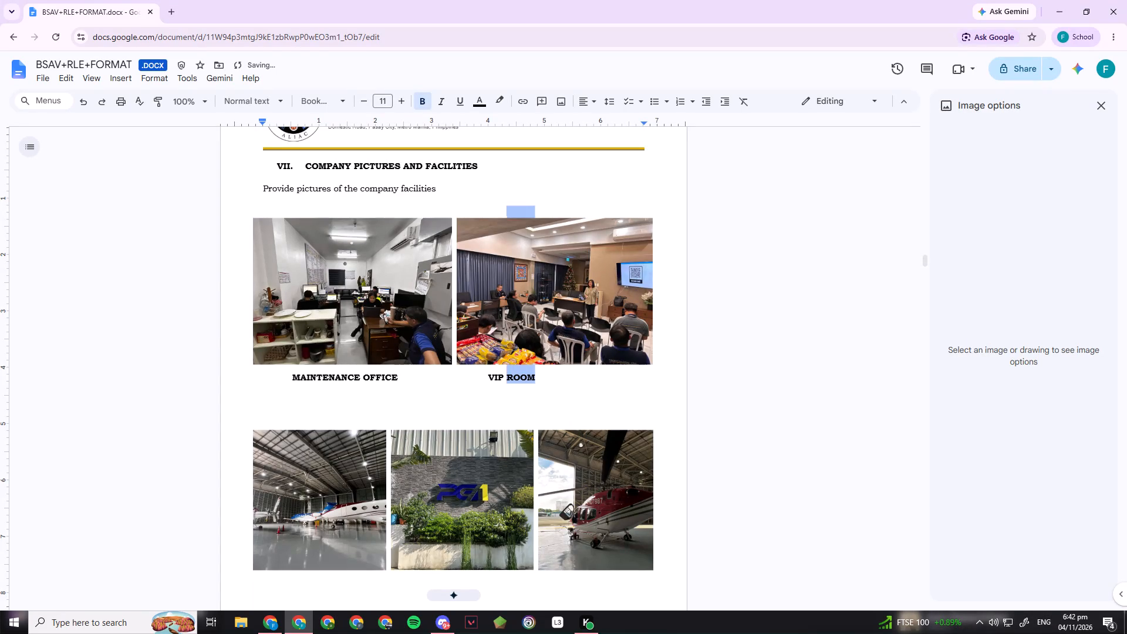
{"action": "left_click", "coordinate": [554, 384]}
{"action": "left_click", "coordinate": [570, 376]}
{"action": "left_click_drag", "start_coordinate": [536, 376], "coordinate": [515, 376]}
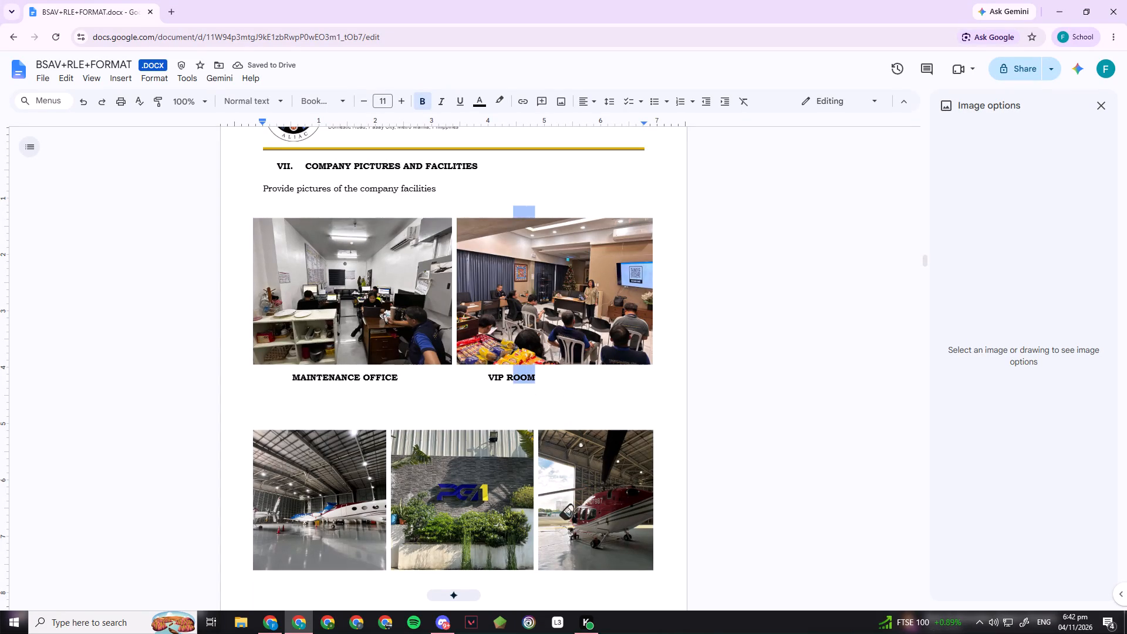
{"action": "left_click_drag", "start_coordinate": [515, 376], "coordinate": [506, 377]}
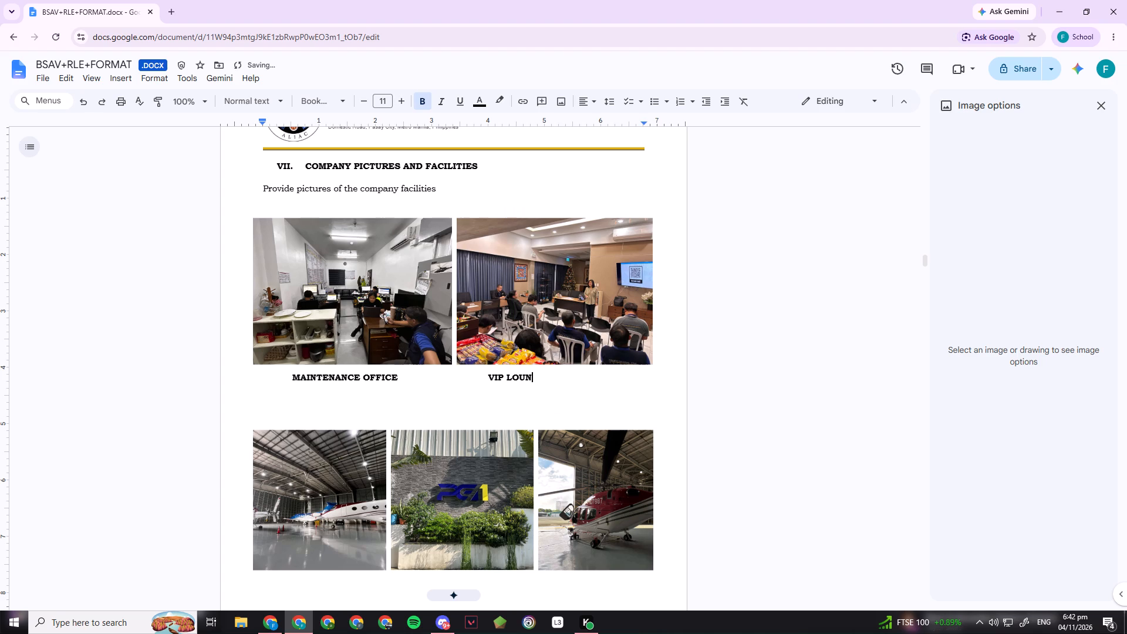
Shift the VIP LOUNGE caption over by seven spaces to center it roughly under the meeting room photo.
{"action": "left_click", "coordinate": [490, 376]}
{"action": "key", "text": "space"}
{"action": "key", "text": "space"}
{"action": "key", "text": "space"}
{"action": "key", "text": "space"}
{"action": "key", "text": "space"}
{"action": "key", "text": "space"}
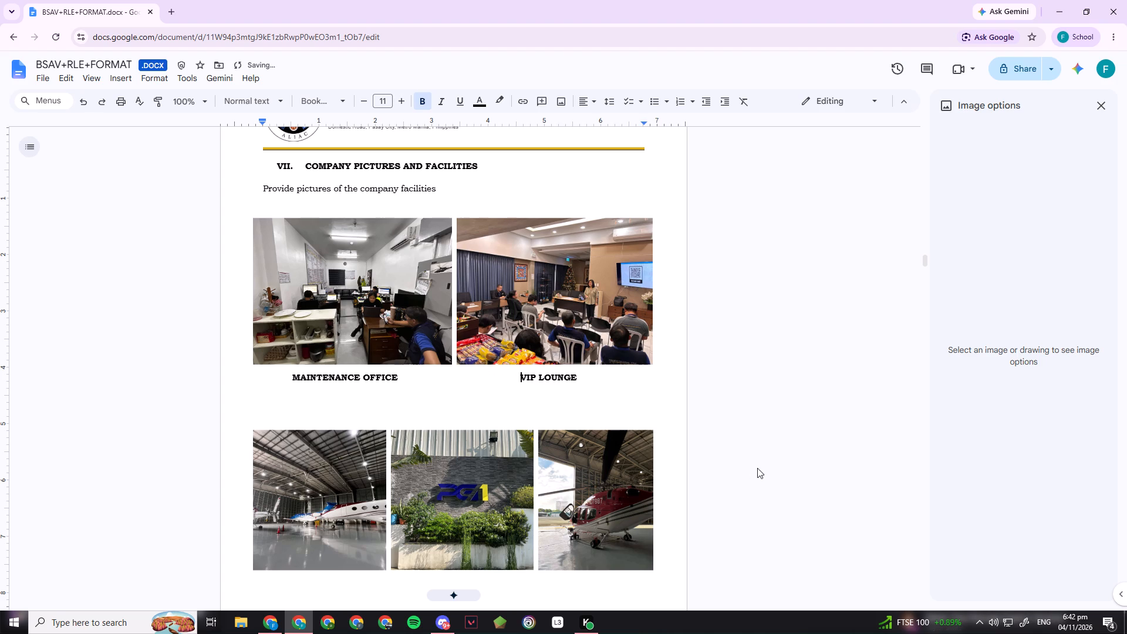
{"action": "key", "text": "space"}
Fine-tune the upper captions by adding one space before MAINTENANCE OFFICE and removing one space before VIP LOUNGE.
{"action": "left_click", "coordinate": [290, 376]}
{"action": "key", "text": "space"}
{"action": "left_click", "coordinate": [816, 452]}
{"action": "left_click", "coordinate": [521, 375]}
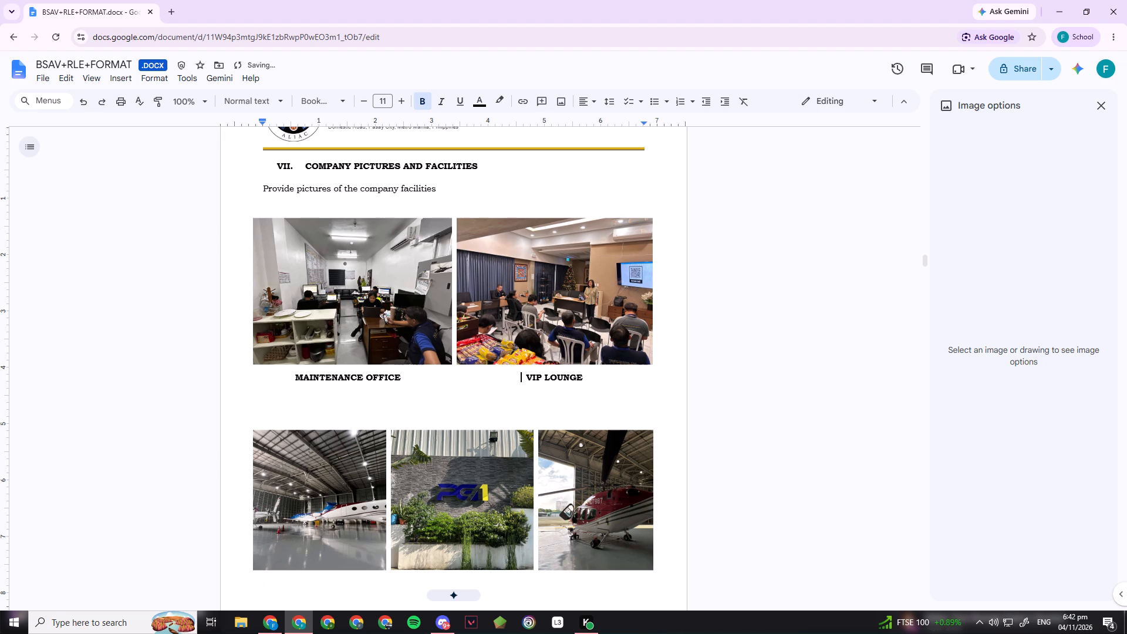
{"action": "left_click", "coordinate": [523, 376]}
{"action": "key", "text": "BackSpace"}
{"action": "left_click", "coordinate": [830, 410]}
Add the caption HANGAR on the line below the hangar photo in the lower row.
{"action": "scroll", "coordinate": [809, 402], "scroll_direction": "down", "scroll_amount": 4}
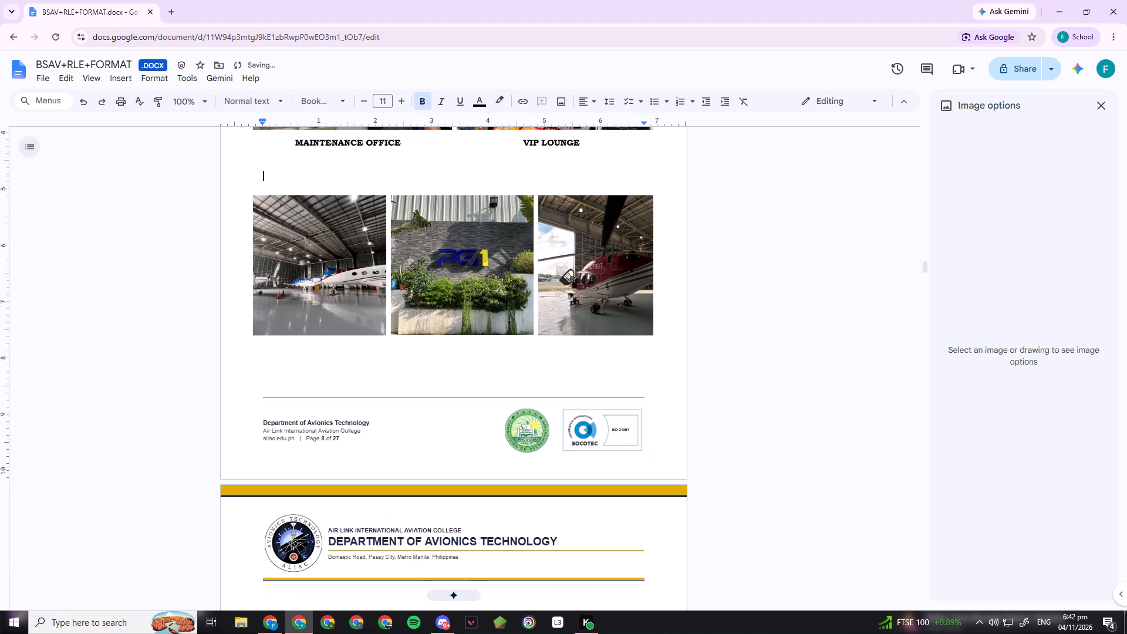
{"action": "left_click", "coordinate": [271, 345]}
{"action": "key", "text": "space"}
{"action": "key", "text": "space"}
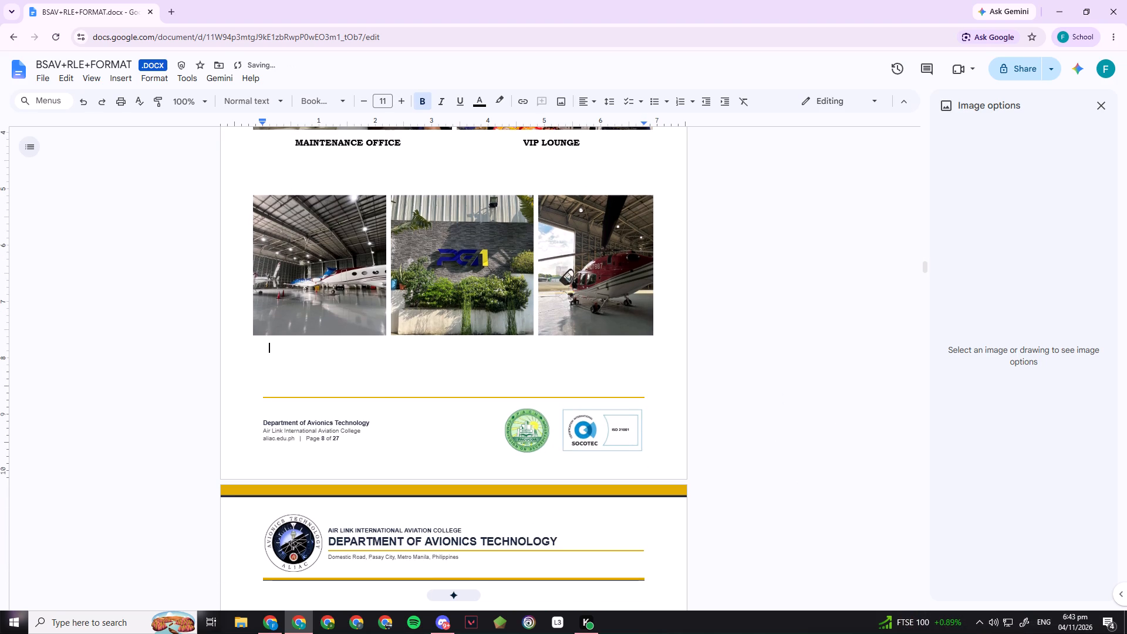
{"action": "key", "text": "space"}
{"action": "key", "text": "space"}
{"action": "key", "text": "BackSpace"}
{"action": "key", "text": "BackSpace"}
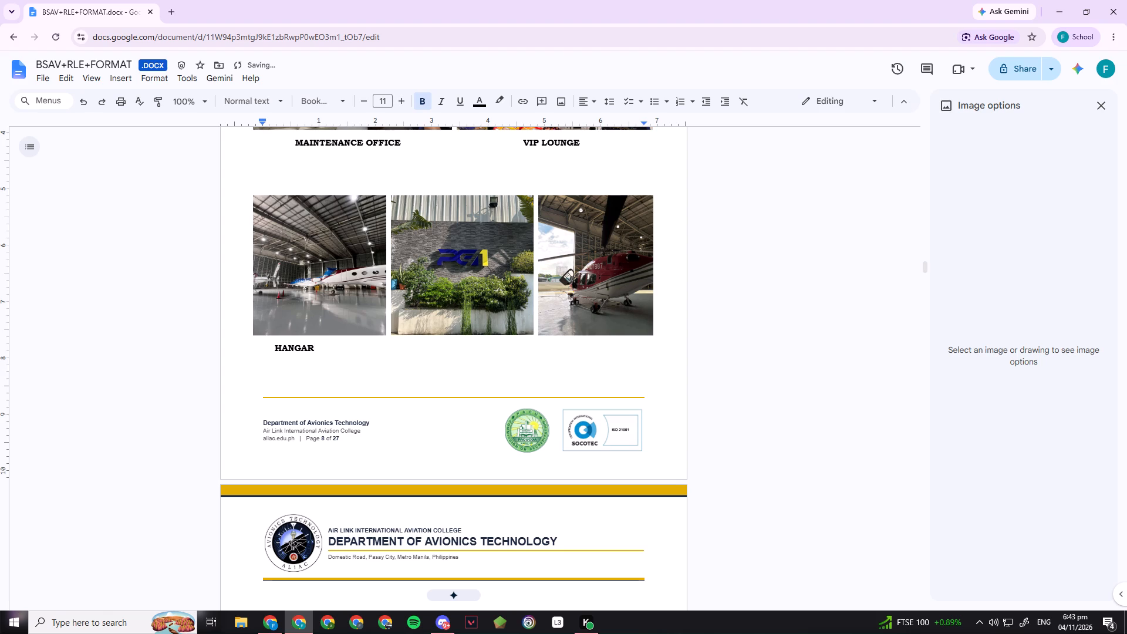
Indent the HANGAR caption with more spaces to center it roughly under the hangar photo.
{"action": "left_click", "coordinate": [276, 349]}
{"action": "key", "text": "space"}
{"action": "key", "text": "space"}
{"action": "key", "text": "space"}
{"action": "key", "text": "space"}
{"action": "key", "text": "space"}
{"action": "key", "text": "space"}
{"action": "key", "text": "space"}
{"action": "key", "text": "space"}
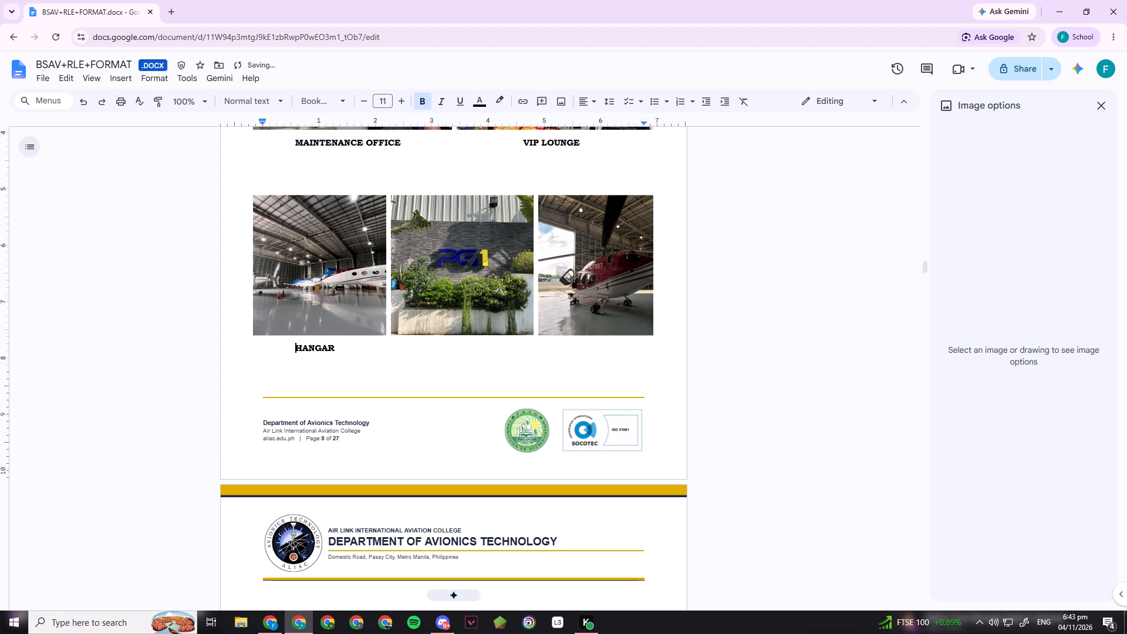
Add the caption FRONT BUILDING on the HANGAR line, spaced to sit centered under the sign wall photo.
{"action": "left_click", "coordinate": [419, 345]}
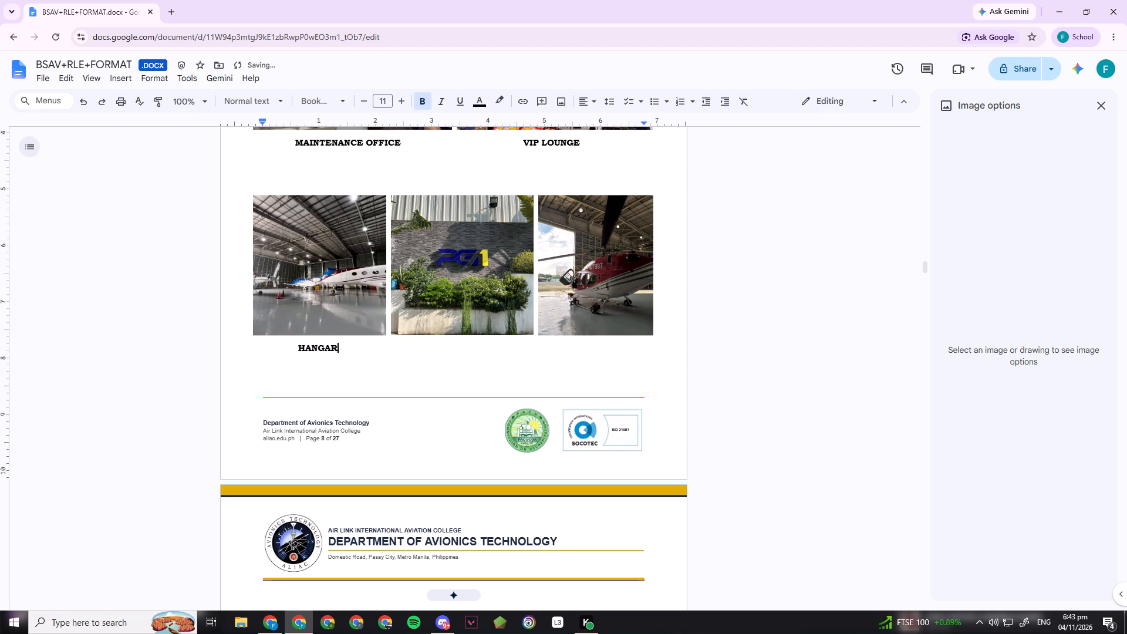
{"action": "key", "text": "space"}
{"action": "key", "text": "space"}
{"action": "key", "text": "space"}
{"action": "key", "text": "space"}
{"action": "key", "text": "space"}
{"action": "key", "text": "space"}
{"action": "key", "text": "space"}
{"action": "key", "text": "space"}
{"action": "key", "text": "space"}
{"action": "key", "text": "space"}
{"action": "key", "text": "space"}
{"action": "key", "text": "space"}
{"action": "key", "text": "space"}
{"action": "key", "text": "space"}
{"action": "key", "text": "space"}
{"action": "key", "text": "space"}
{"action": "key", "text": "space"}
{"action": "key", "text": "space"}
{"action": "key", "text": "space"}
{"action": "key", "text": "space"}
{"action": "key", "text": "space"}
{"action": "key", "text": "space"}
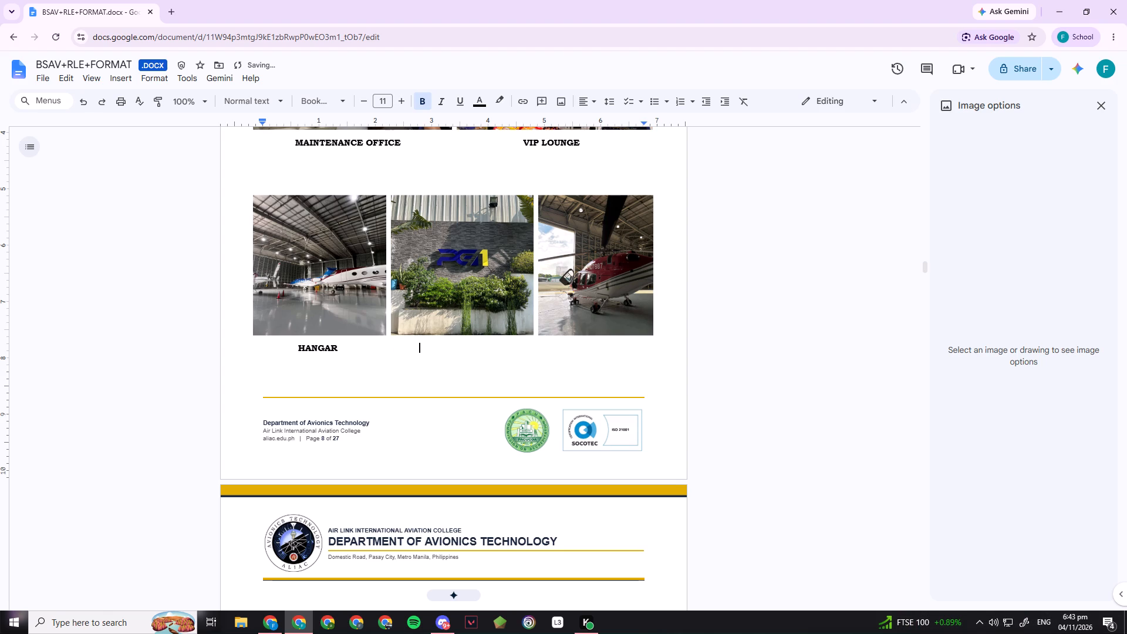
{"action": "key", "text": "space"}
{"action": "type", "text": "FRONT"}
{"action": "key", "text": "space"}
{"action": "type", "text": "BUILDING"}
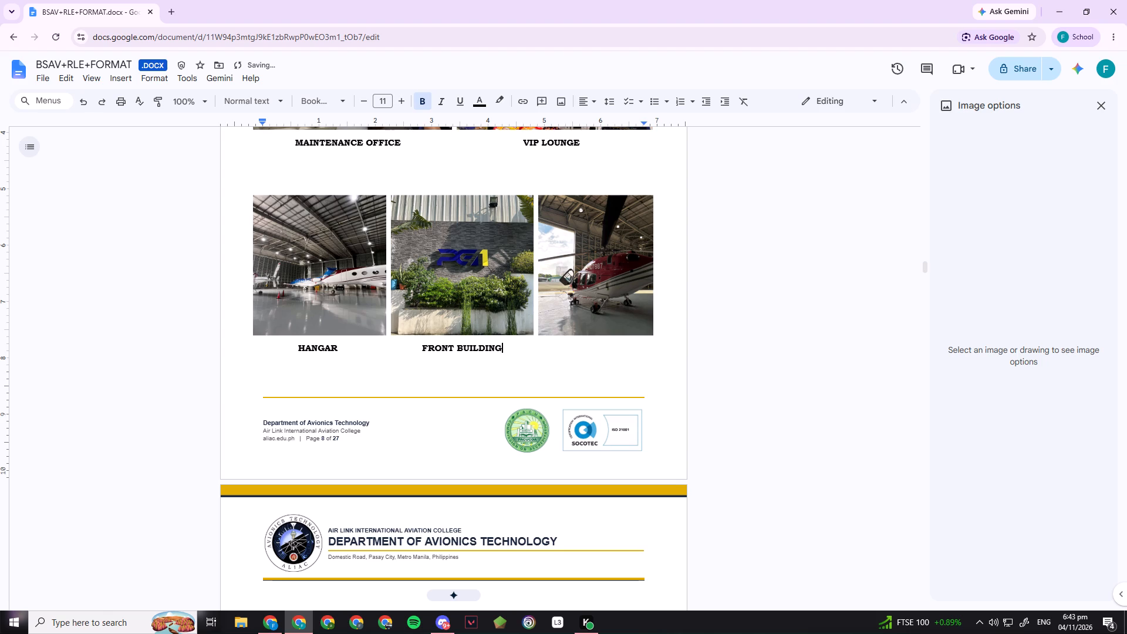
{"action": "left_click", "coordinate": [419, 350]}
{"action": "key", "text": "BackSpace"}
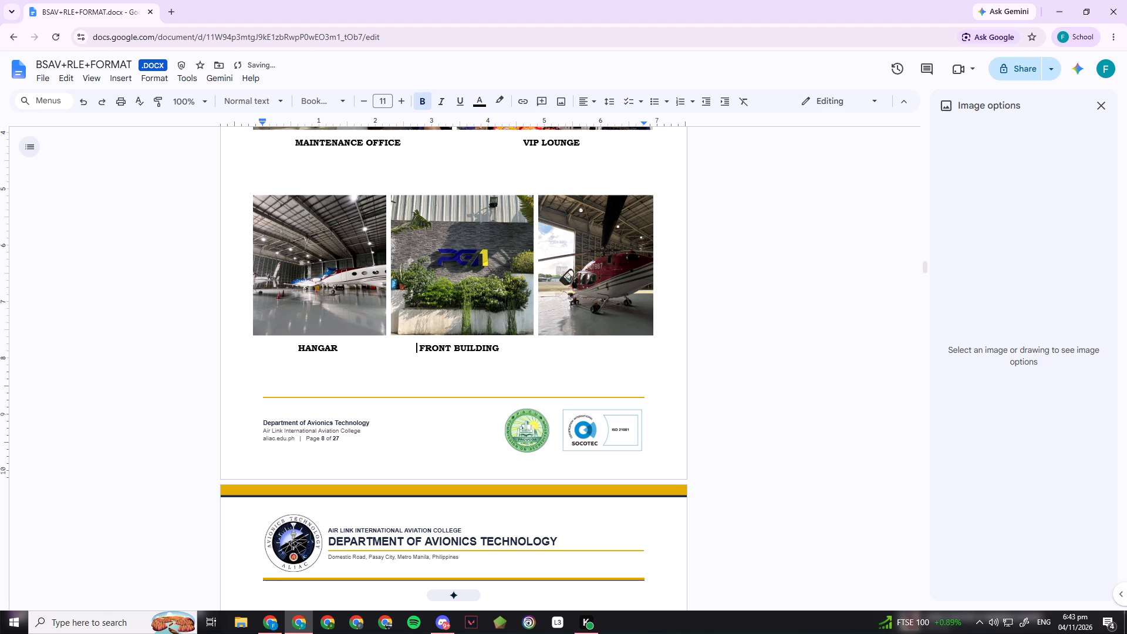
Add the caption BELL 429 under the helicopter photo, spaced out on the same line as FRONT BUILDING.
{"action": "left_click", "coordinate": [560, 348]}
{"action": "key", "text": "space"}
{"action": "key", "text": "space"}
{"action": "key", "text": "space"}
{"action": "key", "text": "space"}
{"action": "key", "text": "space"}
{"action": "key", "text": "space"}
{"action": "key", "text": "space"}
{"action": "key", "text": "space"}
{"action": "key", "text": "space"}
{"action": "key", "text": "space"}
{"action": "key", "text": "space"}
{"action": "key", "text": "space"}
{"action": "key", "text": "space"}
{"action": "key", "text": "space"}
{"action": "key", "text": "space"}
{"action": "key", "text": "space"}
{"action": "key", "text": "space"}
{"action": "key", "text": "space"}
{"action": "key", "text": "space"}
{"action": "key", "text": "space"}
{"action": "key", "text": "space"}
{"action": "type", "text": "BELL 429"}
Shift the BELL 429 caption over by four spaces to center it roughly under the helicopter photo.
{"action": "left_click", "coordinate": [562, 350]}
{"action": "key", "text": "space"}
{"action": "key", "text": "space"}
{"action": "key", "text": "space"}
{"action": "key", "text": "space"}
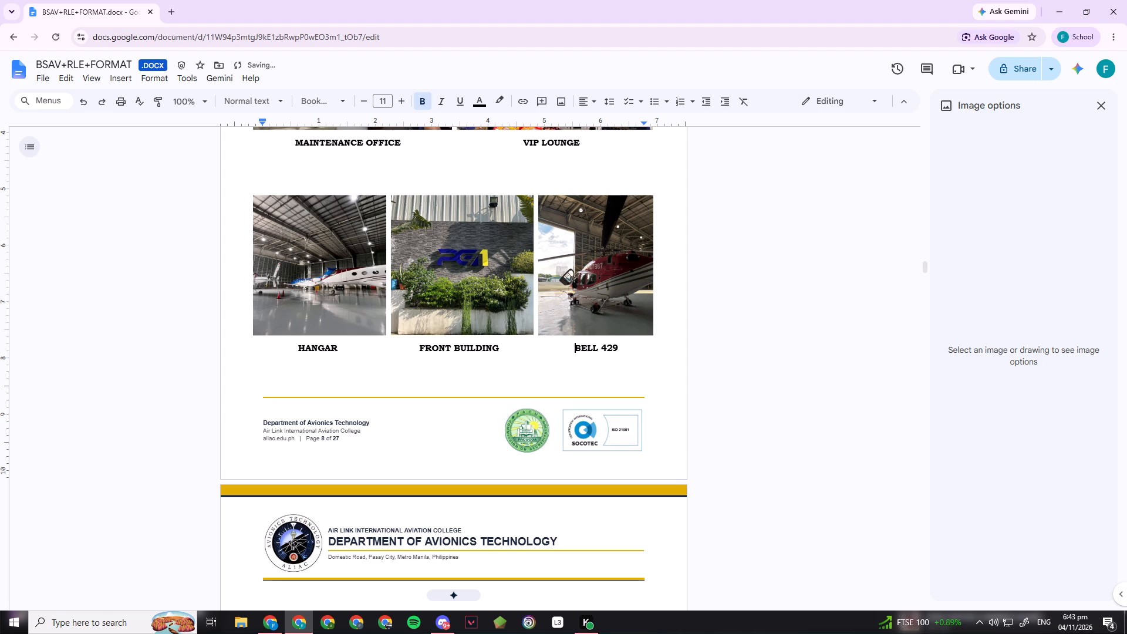
{"action": "left_click", "coordinate": [780, 380]}
Delete the empty lines above the A. PERIODIC REPORTS heading on page 9 to move the Week 1 section up.
{"action": "scroll", "coordinate": [481, 381], "scroll_direction": "down", "scroll_amount": 4}
{"action": "scroll", "coordinate": [490, 375], "scroll_direction": "up", "scroll_amount": 1}
{"action": "scroll", "coordinate": [490, 375], "scroll_direction": "down", "scroll_amount": 1}
{"action": "scroll", "coordinate": [490, 375], "scroll_direction": "up", "scroll_amount": 1}
{"action": "scroll", "coordinate": [490, 375], "scroll_direction": "down", "scroll_amount": 7}
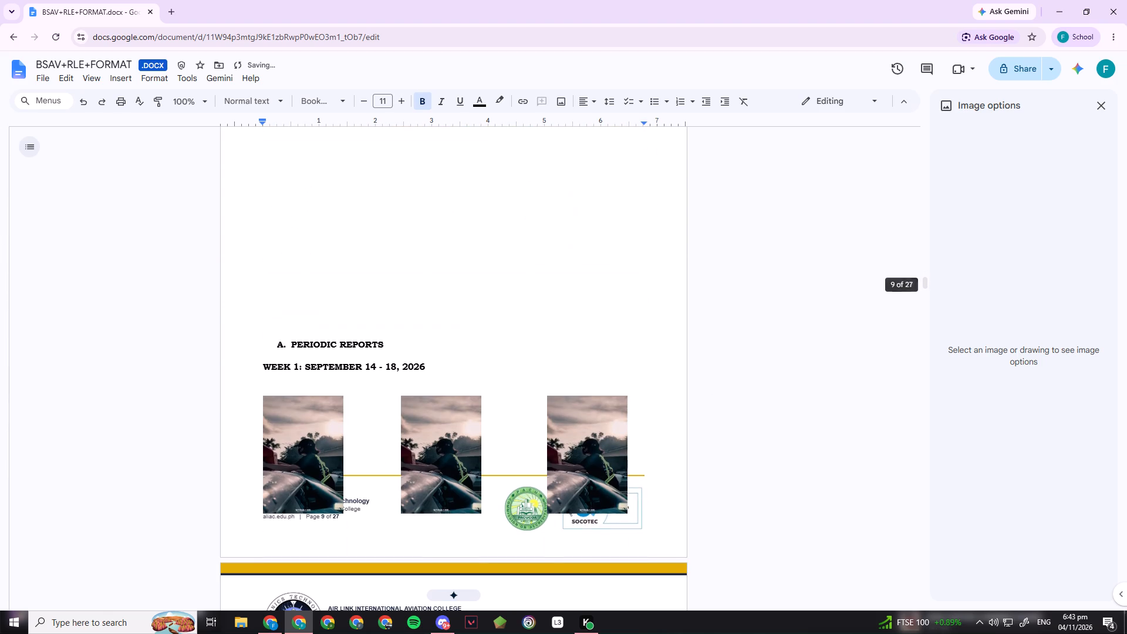
{"action": "left_click", "coordinate": [272, 329]}
{"action": "key", "text": "BackSpace"}
{"action": "key", "text": "BackSpace"}
{"action": "key", "text": "BackSpace"}
{"action": "key", "text": "BackSpace"}
{"action": "key", "text": "BackSpace"}
{"action": "key", "text": "BackSpace"}
{"action": "key", "text": "BackSpace"}
{"action": "key", "text": "BackSpace"}
{"action": "key", "text": "BackSpace"}
{"action": "key", "text": "BackSpace"}
{"action": "key", "text": "BackSpace"}
{"action": "key", "text": "BackSpace"}
{"action": "key", "text": "BackSpace"}
{"action": "key", "text": "BackSpace"}
{"action": "key", "text": "BackSpace"}
{"action": "key", "text": "BackSpace"}
{"action": "key", "text": "BackSpace"}
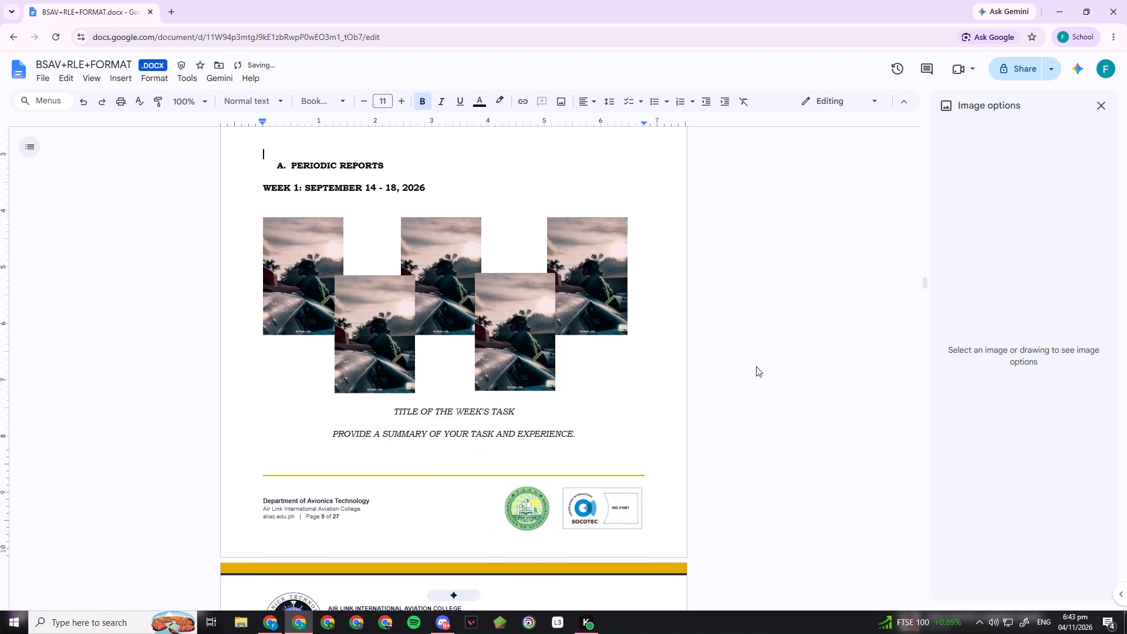
Delete the surplus empty lines between the facility photo captions and the A. PERIODIC REPORTS heading so the heading starts directly below the page header.
{"action": "scroll", "coordinate": [761, 370], "scroll_direction": "up", "scroll_amount": 2}
{"action": "scroll", "coordinate": [762, 370], "scroll_direction": "down", "scroll_amount": 2}
{"action": "scroll", "coordinate": [762, 370], "scroll_direction": "up", "scroll_amount": 2}
{"action": "scroll", "coordinate": [764, 370], "scroll_direction": "down", "scroll_amount": 1}
{"action": "scroll", "coordinate": [764, 370], "scroll_direction": "up", "scroll_amount": 3}
{"action": "key", "text": "BackSpace"}
{"action": "key", "text": "BackSpace"}
{"action": "key", "text": "BackSpace"}
{"action": "key", "text": "BackSpace"}
{"action": "key", "text": "BackSpace"}
{"action": "key", "text": "BackSpace"}
{"action": "key", "text": "BackSpace"}
{"action": "key", "text": "BackSpace"}
{"action": "key", "text": "BackSpace"}
{"action": "key", "text": "BackSpace"}
{"action": "key", "text": "BackSpace"}
{"action": "key", "text": "BackSpace"}
{"action": "key", "text": "BackSpace"}
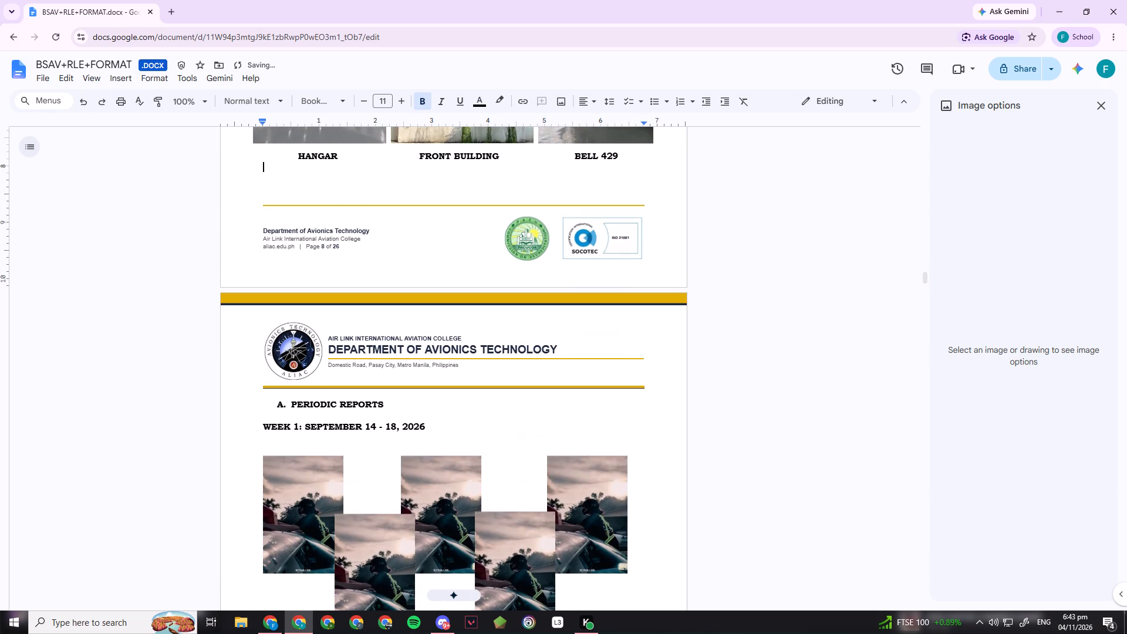
Close the Image options pane.
{"action": "scroll", "coordinate": [743, 349], "scroll_direction": "up", "scroll_amount": 1}
{"action": "scroll", "coordinate": [743, 349], "scroll_direction": "down", "scroll_amount": 1}
{"action": "scroll", "coordinate": [743, 349], "scroll_direction": "up", "scroll_amount": 3}
{"action": "scroll", "coordinate": [746, 348], "scroll_direction": "down", "scroll_amount": 1}
{"action": "scroll", "coordinate": [747, 348], "scroll_direction": "up", "scroll_amount": 1}
{"action": "left_click", "coordinate": [1099, 105]}
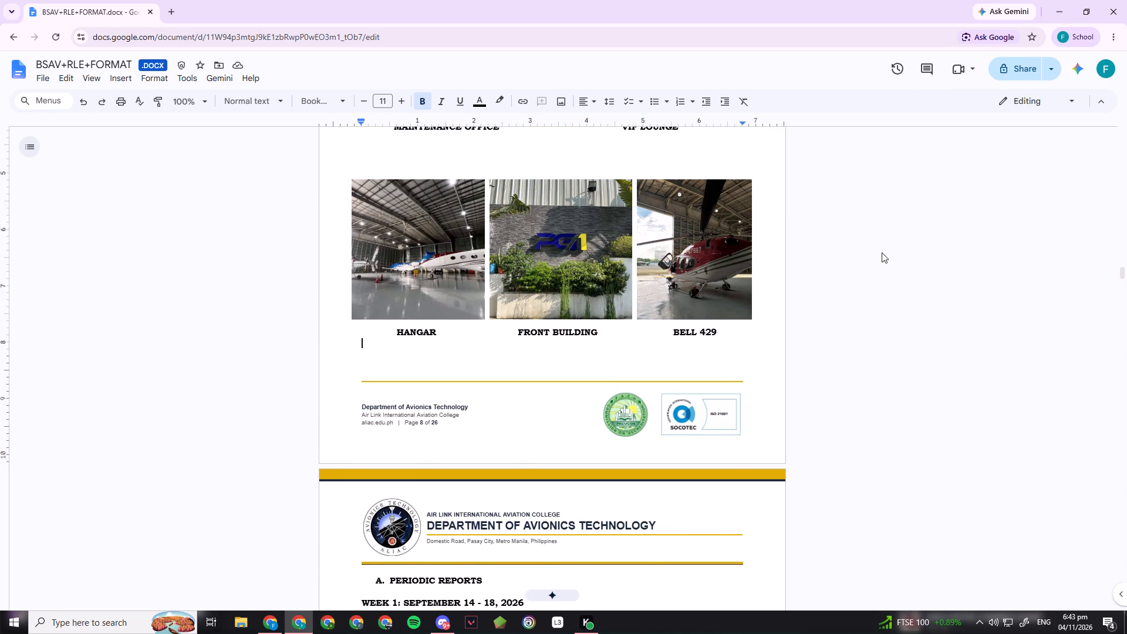
Look through the whole report, from the Week 1 page and cover to the OVER-ALL EXPERIENCE section and the final signature page.
{"action": "scroll", "coordinate": [835, 256], "scroll_direction": "down", "scroll_amount": 2}
{"action": "scroll", "coordinate": [835, 257], "scroll_direction": "up", "scroll_amount": 1}
{"action": "scroll", "coordinate": [835, 257], "scroll_direction": "down", "scroll_amount": 6}
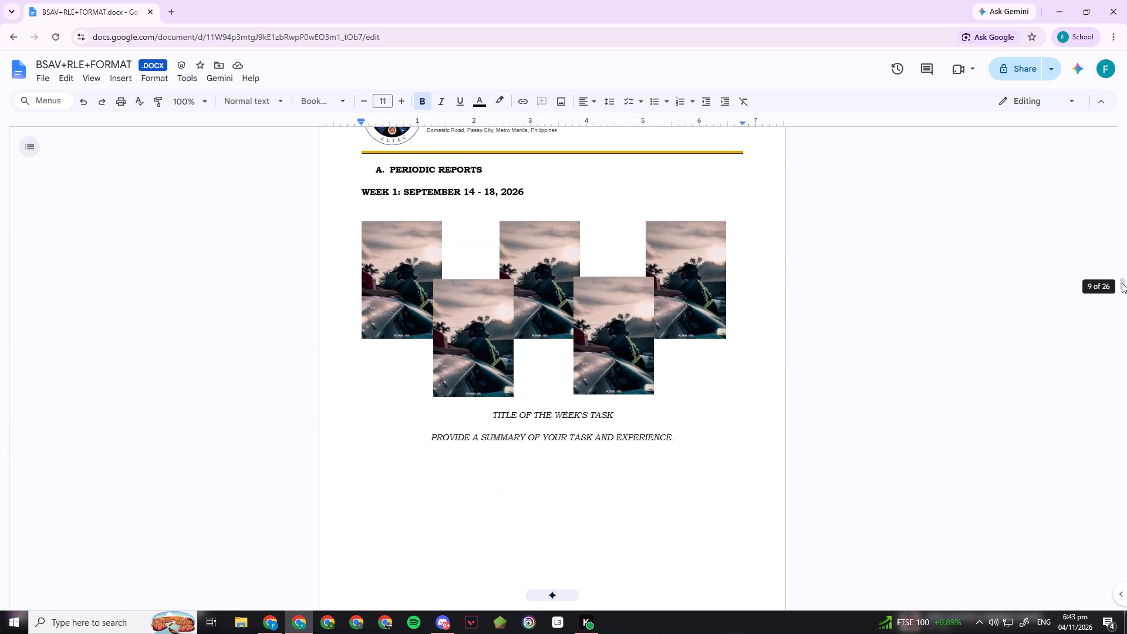
{"action": "left_click_drag", "start_coordinate": [1123, 283], "coordinate": [1126, 575]}
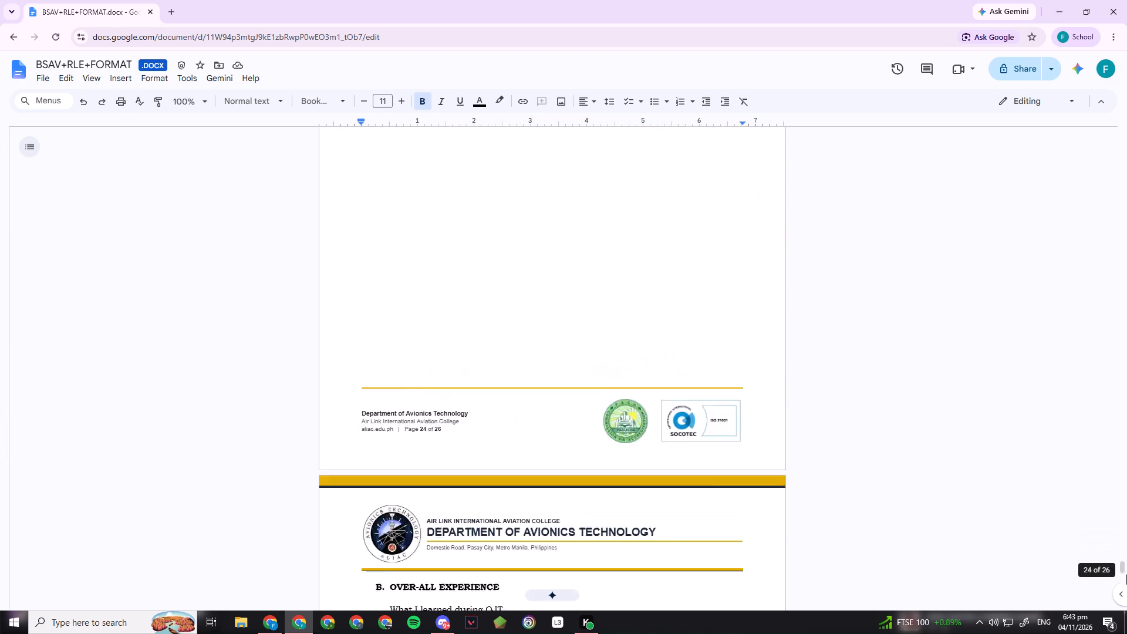
{"action": "left_click_drag", "start_coordinate": [1126, 575], "coordinate": [1126, 620]}
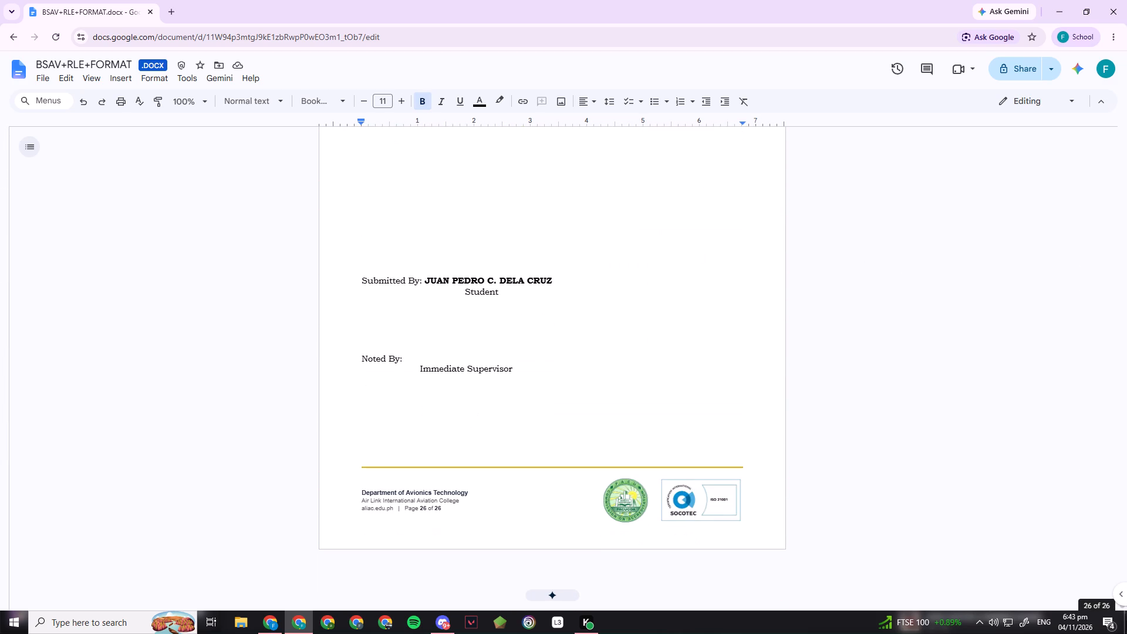
{"action": "left_click_drag", "start_coordinate": [1126, 620], "coordinate": [1110, 99]}
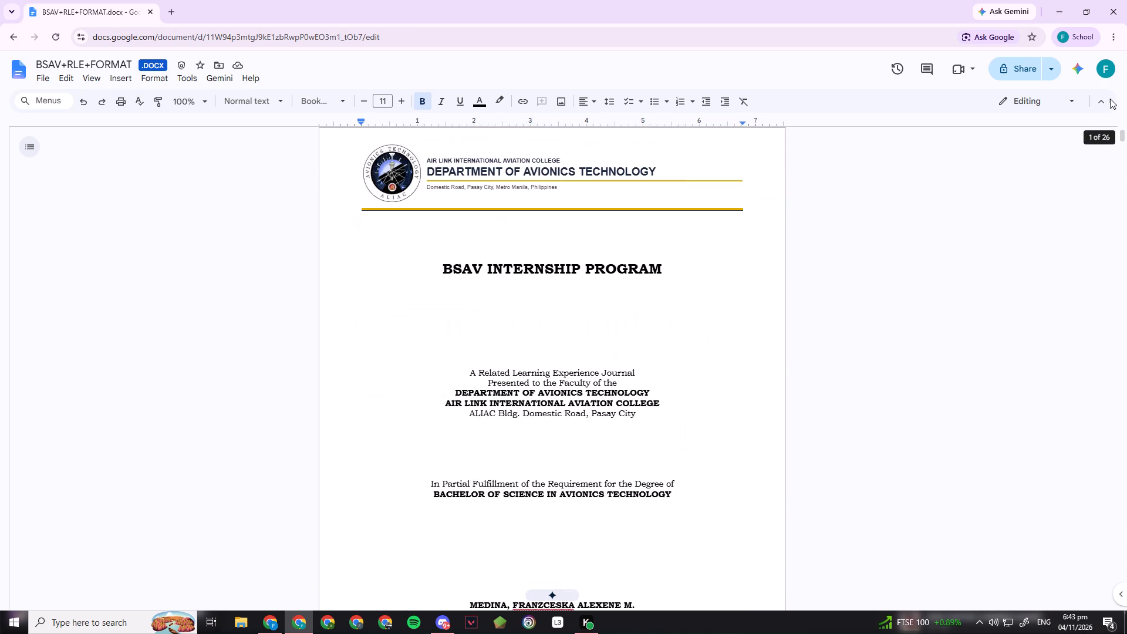
{"action": "left_click_drag", "start_coordinate": [1110, 99], "coordinate": [1126, 596]}
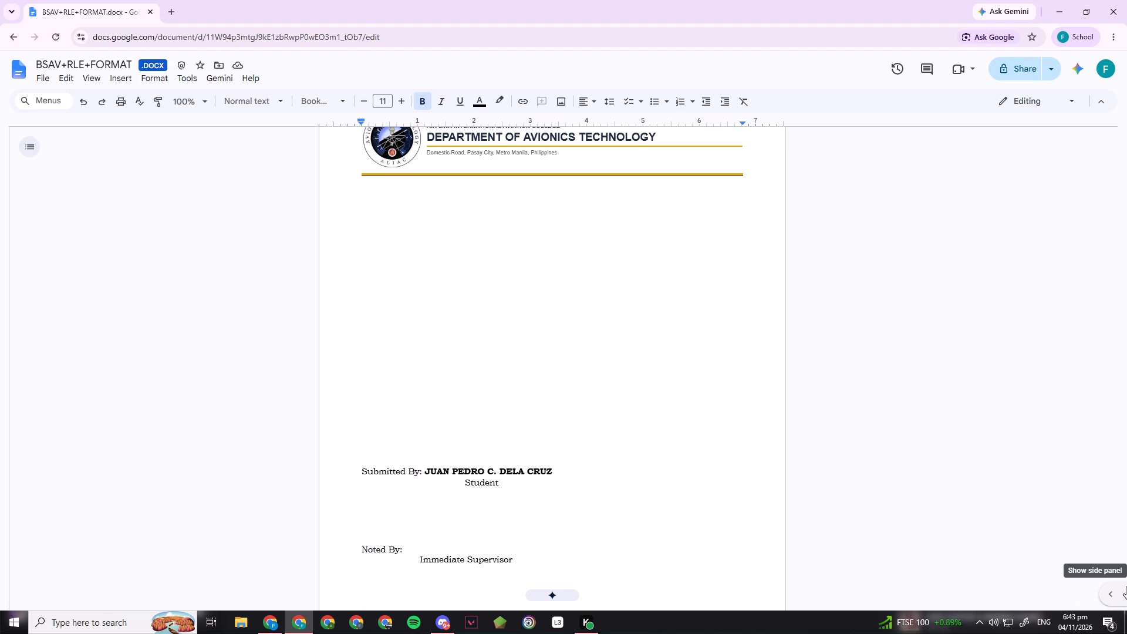
{"action": "scroll", "coordinate": [781, 593], "scroll_direction": "up", "scroll_amount": 1}
{"action": "scroll", "coordinate": [784, 601], "scroll_direction": "down", "scroll_amount": 1}
{"action": "scroll", "coordinate": [785, 602], "scroll_direction": "up", "scroll_amount": 7}
{"action": "scroll", "coordinate": [921, 499], "scroll_direction": "down", "scroll_amount": 1}
{"action": "scroll", "coordinate": [922, 497], "scroll_direction": "up", "scroll_amount": 3}
{"action": "scroll", "coordinate": [923, 496], "scroll_direction": "down", "scroll_amount": 2}
{"action": "scroll", "coordinate": [926, 494], "scroll_direction": "up", "scroll_amount": 2}
{"action": "scroll", "coordinate": [956, 476], "scroll_direction": "down", "scroll_amount": 1}
{"action": "scroll", "coordinate": [958, 474], "scroll_direction": "up", "scroll_amount": 3}
{"action": "scroll", "coordinate": [817, 400], "scroll_direction": "up", "scroll_amount": 1}
{"action": "scroll", "coordinate": [817, 400], "scroll_direction": "down", "scroll_amount": 1}
{"action": "scroll", "coordinate": [817, 399], "scroll_direction": "up", "scroll_amount": 4}
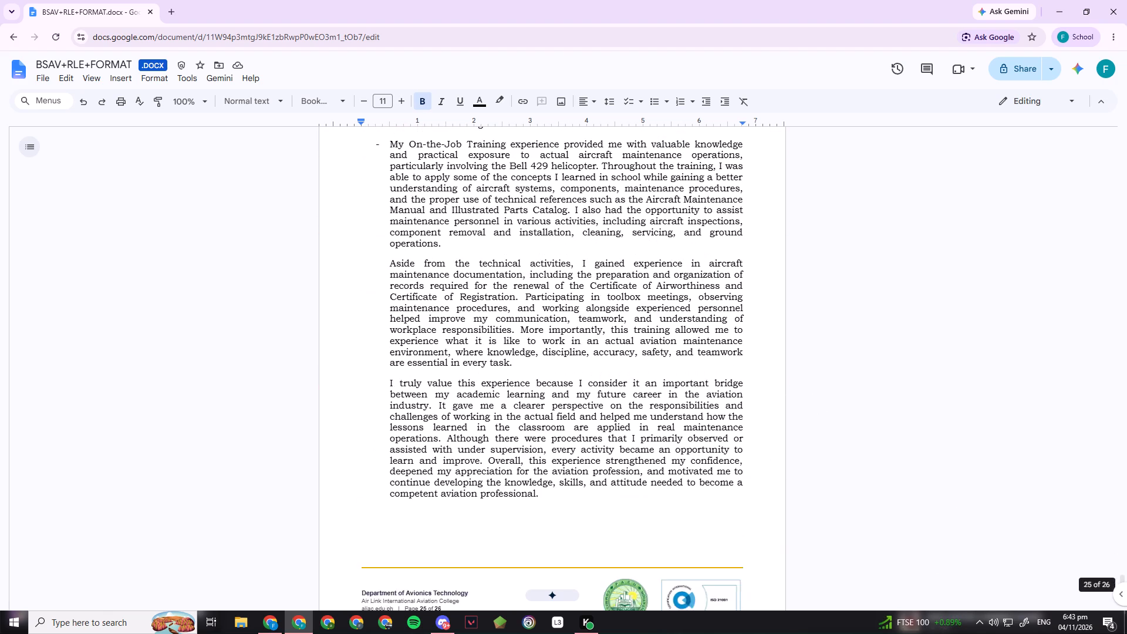
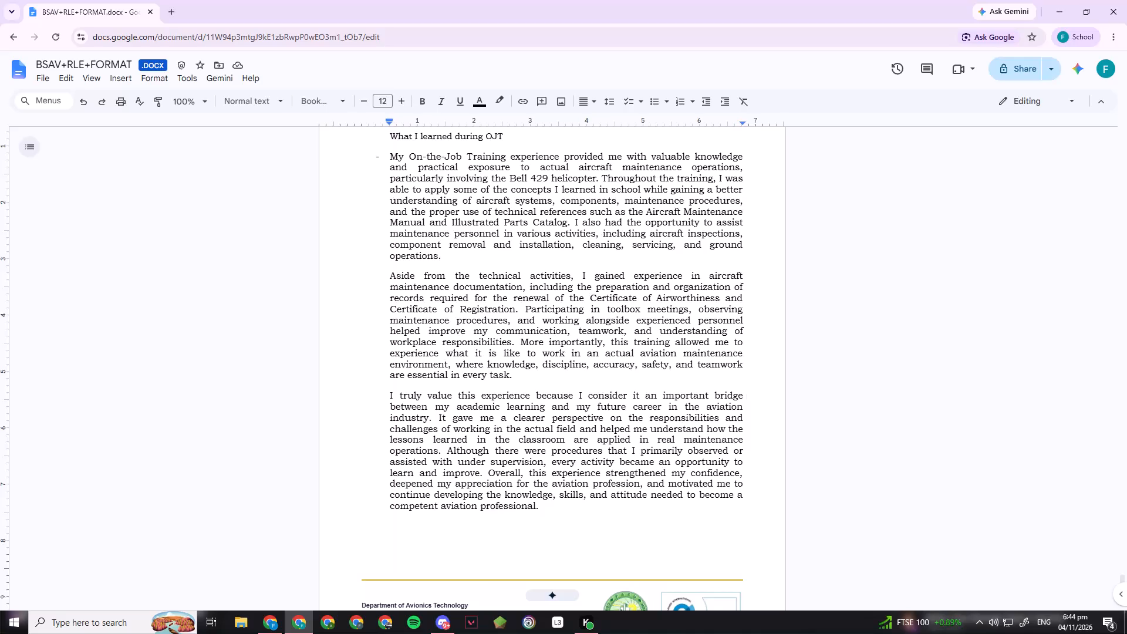
Read through the OVER-ALL EXPERIENCE section and check the final Submitted By and Noted By signature page.
{"action": "scroll", "coordinate": [511, 353], "scroll_direction": "down", "scroll_amount": 5}
{"action": "scroll", "coordinate": [504, 358], "scroll_direction": "up", "scroll_amount": 1}
{"action": "scroll", "coordinate": [504, 358], "scroll_direction": "down", "scroll_amount": 1}
{"action": "scroll", "coordinate": [504, 358], "scroll_direction": "up", "scroll_amount": 2}
{"action": "scroll", "coordinate": [504, 358], "scroll_direction": "down", "scroll_amount": 8}
{"action": "scroll", "coordinate": [504, 348], "scroll_direction": "up", "scroll_amount": 6}
{"action": "scroll", "coordinate": [504, 348], "scroll_direction": "down", "scroll_amount": 1}
{"action": "scroll", "coordinate": [504, 348], "scroll_direction": "up", "scroll_amount": 6}
{"action": "scroll", "coordinate": [504, 347], "scroll_direction": "down", "scroll_amount": 1}
{"action": "scroll", "coordinate": [504, 347], "scroll_direction": "up", "scroll_amount": 5}
{"action": "scroll", "coordinate": [518, 336], "scroll_direction": "down", "scroll_amount": 1}
{"action": "scroll", "coordinate": [518, 336], "scroll_direction": "up", "scroll_amount": 1}
{"action": "scroll", "coordinate": [518, 336], "scroll_direction": "down", "scroll_amount": 4}
{"action": "scroll", "coordinate": [520, 345], "scroll_direction": "up", "scroll_amount": 1}
{"action": "scroll", "coordinate": [520, 345], "scroll_direction": "down", "scroll_amount": 9}
{"action": "scroll", "coordinate": [473, 348], "scroll_direction": "down", "scroll_amount": 2}
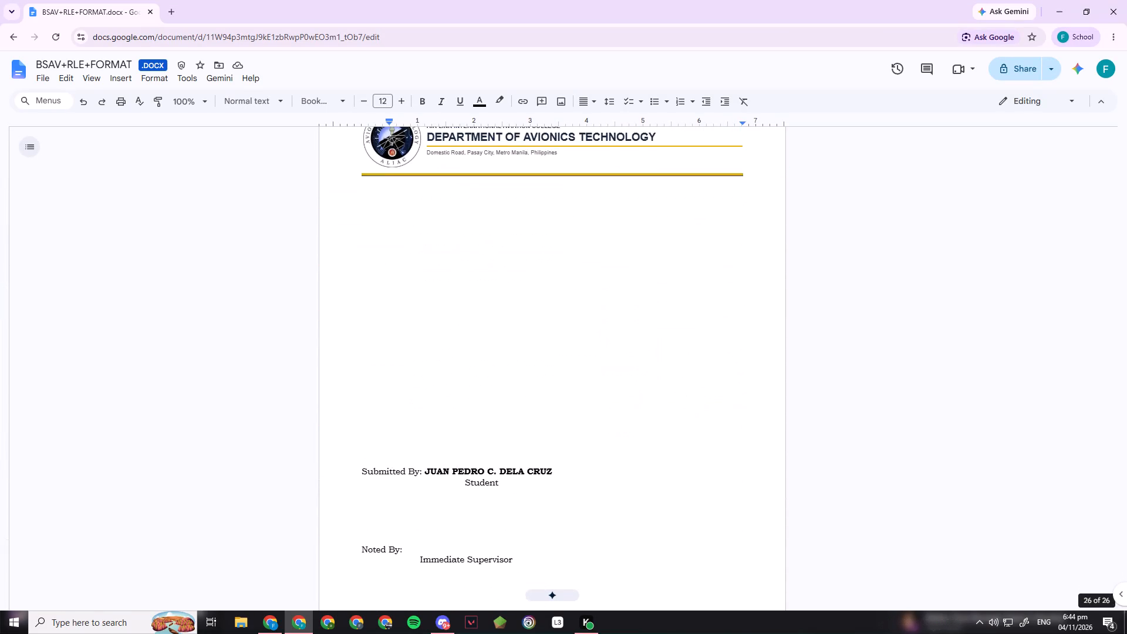
{"action": "scroll", "coordinate": [539, 369], "scroll_direction": "up", "scroll_amount": 14}
{"action": "scroll", "coordinate": [585, 348], "scroll_direction": "down", "scroll_amount": 1}
{"action": "scroll", "coordinate": [585, 348], "scroll_direction": "up", "scroll_amount": 2}
{"action": "scroll", "coordinate": [585, 346], "scroll_direction": "down", "scroll_amount": 1}
{"action": "scroll", "coordinate": [585, 346], "scroll_direction": "up", "scroll_amount": 1}
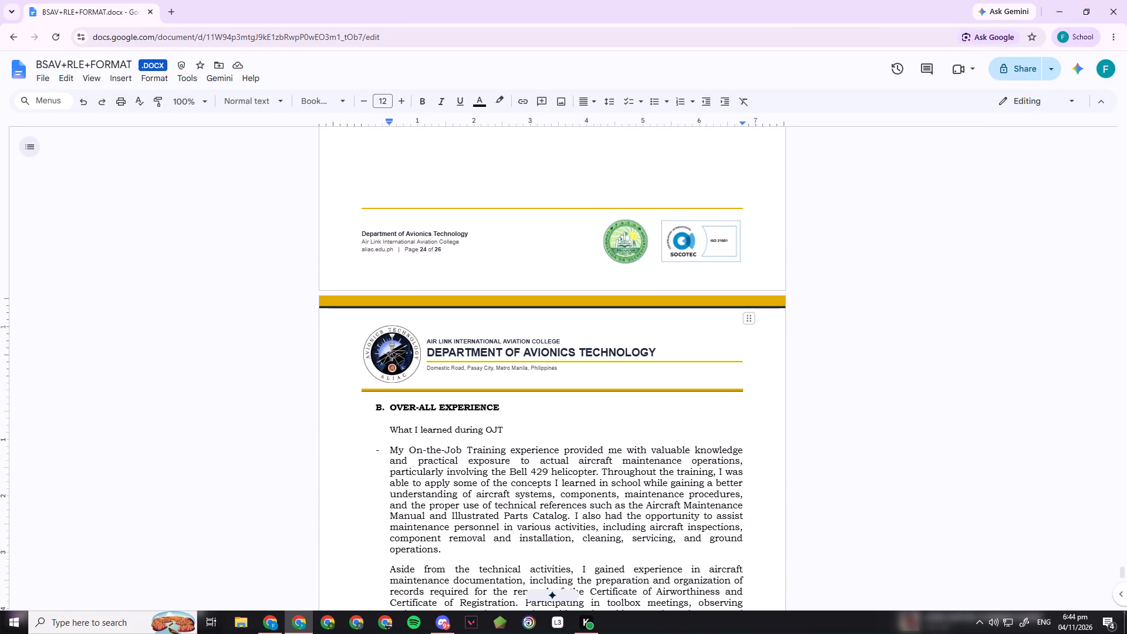
Check the last weekly report page and the page preceding the OVER-ALL EXPERIENCE section.
{"action": "scroll", "coordinate": [690, 315], "scroll_direction": "up", "scroll_amount": 7}
{"action": "scroll", "coordinate": [690, 315], "scroll_direction": "down", "scroll_amount": 1}
{"action": "scroll", "coordinate": [690, 315], "scroll_direction": "up", "scroll_amount": 4}
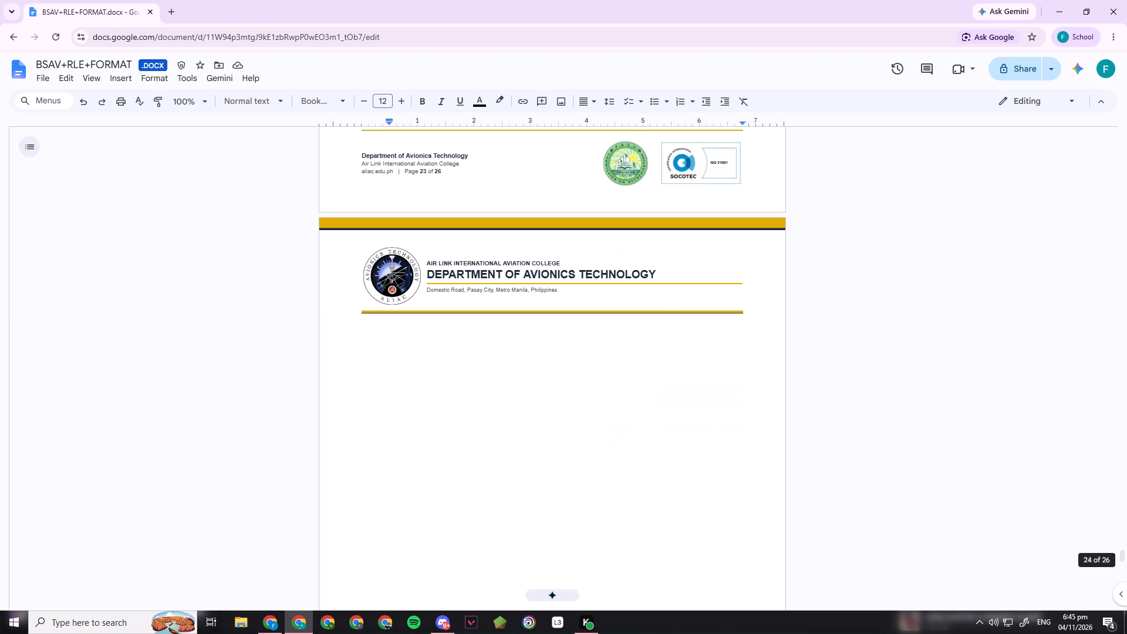
{"action": "scroll", "coordinate": [687, 313], "scroll_direction": "down", "scroll_amount": 2}
{"action": "scroll", "coordinate": [687, 313], "scroll_direction": "up", "scroll_amount": 8}
{"action": "scroll", "coordinate": [689, 314], "scroll_direction": "down", "scroll_amount": 1}
{"action": "scroll", "coordinate": [689, 314], "scroll_direction": "up", "scroll_amount": 5}
{"action": "scroll", "coordinate": [674, 301], "scroll_direction": "down", "scroll_amount": 3}
{"action": "scroll", "coordinate": [674, 301], "scroll_direction": "up", "scroll_amount": 1}
{"action": "scroll", "coordinate": [674, 301], "scroll_direction": "down", "scroll_amount": 6}
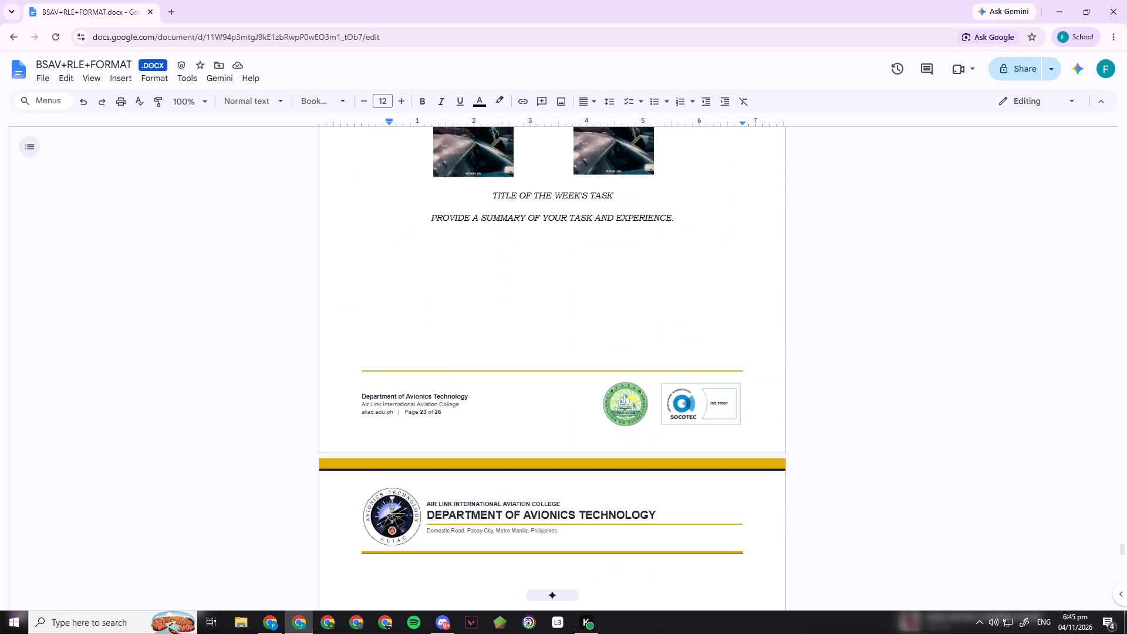
{"action": "scroll", "coordinate": [670, 301], "scroll_direction": "down", "scroll_amount": 1}
{"action": "scroll", "coordinate": [670, 301], "scroll_direction": "up", "scroll_amount": 3}
{"action": "scroll", "coordinate": [670, 301], "scroll_direction": "down", "scroll_amount": 3}
{"action": "scroll", "coordinate": [670, 301], "scroll_direction": "up", "scroll_amount": 1}
{"action": "scroll", "coordinate": [670, 301], "scroll_direction": "down", "scroll_amount": 10}
{"action": "scroll", "coordinate": [669, 302], "scroll_direction": "up", "scroll_amount": 1}
{"action": "scroll", "coordinate": [669, 302], "scroll_direction": "down", "scroll_amount": 6}
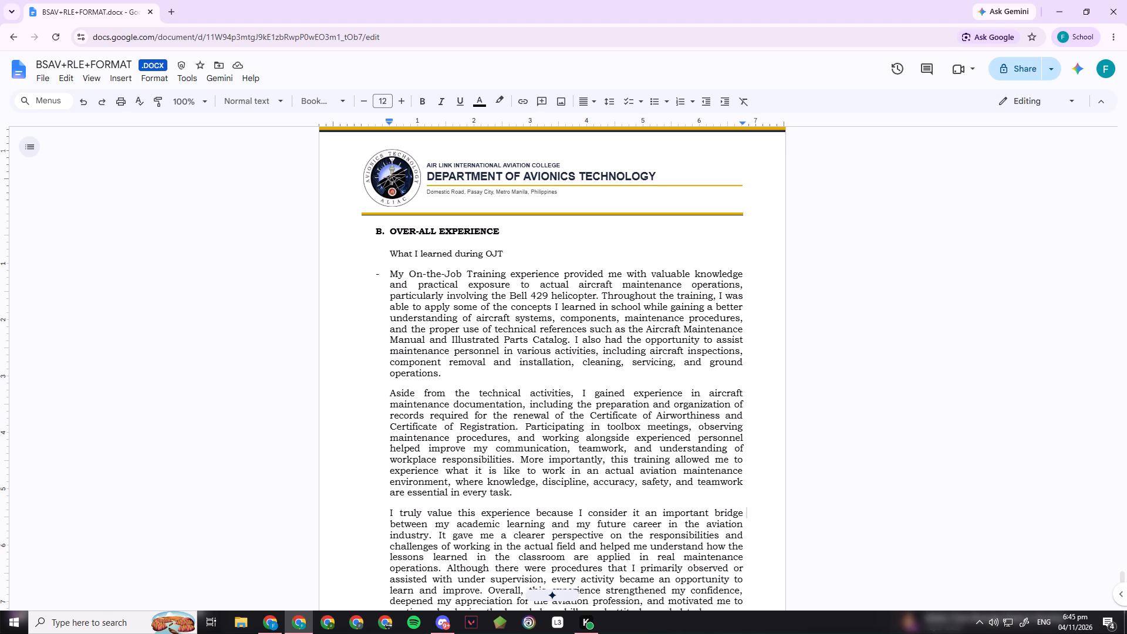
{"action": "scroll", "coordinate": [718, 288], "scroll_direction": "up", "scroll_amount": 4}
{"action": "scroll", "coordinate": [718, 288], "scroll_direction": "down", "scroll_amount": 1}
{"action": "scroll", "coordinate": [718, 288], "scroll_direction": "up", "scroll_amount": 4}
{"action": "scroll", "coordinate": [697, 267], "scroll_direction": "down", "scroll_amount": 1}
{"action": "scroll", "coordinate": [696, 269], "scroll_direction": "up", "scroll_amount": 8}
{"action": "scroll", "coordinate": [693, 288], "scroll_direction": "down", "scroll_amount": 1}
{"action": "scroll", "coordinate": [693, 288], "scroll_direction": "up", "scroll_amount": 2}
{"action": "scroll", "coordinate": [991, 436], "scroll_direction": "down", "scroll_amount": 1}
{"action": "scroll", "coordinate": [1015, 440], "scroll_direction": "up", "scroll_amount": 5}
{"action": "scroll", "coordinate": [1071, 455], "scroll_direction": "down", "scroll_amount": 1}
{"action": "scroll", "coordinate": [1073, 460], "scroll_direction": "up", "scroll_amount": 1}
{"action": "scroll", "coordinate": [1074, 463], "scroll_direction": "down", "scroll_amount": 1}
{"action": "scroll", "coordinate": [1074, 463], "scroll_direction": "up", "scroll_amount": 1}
Return to the start of the report and review the pages from INTRODUCTION through COMPANY HISTORY AND BACKGROUND.
{"action": "left_click_drag", "start_coordinate": [1119, 545], "coordinate": [1111, 94]}
{"action": "scroll", "coordinate": [805, 277], "scroll_direction": "down", "scroll_amount": 5}
{"action": "scroll", "coordinate": [951, 386], "scroll_direction": "down", "scroll_amount": 3}
{"action": "scroll", "coordinate": [1044, 443], "scroll_direction": "up", "scroll_amount": 1}
{"action": "scroll", "coordinate": [1046, 444], "scroll_direction": "down", "scroll_amount": 2}
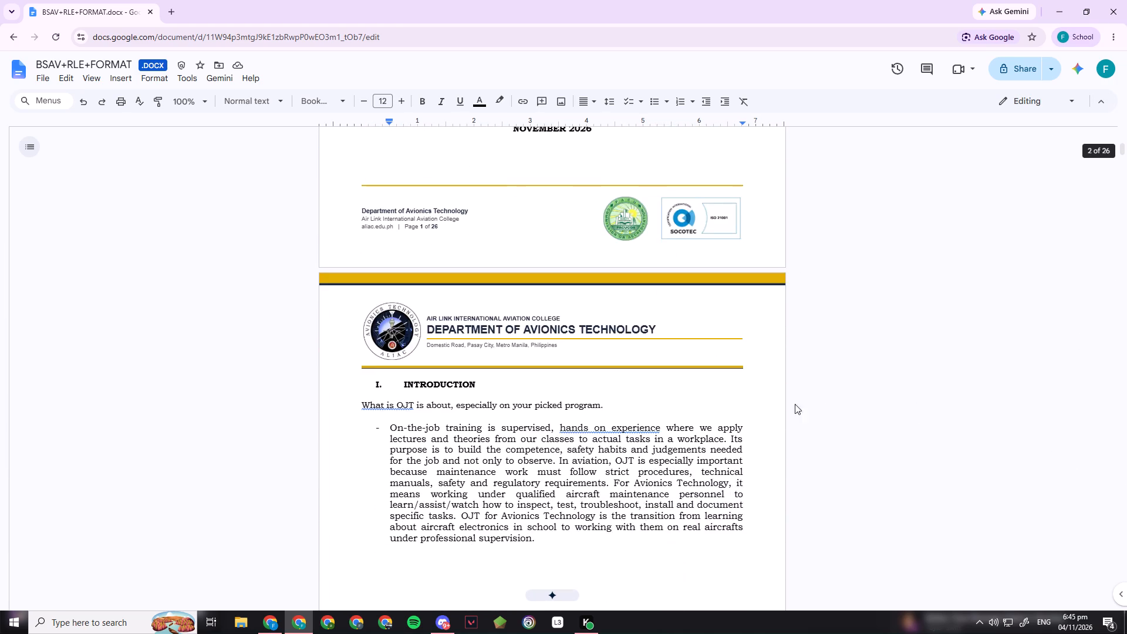
{"action": "scroll", "coordinate": [748, 404], "scroll_direction": "down", "scroll_amount": 5}
{"action": "scroll", "coordinate": [727, 356], "scroll_direction": "down", "scroll_amount": 13}
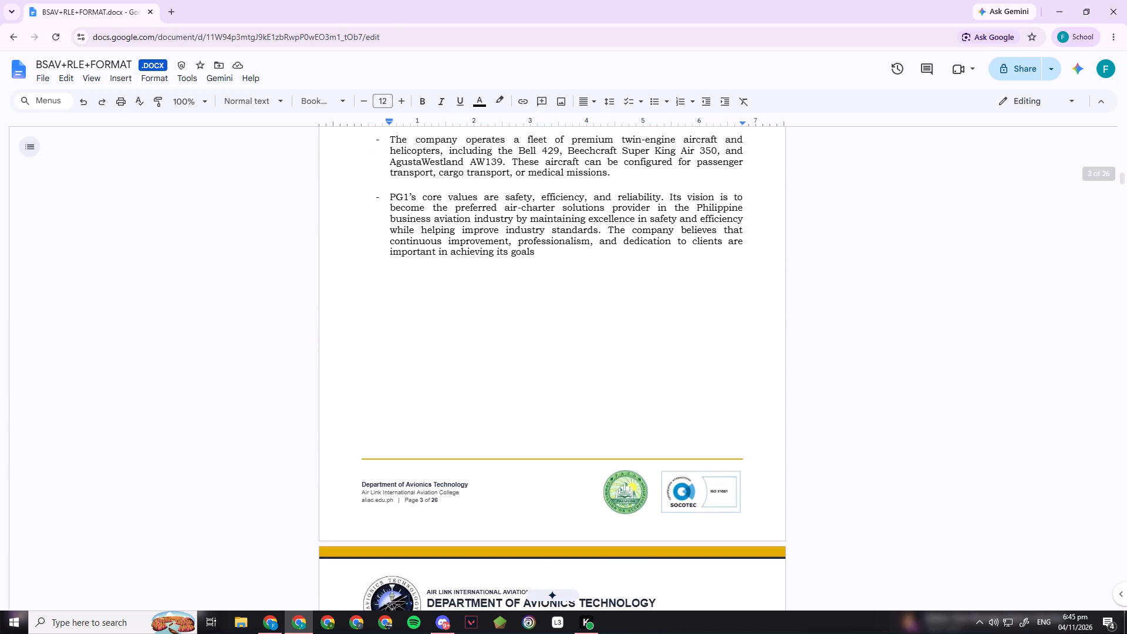
{"action": "scroll", "coordinate": [708, 332], "scroll_direction": "down", "scroll_amount": 14}
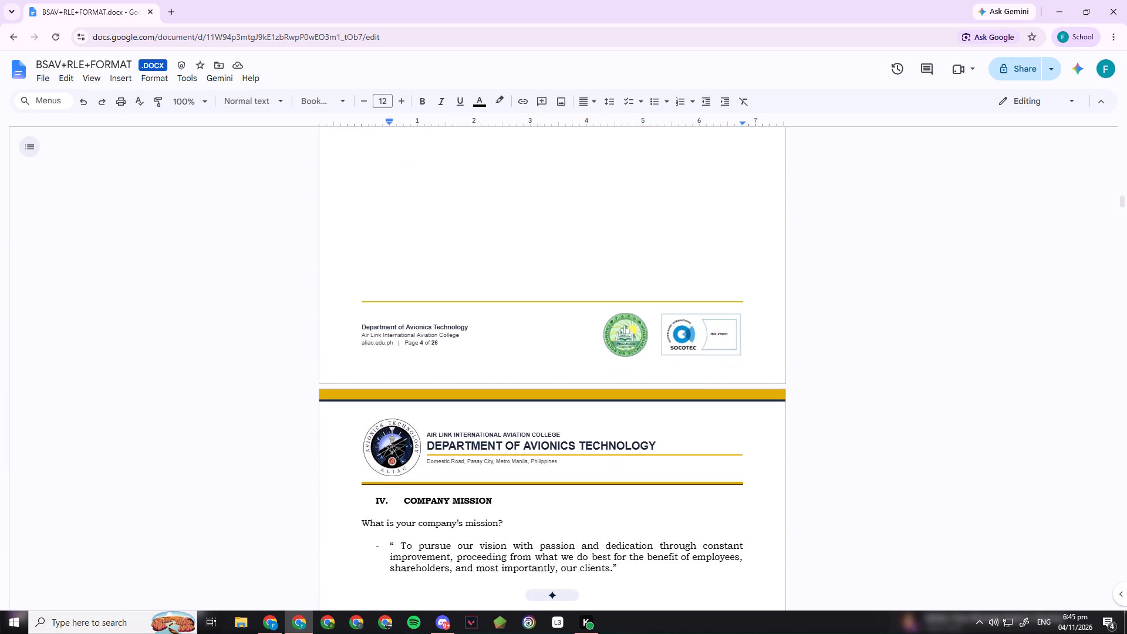
{"action": "scroll", "coordinate": [707, 356], "scroll_direction": "down", "scroll_amount": 6}
{"action": "scroll", "coordinate": [703, 356], "scroll_direction": "up", "scroll_amount": 1}
{"action": "scroll", "coordinate": [703, 356], "scroll_direction": "down", "scroll_amount": 1}
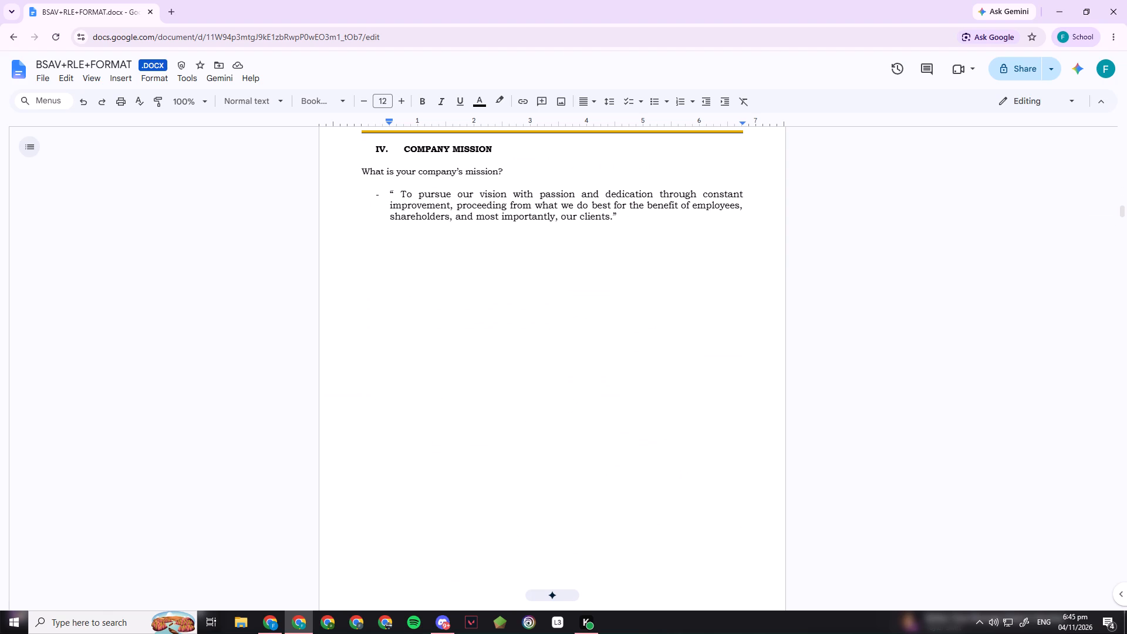
{"action": "scroll", "coordinate": [636, 323], "scroll_direction": "down", "scroll_amount": 9}
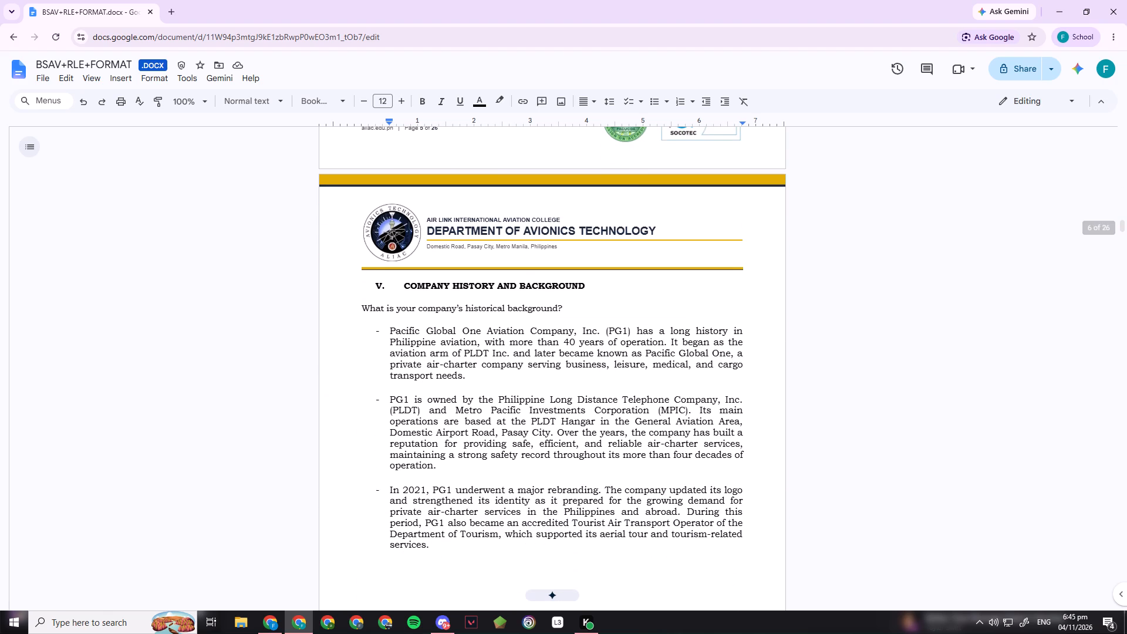
{"action": "scroll", "coordinate": [633, 321], "scroll_direction": "down", "scroll_amount": 10}
Examine the COMPANY ORGANIZATIONAL CHART, the captioned facility photos and the Week 1 periodic report page.
{"action": "scroll", "coordinate": [627, 319], "scroll_direction": "down", "scroll_amount": 2}
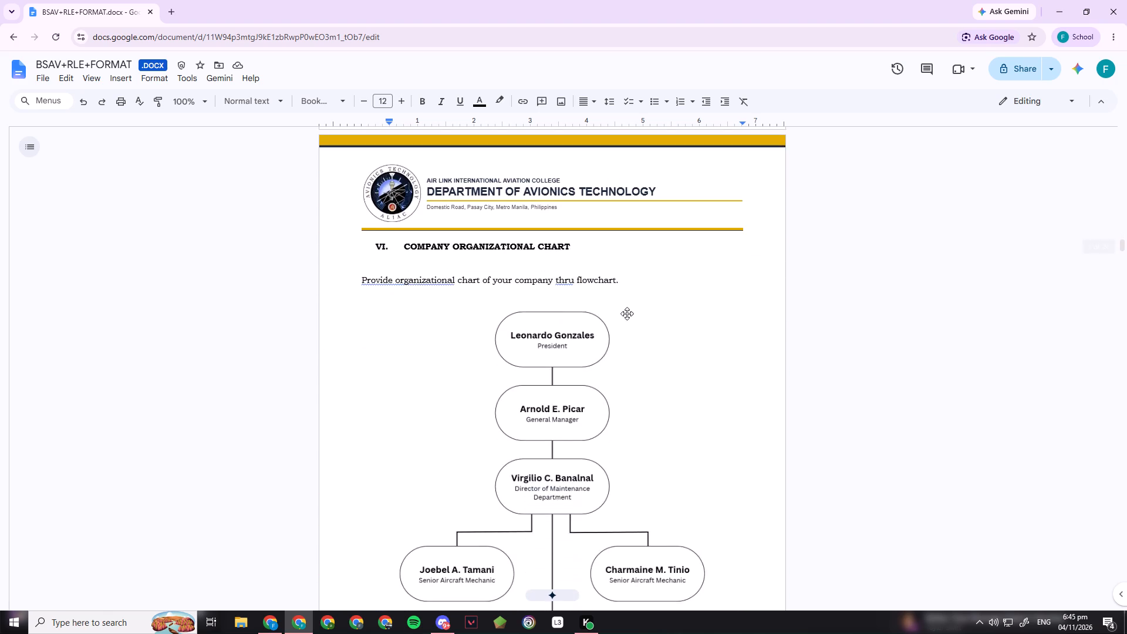
{"action": "scroll", "coordinate": [627, 309], "scroll_direction": "down", "scroll_amount": 1}
{"action": "scroll", "coordinate": [627, 309], "scroll_direction": "up", "scroll_amount": 1}
{"action": "scroll", "coordinate": [627, 309], "scroll_direction": "down", "scroll_amount": 5}
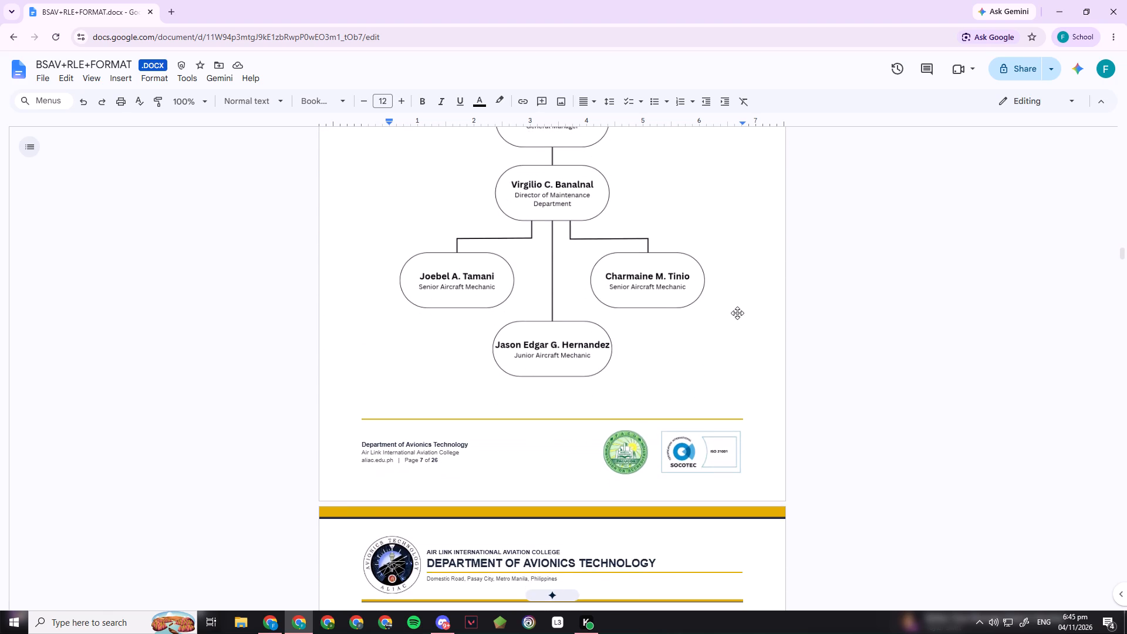
{"action": "scroll", "coordinate": [737, 313], "scroll_direction": "up", "scroll_amount": 2}
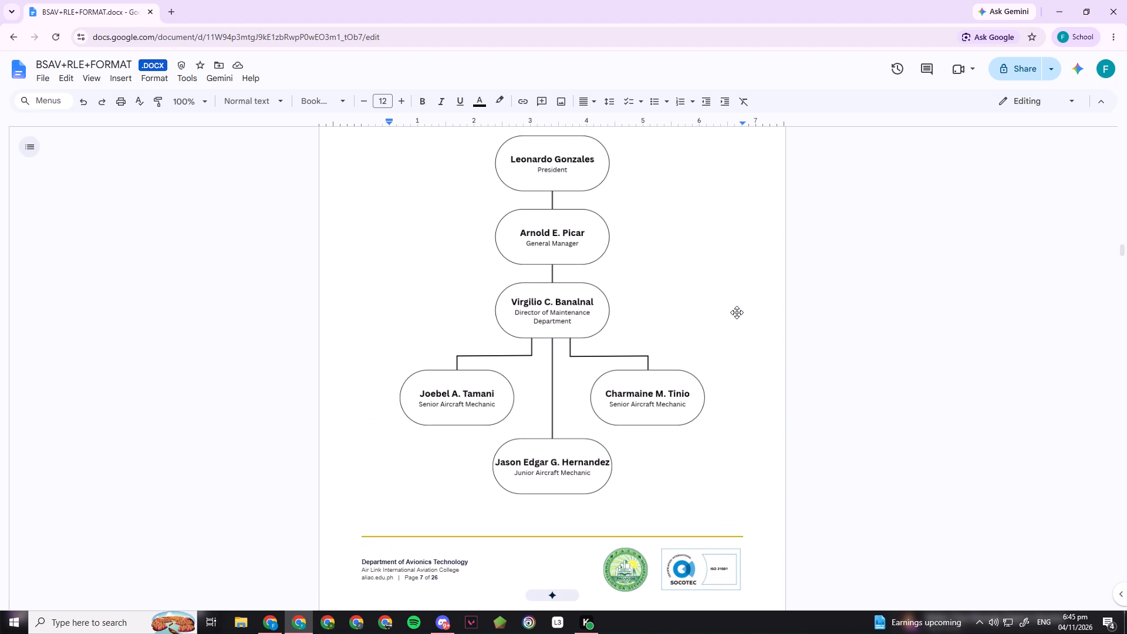
{"action": "scroll", "coordinate": [730, 305], "scroll_direction": "down", "scroll_amount": 12}
{"action": "scroll", "coordinate": [730, 306], "scroll_direction": "up", "scroll_amount": 1}
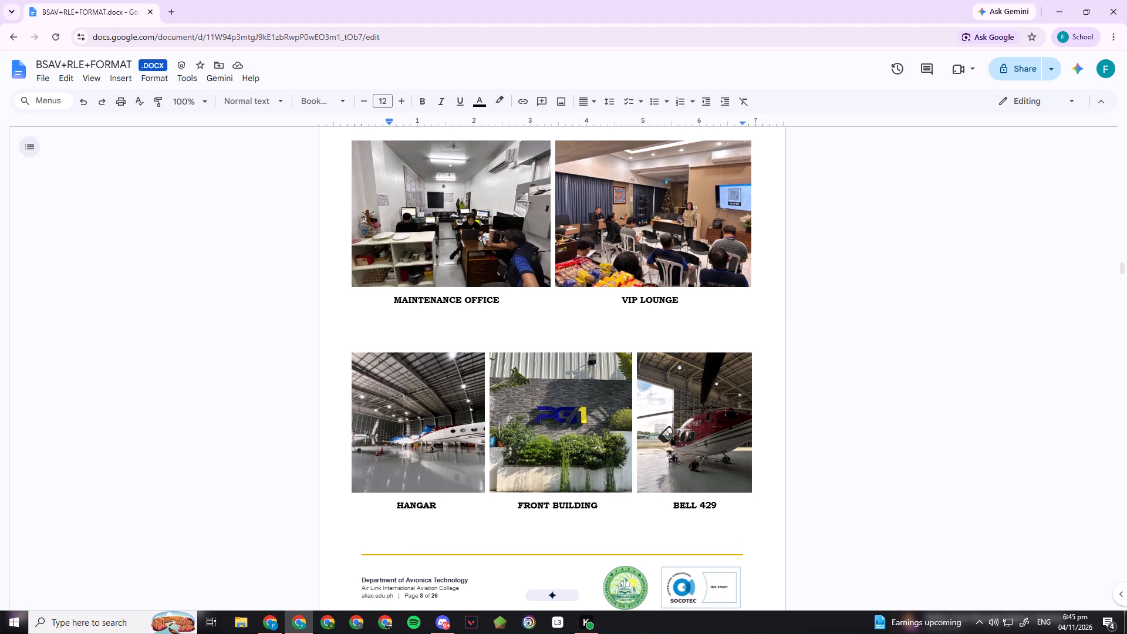
{"action": "scroll", "coordinate": [738, 302], "scroll_direction": "down", "scroll_amount": 11}
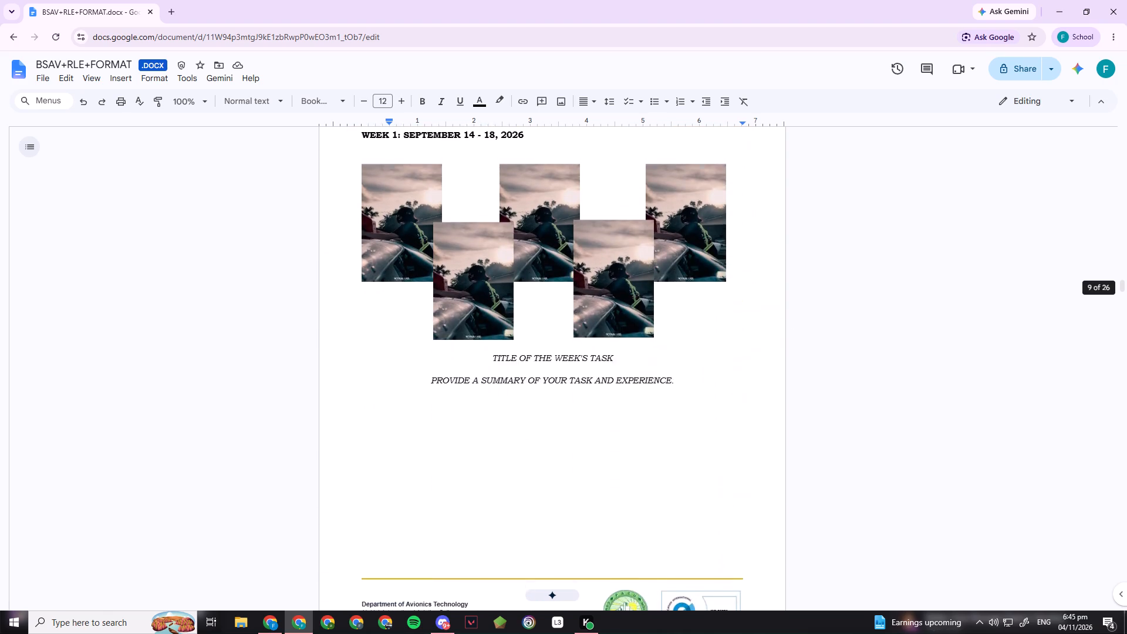
Examine the WEEK 1: SEPTEMBER 14 - 18, 2026 periodic report page, including its photo collage, task title and summary placeholders.
{"action": "scroll", "coordinate": [720, 286], "scroll_direction": "down", "scroll_amount": 1}
{"action": "scroll", "coordinate": [720, 286], "scroll_direction": "up", "scroll_amount": 5}
{"action": "scroll", "coordinate": [723, 274], "scroll_direction": "down", "scroll_amount": 3}
{"action": "scroll", "coordinate": [723, 274], "scroll_direction": "up", "scroll_amount": 1}
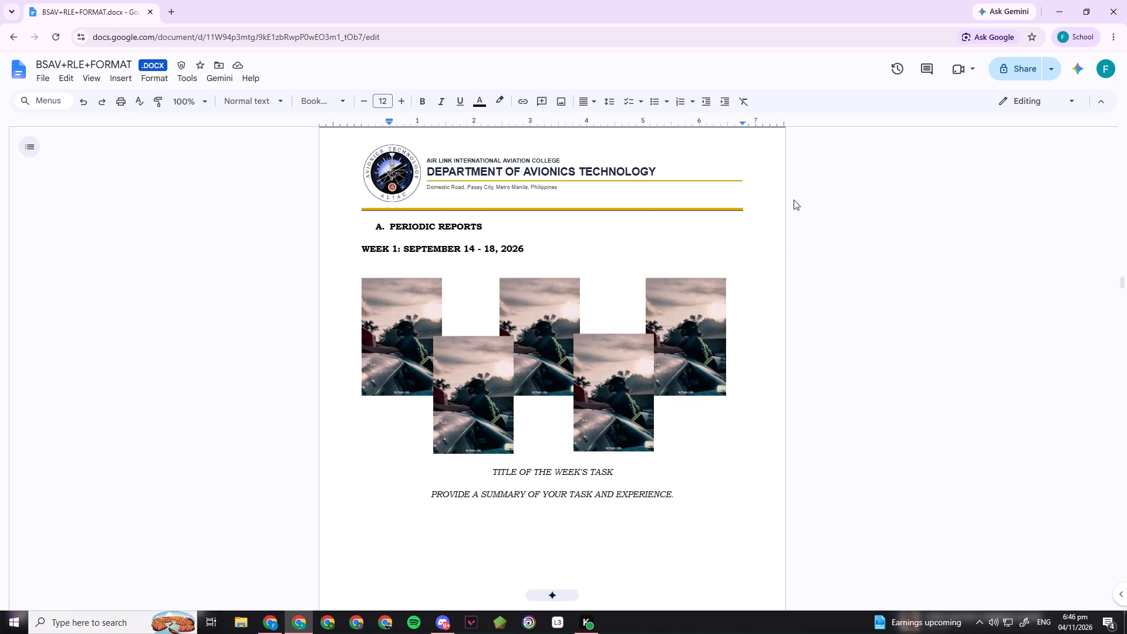
{"action": "scroll", "coordinate": [527, 261], "scroll_direction": "down", "scroll_amount": 1}
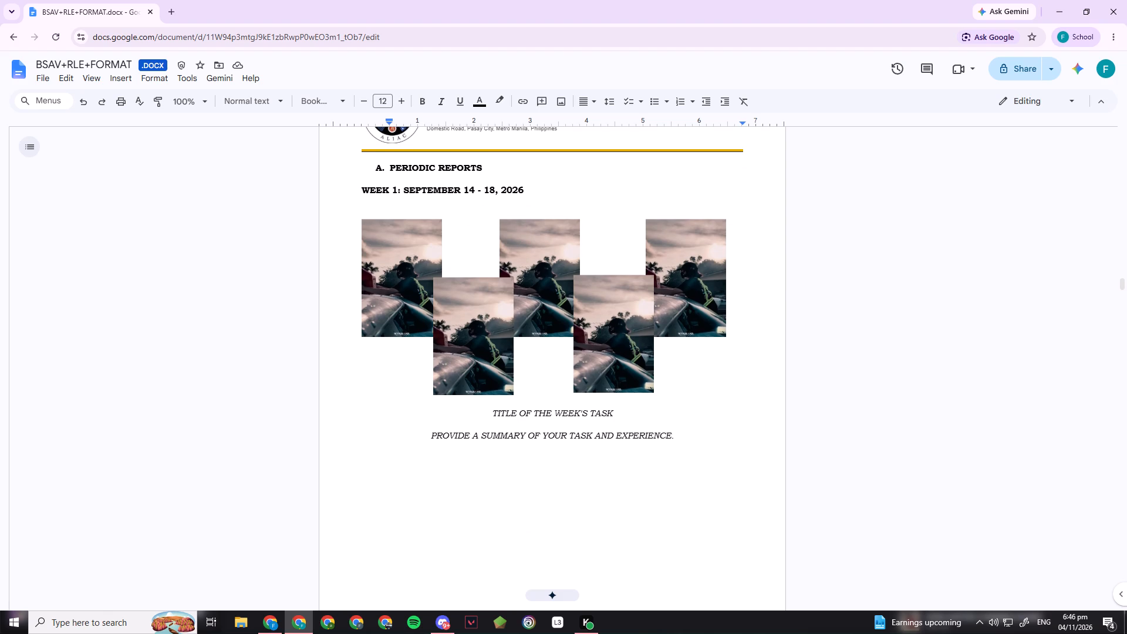
{"action": "scroll", "coordinate": [573, 201], "scroll_direction": "down", "scroll_amount": 2}
{"action": "scroll", "coordinate": [527, 255], "scroll_direction": "up", "scroll_amount": 3}
{"action": "scroll", "coordinate": [527, 255], "scroll_direction": "down", "scroll_amount": 1}
{"action": "scroll", "coordinate": [527, 255], "scroll_direction": "up", "scroll_amount": 3}
Select the first photo in the Week 1 collage under PERIODIC REPORTS.
{"action": "left_click", "coordinate": [410, 430]}
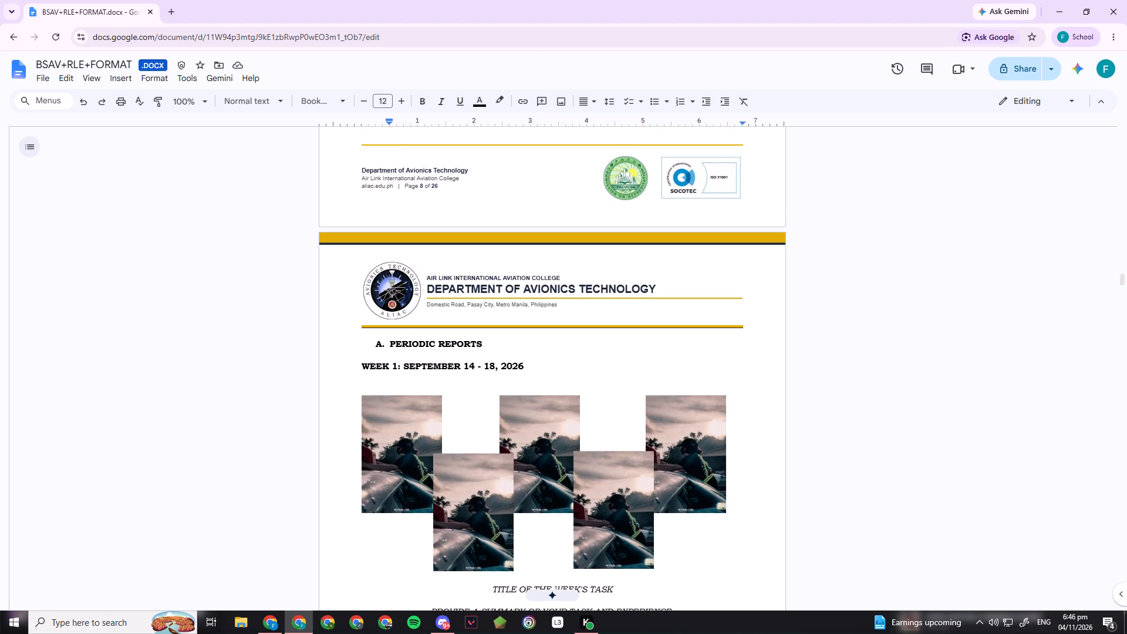
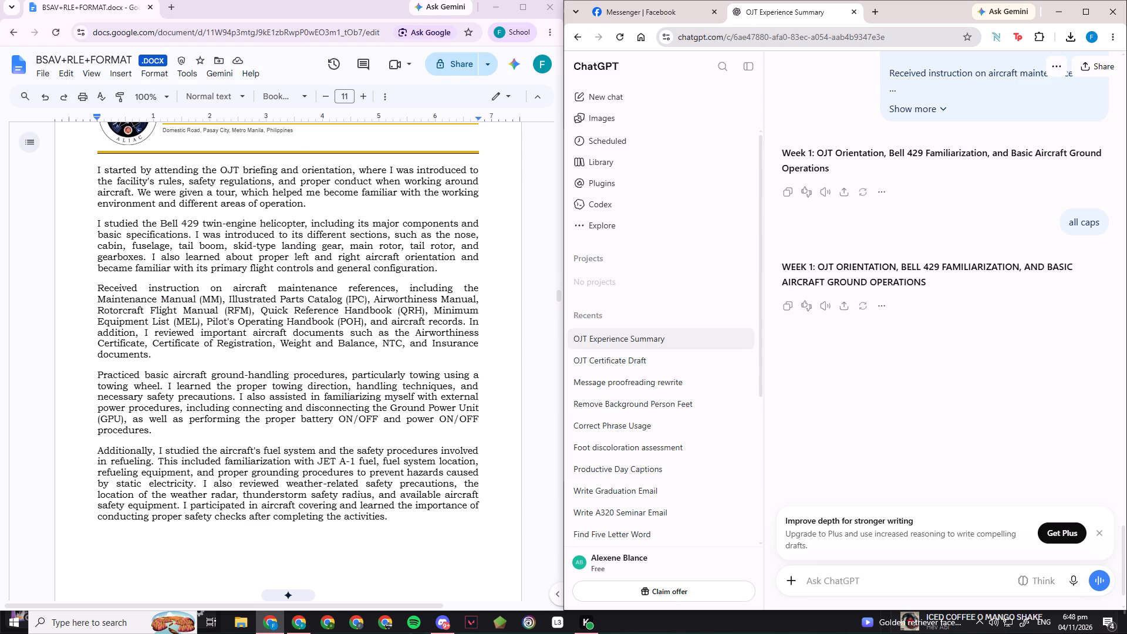
{"action": "scroll", "coordinate": [321, 339], "scroll_direction": "up", "scroll_amount": 2}
{"action": "scroll", "coordinate": [321, 339], "scroll_direction": "down", "scroll_amount": 1}
{"action": "scroll", "coordinate": [321, 339], "scroll_direction": "up", "scroll_amount": 3}
{"action": "scroll", "coordinate": [320, 339], "scroll_direction": "down", "scroll_amount": 1}
{"action": "scroll", "coordinate": [320, 339], "scroll_direction": "up", "scroll_amount": 2}
{"action": "scroll", "coordinate": [324, 341], "scroll_direction": "down", "scroll_amount": 1}
{"action": "scroll", "coordinate": [324, 341], "scroll_direction": "up", "scroll_amount": 3}
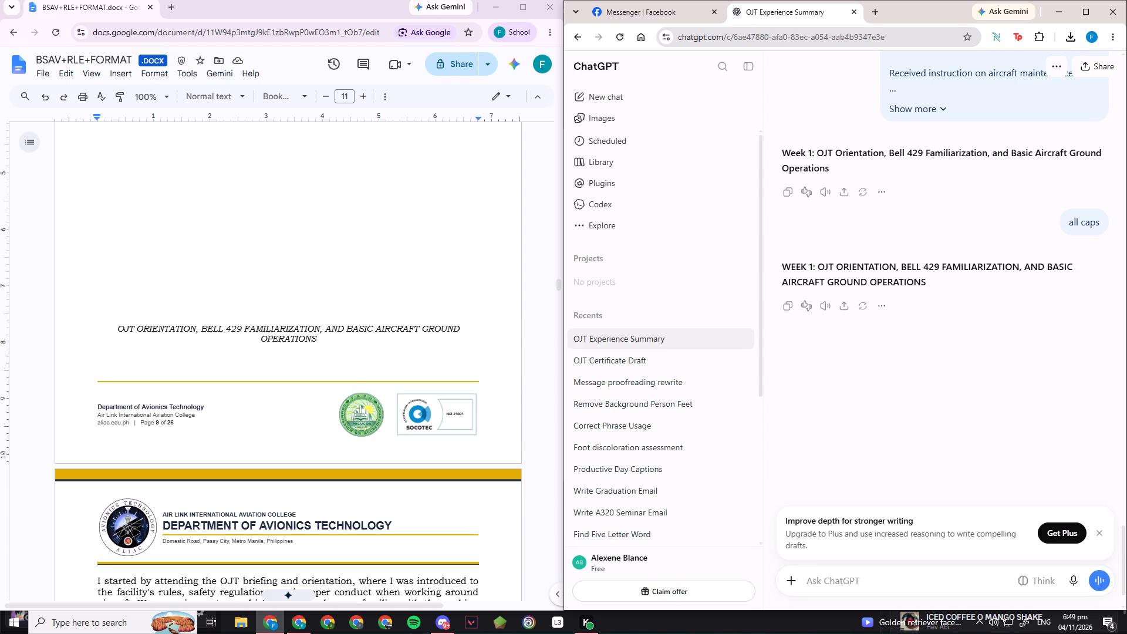
{"action": "scroll", "coordinate": [352, 362], "scroll_direction": "down", "scroll_amount": 1}
{"action": "scroll", "coordinate": [352, 362], "scroll_direction": "up", "scroll_amount": 1}
{"action": "scroll", "coordinate": [352, 362], "scroll_direction": "down", "scroll_amount": 1}
{"action": "scroll", "coordinate": [352, 362], "scroll_direction": "up", "scroll_amount": 2}
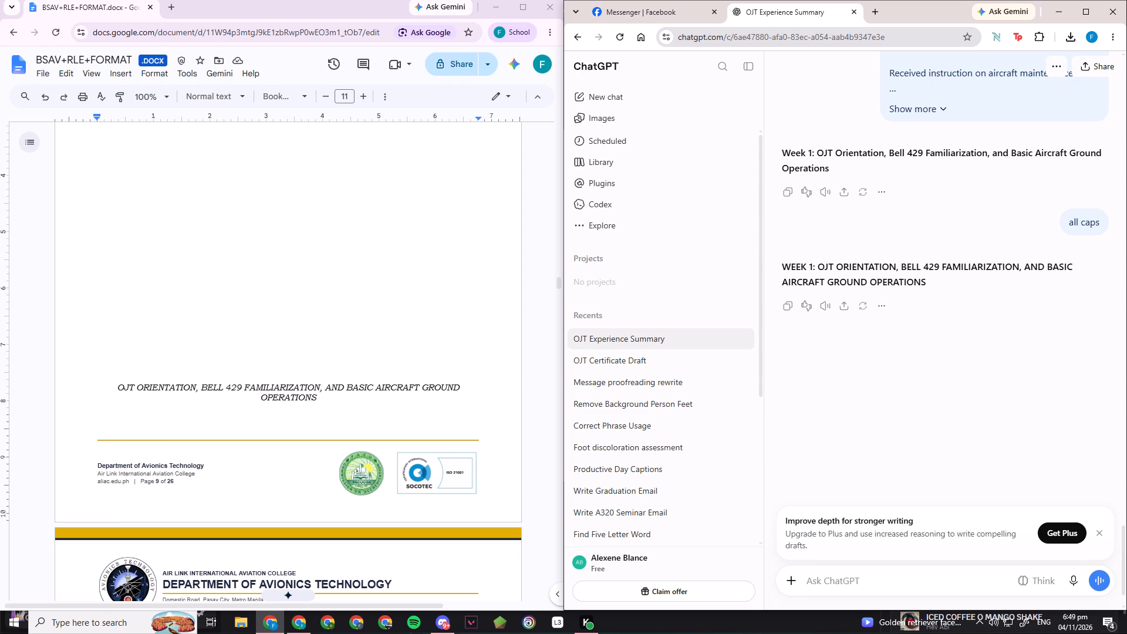
{"action": "scroll", "coordinate": [356, 395], "scroll_direction": "down", "scroll_amount": 1}
{"action": "scroll", "coordinate": [356, 395], "scroll_direction": "up", "scroll_amount": 2}
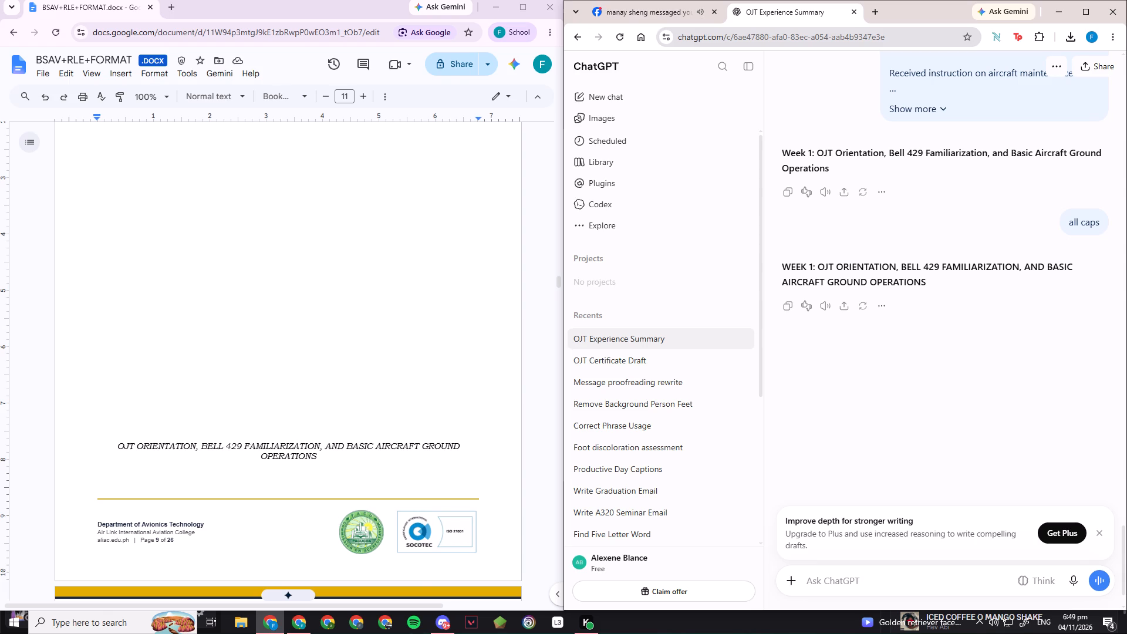
{"action": "scroll", "coordinate": [360, 399], "scroll_direction": "up", "scroll_amount": 8}
{"action": "scroll", "coordinate": [325, 430], "scroll_direction": "down", "scroll_amount": 1}
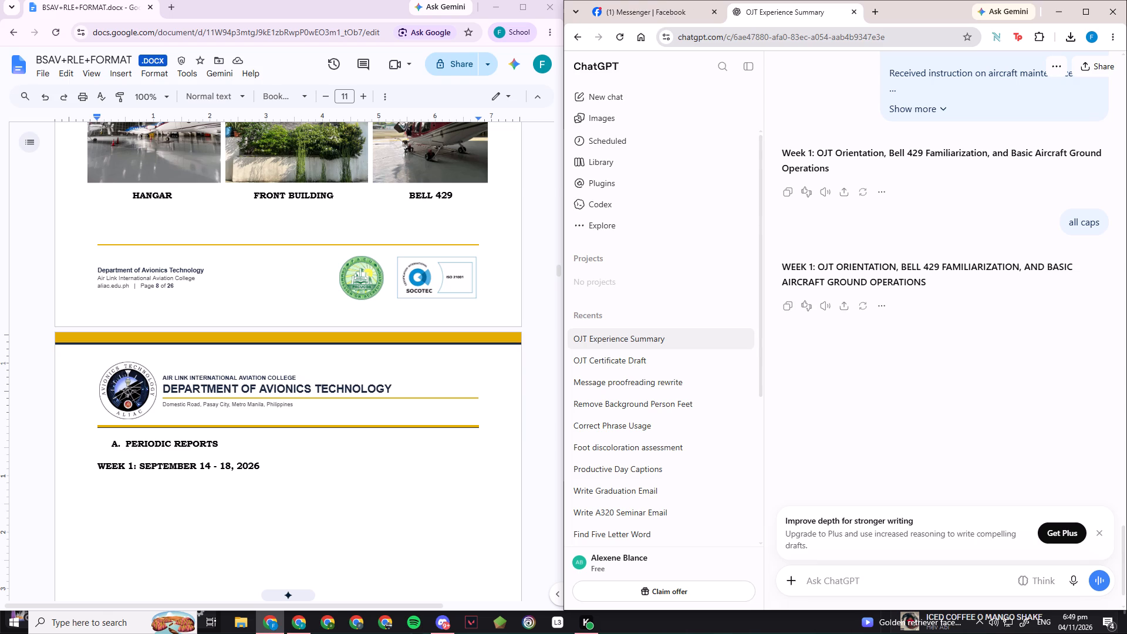
{"action": "scroll", "coordinate": [284, 453], "scroll_direction": "down", "scroll_amount": 8}
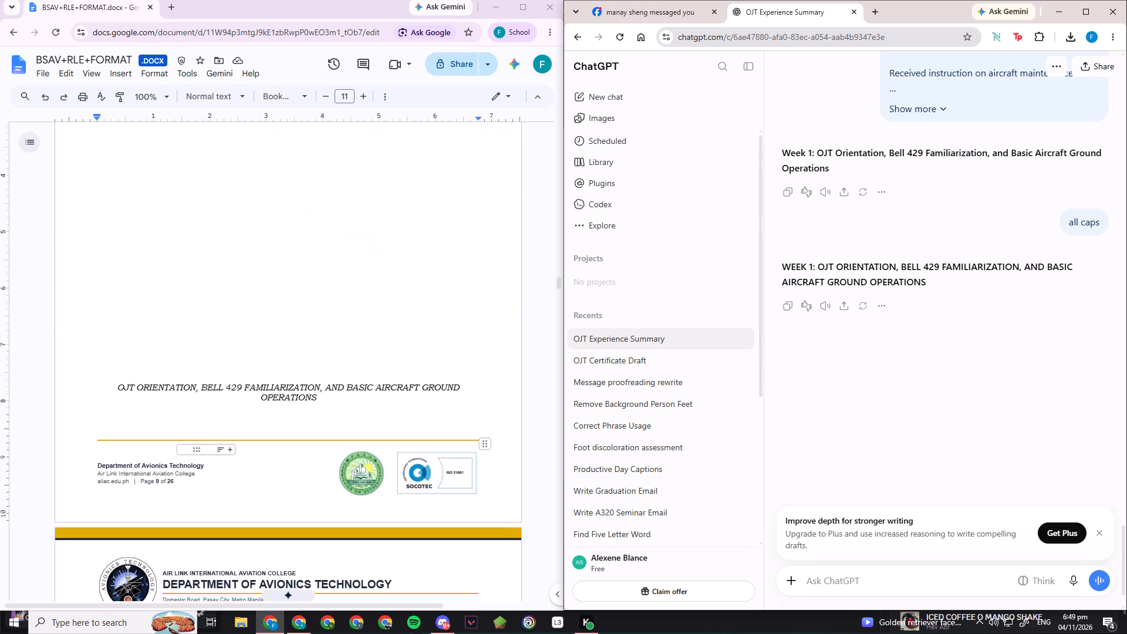
{"action": "scroll", "coordinate": [281, 436], "scroll_direction": "down", "scroll_amount": 7}
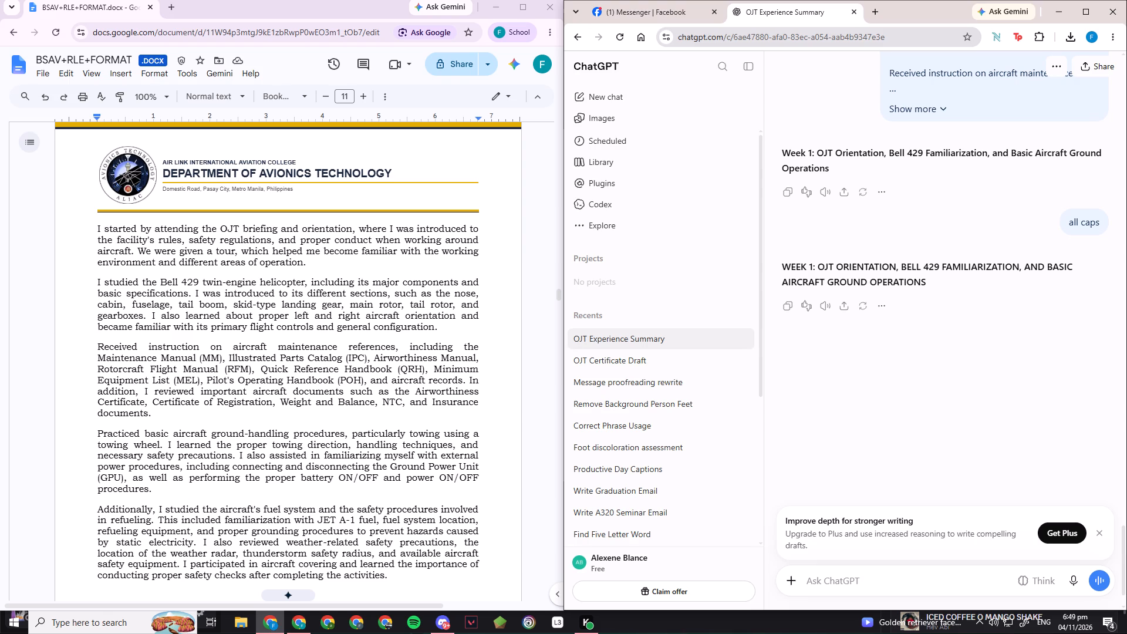
{"action": "scroll", "coordinate": [316, 387], "scroll_direction": "up", "scroll_amount": 2}
{"action": "scroll", "coordinate": [316, 388], "scroll_direction": "down", "scroll_amount": 1}
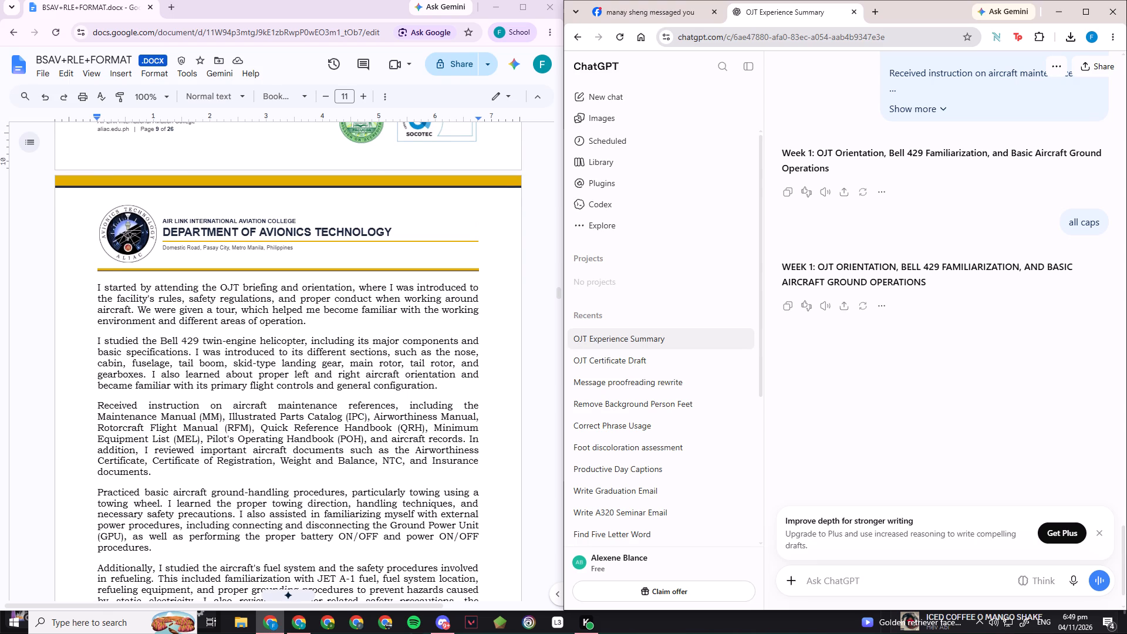
{"action": "scroll", "coordinate": [292, 353], "scroll_direction": "down", "scroll_amount": 5}
{"action": "scroll", "coordinate": [300, 373], "scroll_direction": "up", "scroll_amount": 5}
{"action": "scroll", "coordinate": [301, 373], "scroll_direction": "down", "scroll_amount": 1}
{"action": "scroll", "coordinate": [301, 373], "scroll_direction": "up", "scroll_amount": 3}
{"action": "scroll", "coordinate": [303, 374], "scroll_direction": "down", "scroll_amount": 1}
{"action": "scroll", "coordinate": [303, 374], "scroll_direction": "up", "scroll_amount": 3}
{"action": "scroll", "coordinate": [305, 374], "scroll_direction": "down", "scroll_amount": 1}
{"action": "scroll", "coordinate": [305, 374], "scroll_direction": "up", "scroll_amount": 7}
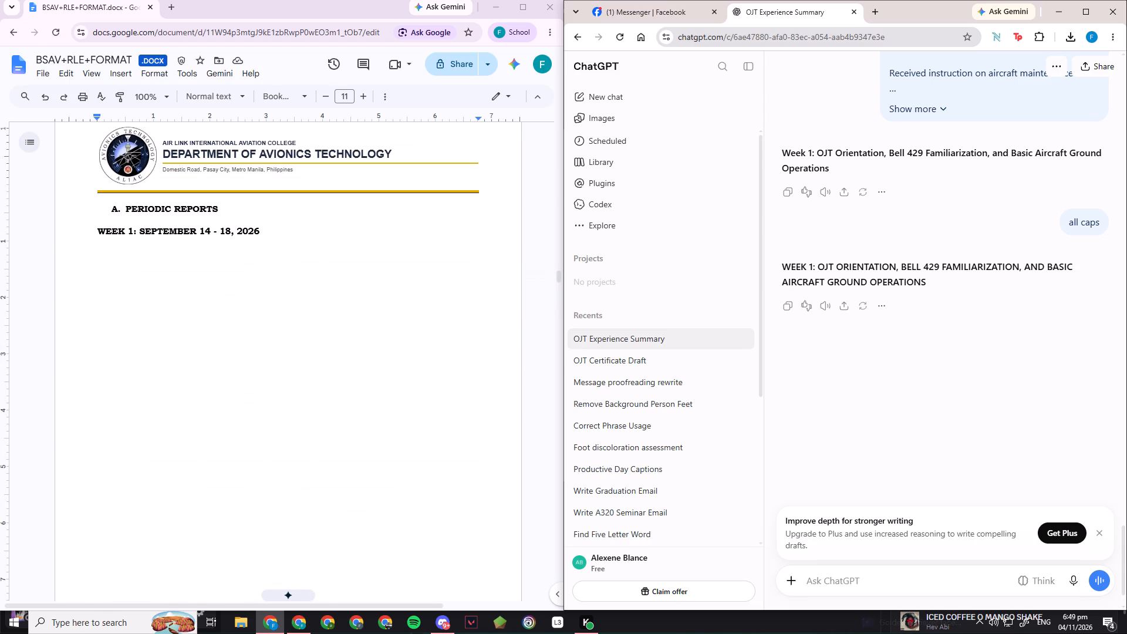
Examine the Week 2 page with its placeholder photos, task title and summary lines.
{"action": "scroll", "coordinate": [258, 332], "scroll_direction": "down", "scroll_amount": 14}
{"action": "scroll", "coordinate": [279, 337], "scroll_direction": "up", "scroll_amount": 1}
{"action": "scroll", "coordinate": [279, 337], "scroll_direction": "down", "scroll_amount": 2}
{"action": "scroll", "coordinate": [279, 338], "scroll_direction": "up", "scroll_amount": 1}
{"action": "scroll", "coordinate": [279, 338], "scroll_direction": "down", "scroll_amount": 6}
{"action": "scroll", "coordinate": [277, 340], "scroll_direction": "up", "scroll_amount": 1}
{"action": "scroll", "coordinate": [277, 340], "scroll_direction": "down", "scroll_amount": 5}
{"action": "left_click", "coordinate": [347, 346]}
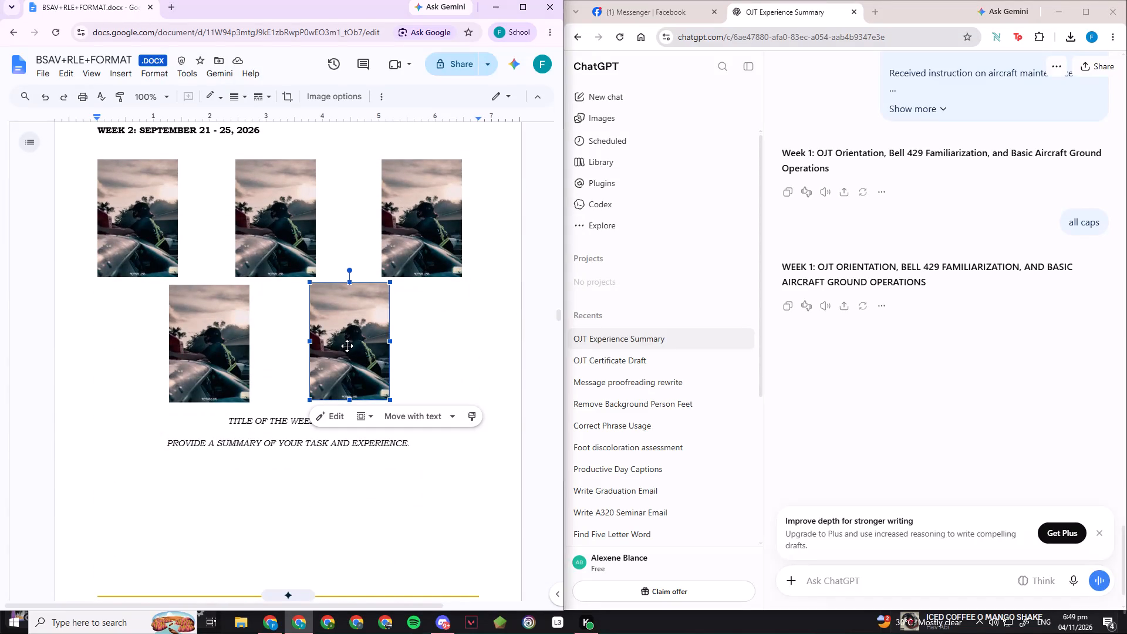
{"action": "left_click", "coordinate": [432, 360]}
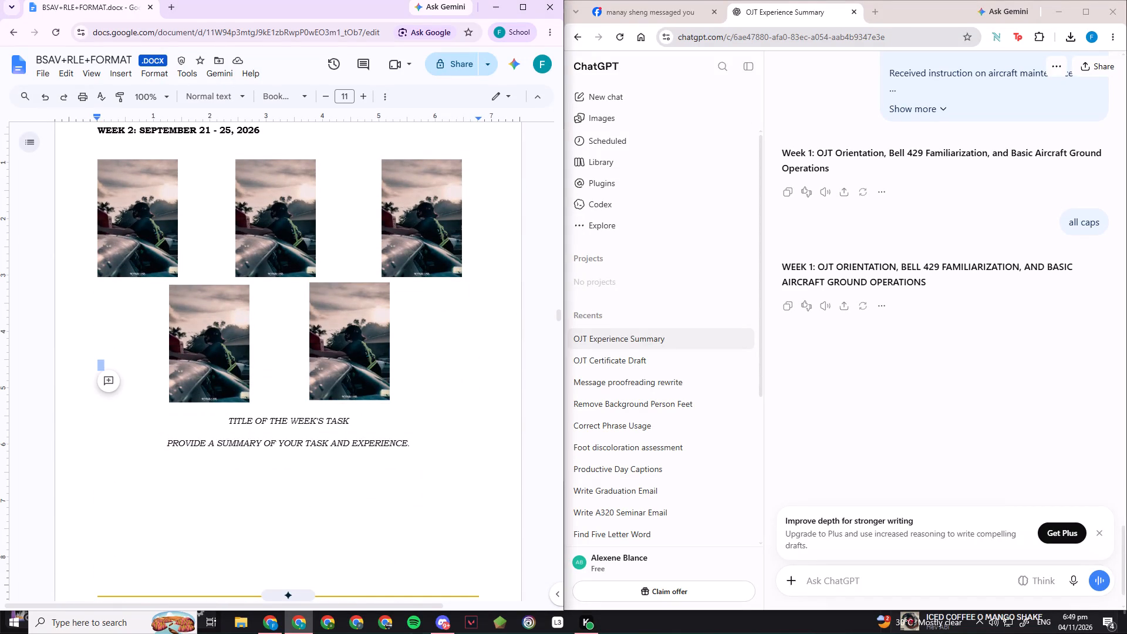
{"action": "left_click", "coordinate": [427, 359]}
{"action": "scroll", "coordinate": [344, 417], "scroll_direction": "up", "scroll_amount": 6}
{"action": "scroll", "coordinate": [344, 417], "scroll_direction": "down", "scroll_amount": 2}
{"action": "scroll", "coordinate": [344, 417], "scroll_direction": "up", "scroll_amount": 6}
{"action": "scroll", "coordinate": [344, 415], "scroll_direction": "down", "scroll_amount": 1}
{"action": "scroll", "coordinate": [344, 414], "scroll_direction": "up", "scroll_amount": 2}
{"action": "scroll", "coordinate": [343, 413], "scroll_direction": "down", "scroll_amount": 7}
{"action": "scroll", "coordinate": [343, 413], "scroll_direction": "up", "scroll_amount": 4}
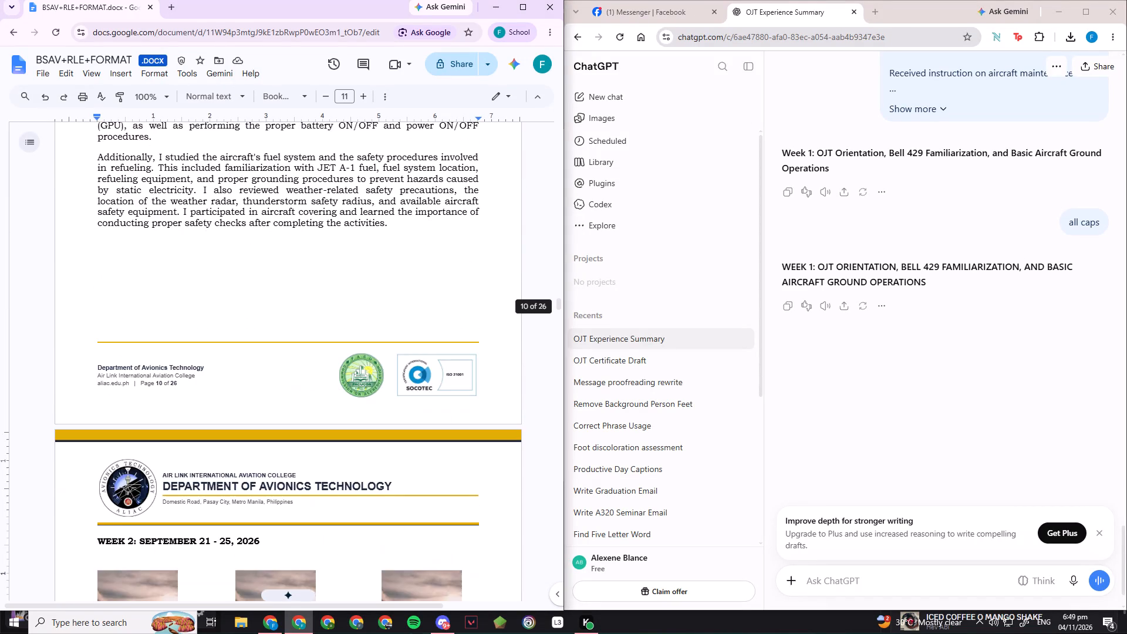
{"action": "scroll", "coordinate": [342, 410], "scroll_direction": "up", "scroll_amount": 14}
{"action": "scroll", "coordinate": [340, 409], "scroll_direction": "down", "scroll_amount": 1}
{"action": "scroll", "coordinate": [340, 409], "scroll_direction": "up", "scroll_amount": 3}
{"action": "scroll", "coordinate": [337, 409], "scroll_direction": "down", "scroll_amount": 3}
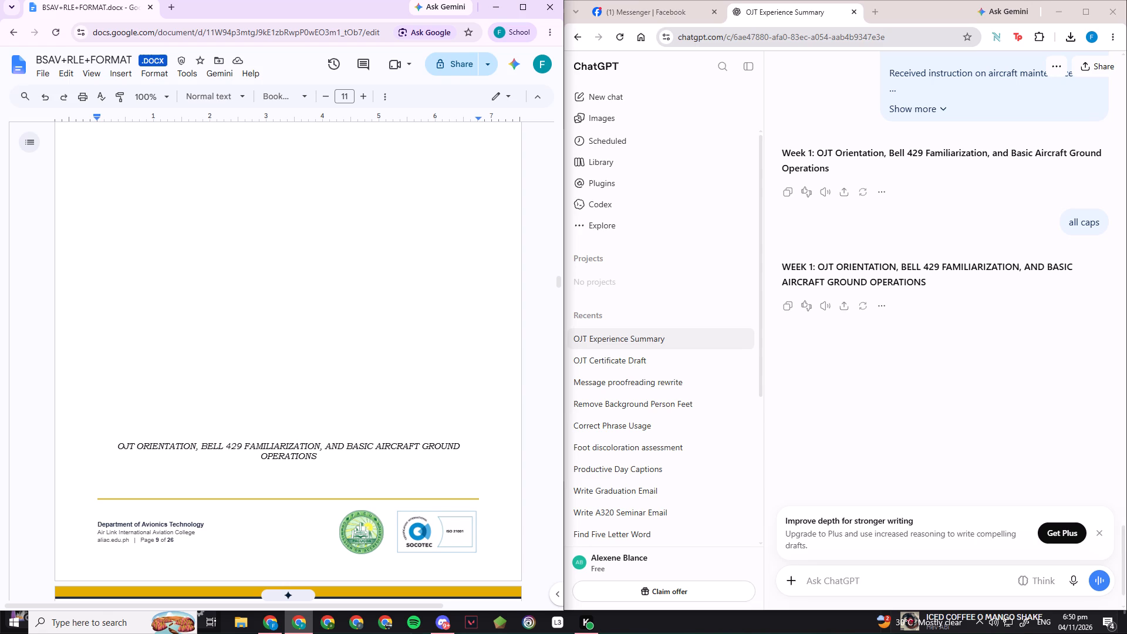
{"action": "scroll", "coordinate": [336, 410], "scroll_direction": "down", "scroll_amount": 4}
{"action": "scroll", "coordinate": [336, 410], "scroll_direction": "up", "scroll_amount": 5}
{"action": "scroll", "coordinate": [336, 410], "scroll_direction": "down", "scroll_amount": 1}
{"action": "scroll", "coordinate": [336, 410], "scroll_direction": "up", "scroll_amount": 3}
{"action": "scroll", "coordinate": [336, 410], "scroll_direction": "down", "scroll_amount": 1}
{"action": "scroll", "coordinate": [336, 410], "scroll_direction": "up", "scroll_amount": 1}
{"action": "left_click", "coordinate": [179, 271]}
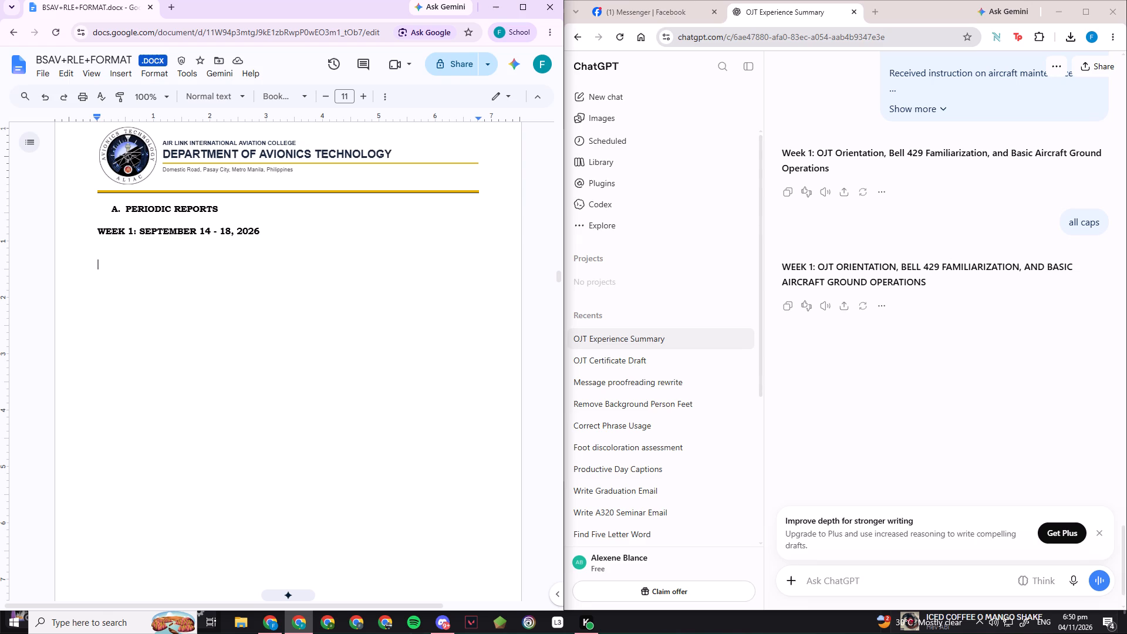
Look through the Week 1 narrative and the Week 2 photo page, on to the narrative on page 12.
{"action": "scroll", "coordinate": [237, 264], "scroll_direction": "down", "scroll_amount": 3}
{"action": "scroll", "coordinate": [237, 264], "scroll_direction": "up", "scroll_amount": 1}
{"action": "scroll", "coordinate": [237, 265], "scroll_direction": "down", "scroll_amount": 10}
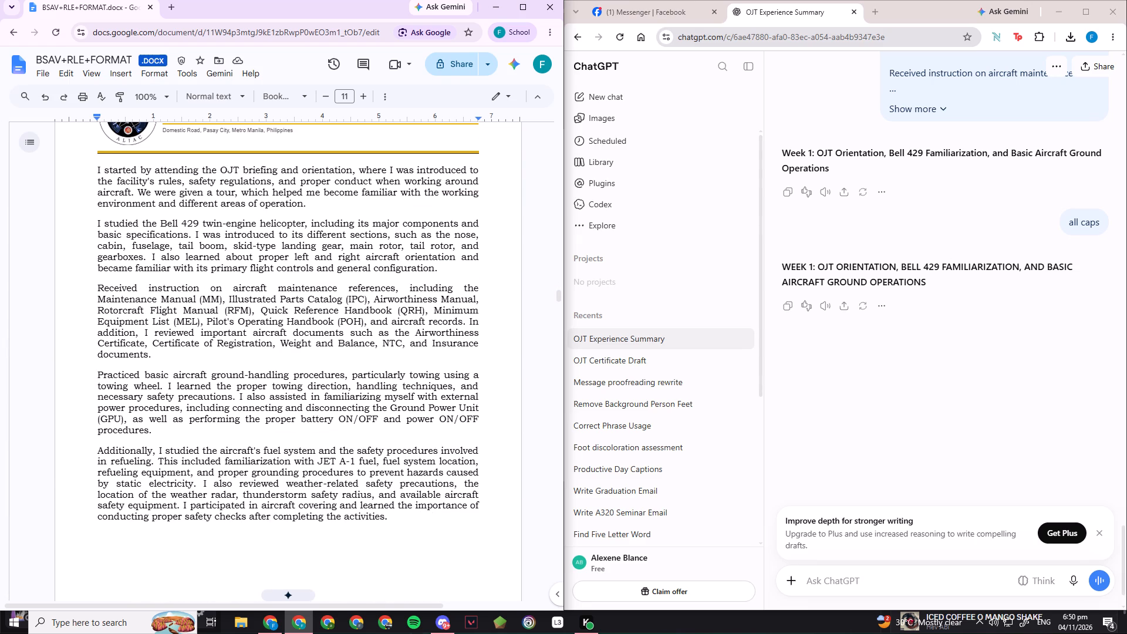
{"action": "scroll", "coordinate": [350, 417], "scroll_direction": "down", "scroll_amount": 5}
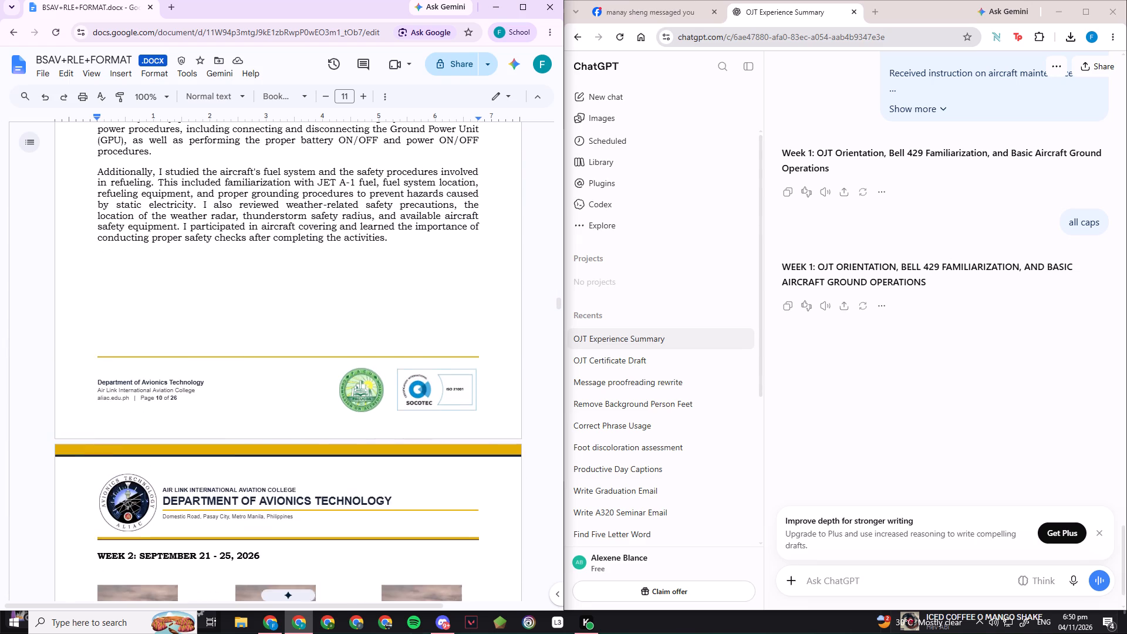
{"action": "scroll", "coordinate": [349, 414], "scroll_direction": "down", "scroll_amount": 14}
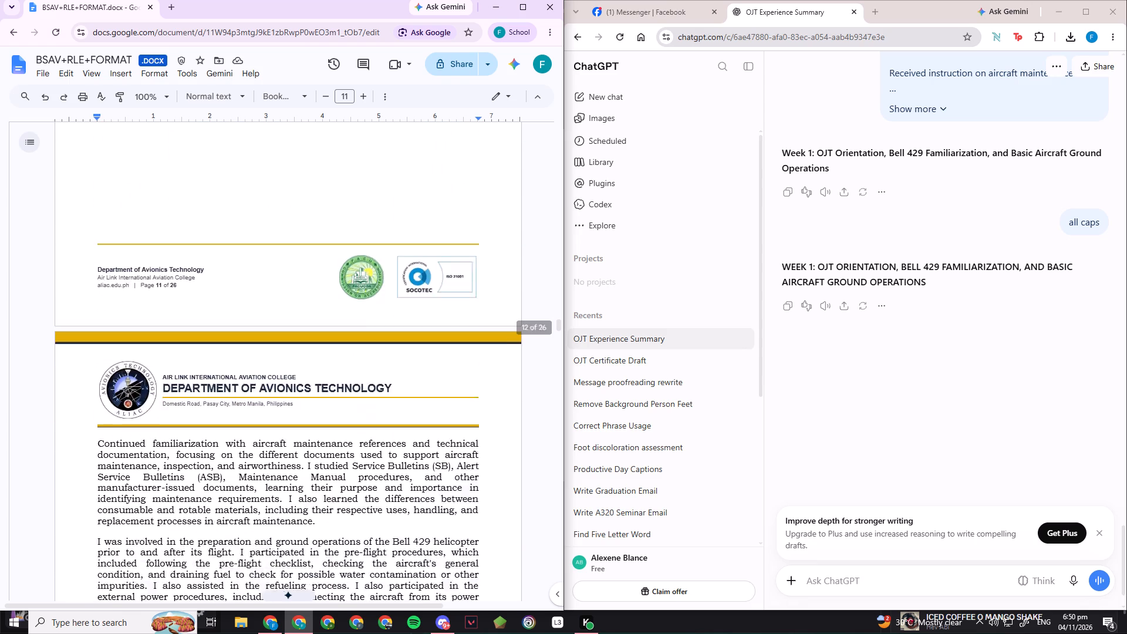
{"action": "scroll", "coordinate": [349, 414], "scroll_direction": "down", "scroll_amount": 2}
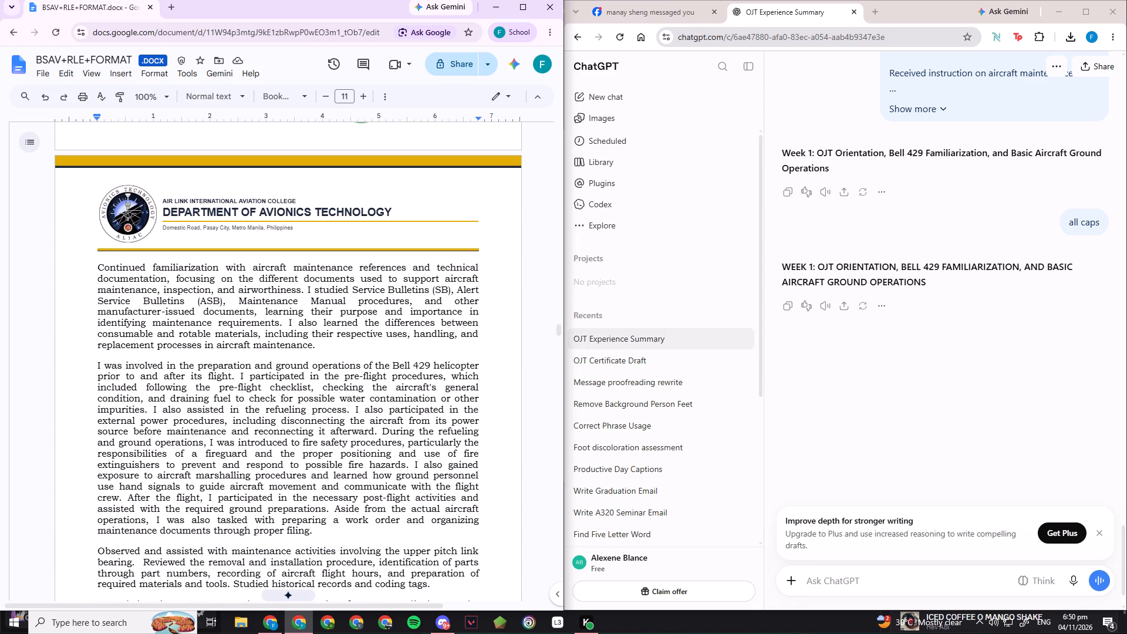
Compare the Week 2 title and summary placeholder lines on page 11 with the narrative on page 12.
{"action": "scroll", "coordinate": [337, 379], "scroll_direction": "up", "scroll_amount": 4}
{"action": "scroll", "coordinate": [337, 379], "scroll_direction": "down", "scroll_amount": 1}
{"action": "scroll", "coordinate": [337, 379], "scroll_direction": "up", "scroll_amount": 1}
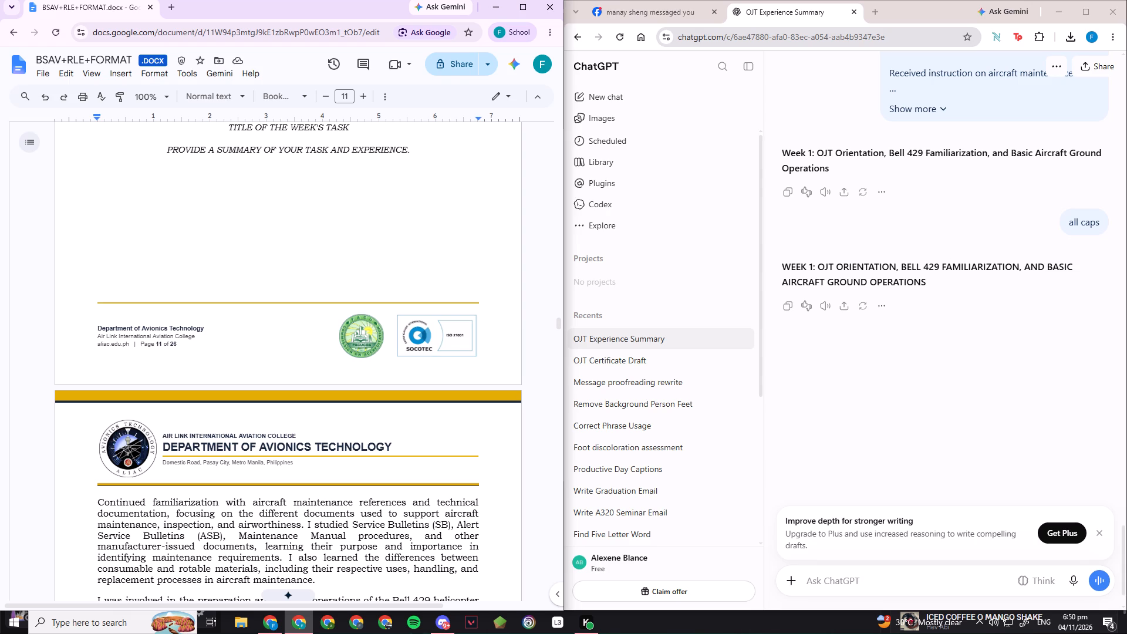
{"action": "scroll", "coordinate": [336, 379], "scroll_direction": "down", "scroll_amount": 2}
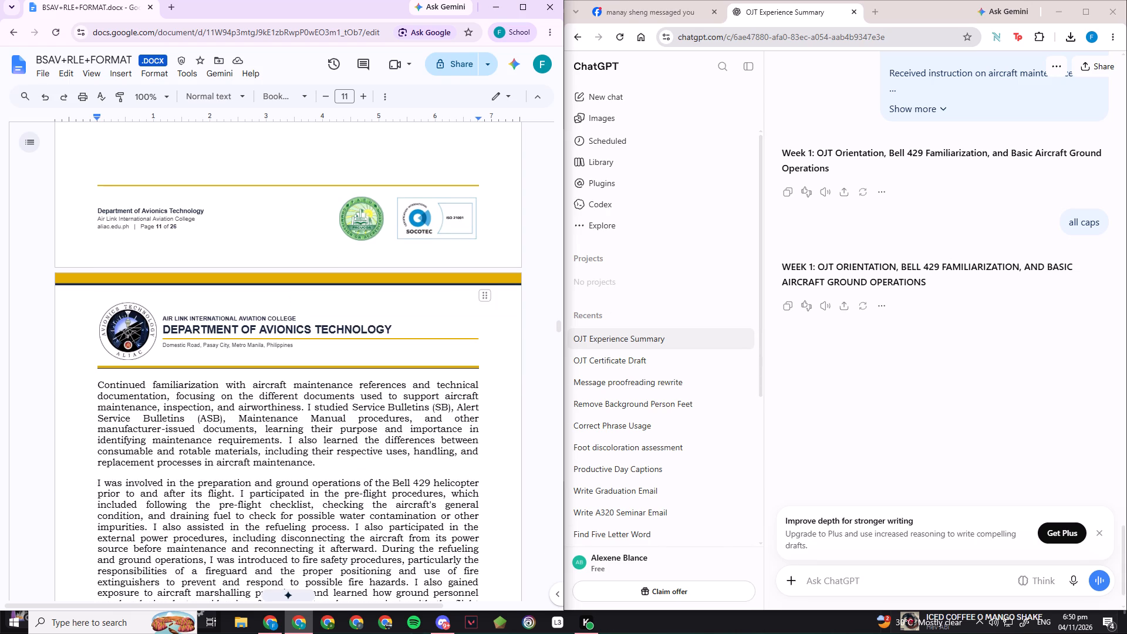
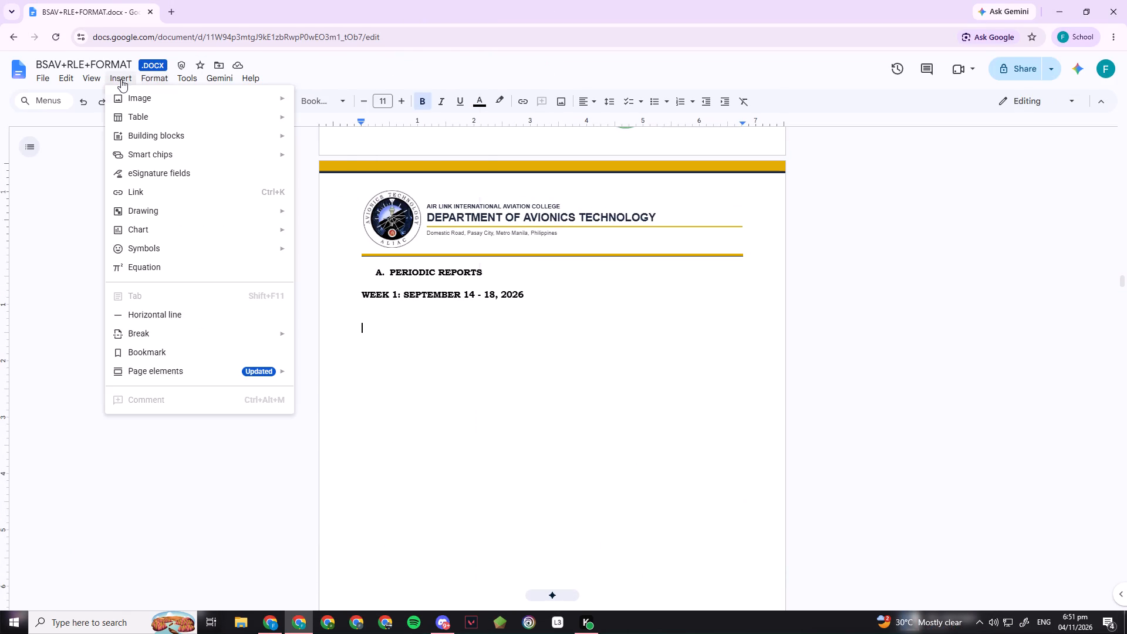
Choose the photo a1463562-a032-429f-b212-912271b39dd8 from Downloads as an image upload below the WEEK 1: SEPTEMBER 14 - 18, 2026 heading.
{"action": "left_click", "coordinate": [146, 94]}
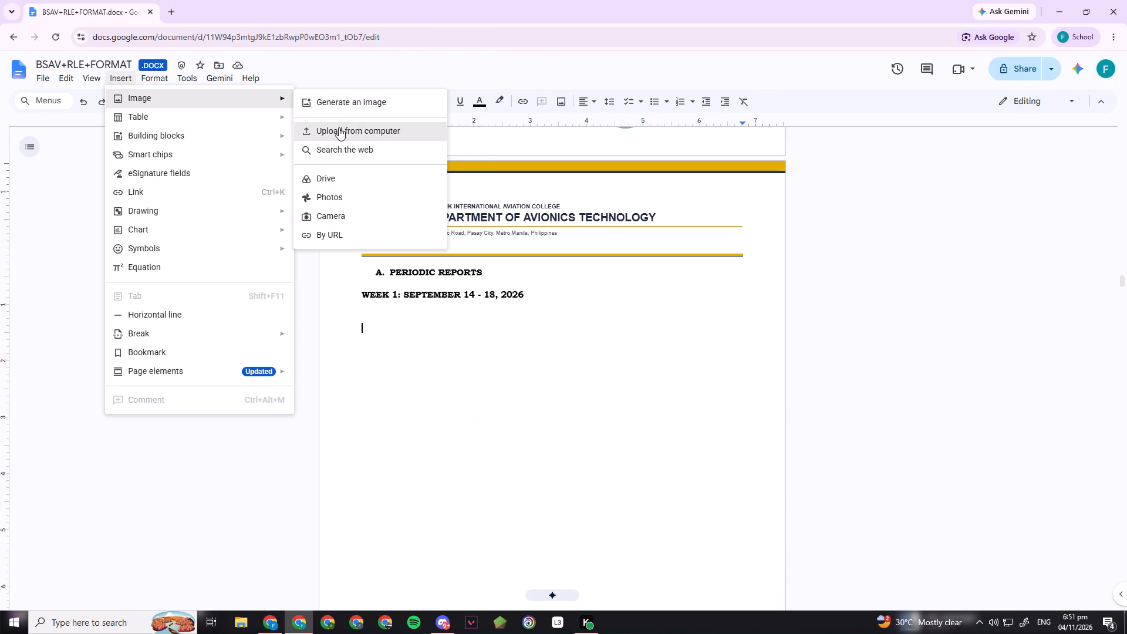
{"action": "left_click", "coordinate": [339, 127]}
{"action": "left_click", "coordinate": [118, 118]}
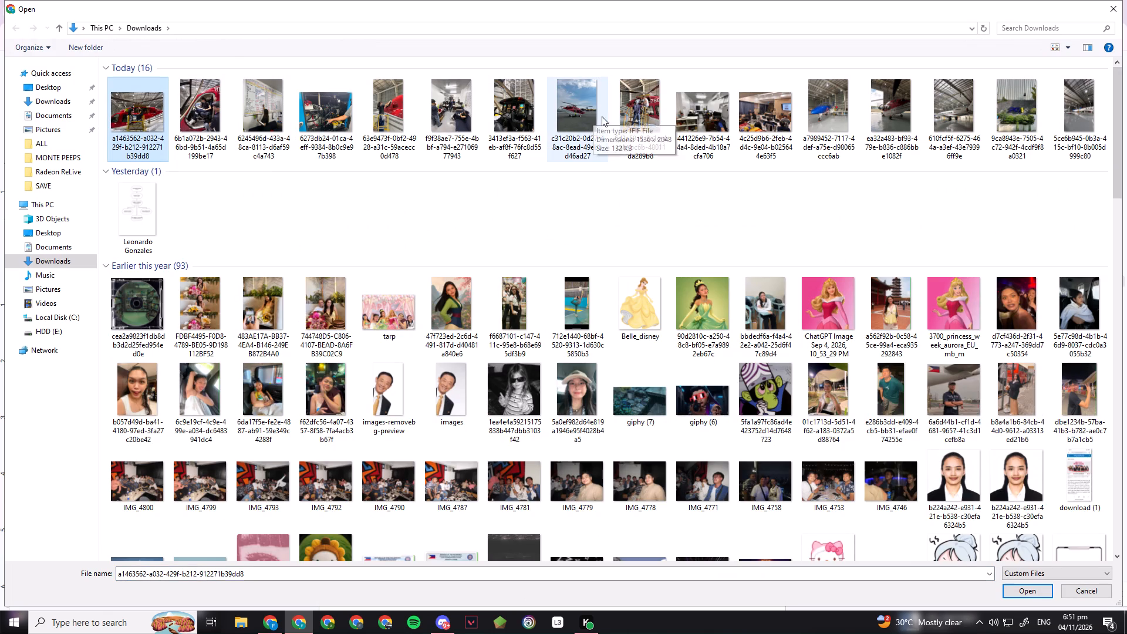
Insert the Downloads photo of the crew on yellow maintenance steps beside the red helicopter into the Week 1 photo area.
{"action": "left_click", "coordinate": [629, 117]}
{"action": "left_click", "coordinate": [1030, 589]}
Set the inserted helicopter maintenance photo's text wrapping to Wrap text.
{"action": "left_click", "coordinate": [539, 332]}
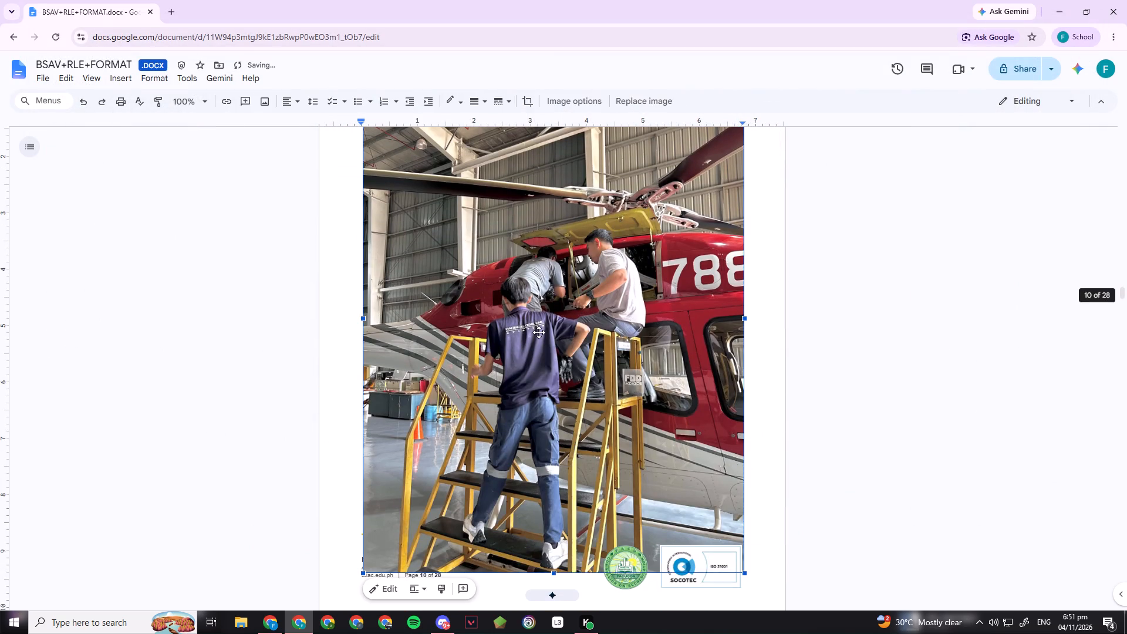
{"action": "right_click", "coordinate": [539, 332]}
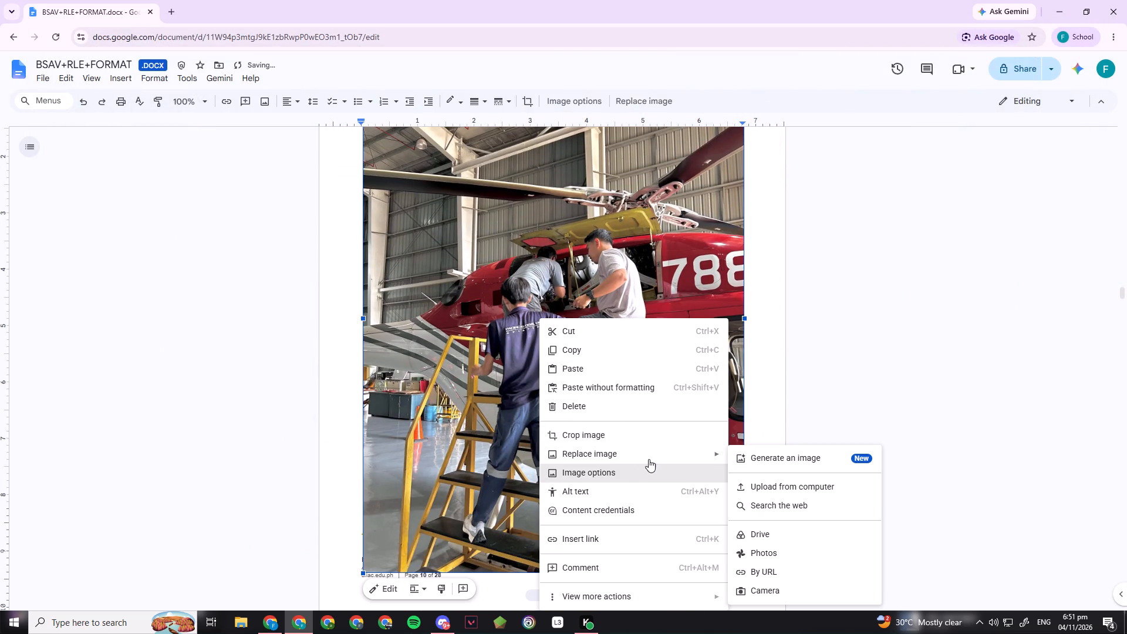
{"action": "left_click", "coordinate": [657, 466]}
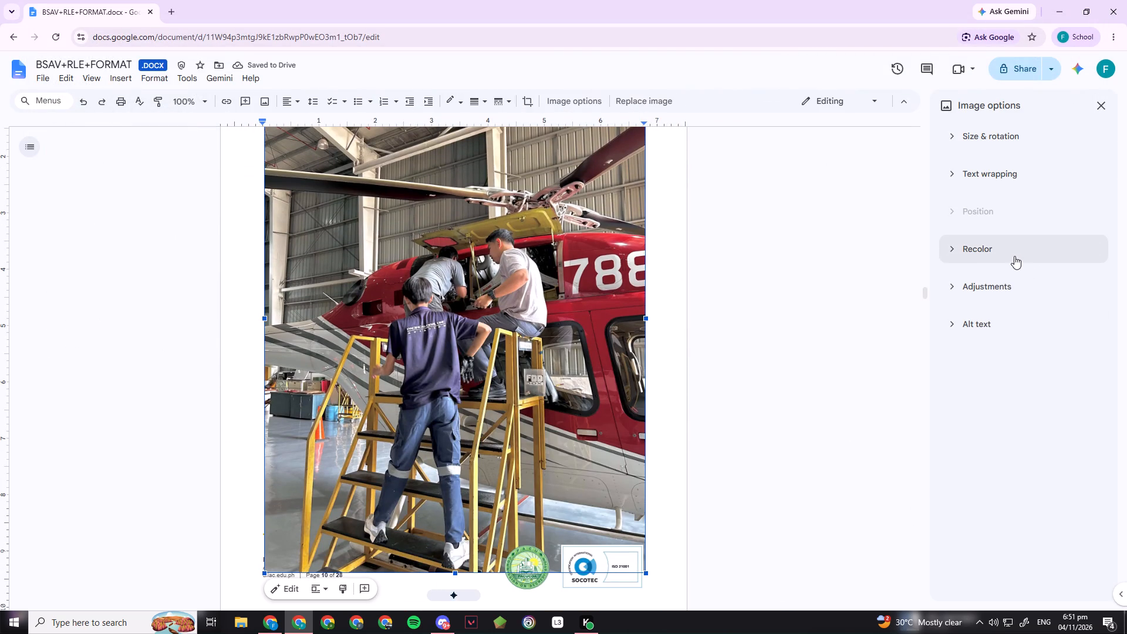
{"action": "left_click", "coordinate": [1019, 184]}
{"action": "left_click", "coordinate": [1025, 254]}
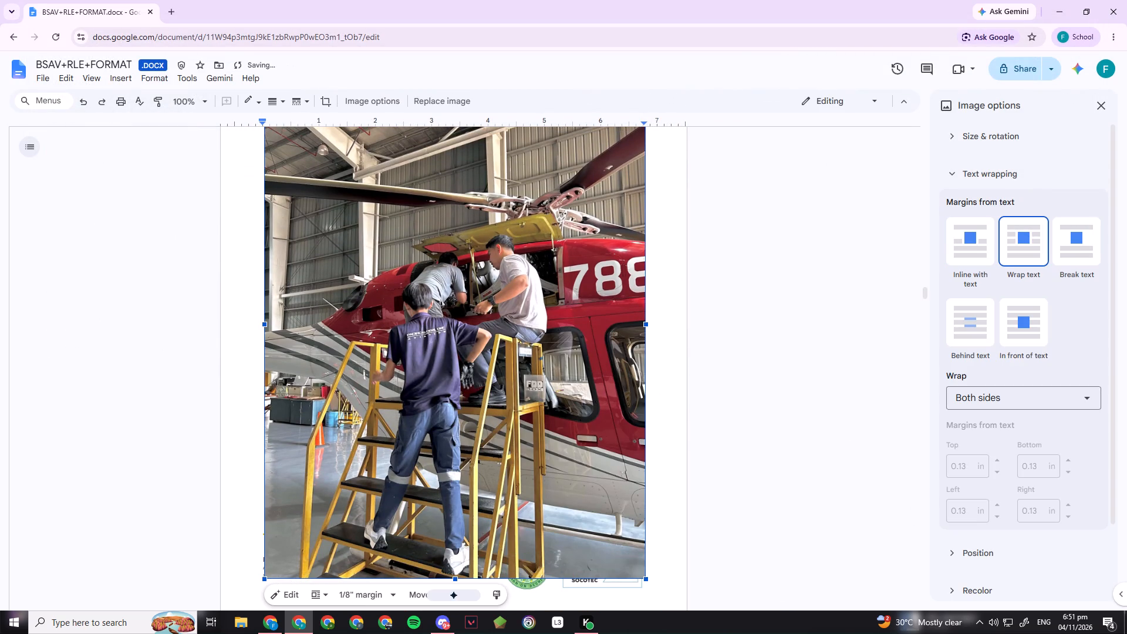
Shrink the helicopter maintenance photo proportionally to about half its width.
{"action": "left_click_drag", "start_coordinate": [644, 576], "coordinate": [443, 300]}
{"action": "scroll", "coordinate": [465, 297], "scroll_direction": "up", "scroll_amount": 1}
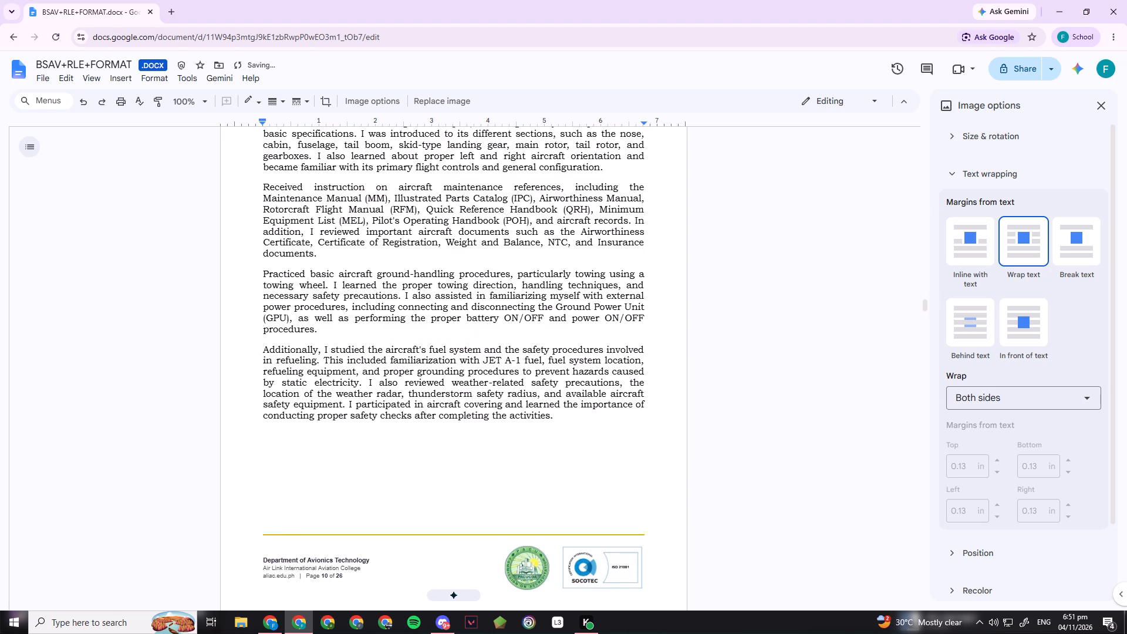
Shrink the Week 1 helicopter maintenance photo proportionally to about 1.8 inches wide, then deselect it.
{"action": "scroll", "coordinate": [465, 296], "scroll_direction": "up", "scroll_amount": 1}
{"action": "scroll", "coordinate": [465, 304], "scroll_direction": "down", "scroll_amount": 1}
{"action": "scroll", "coordinate": [467, 300], "scroll_direction": "up", "scroll_amount": 13}
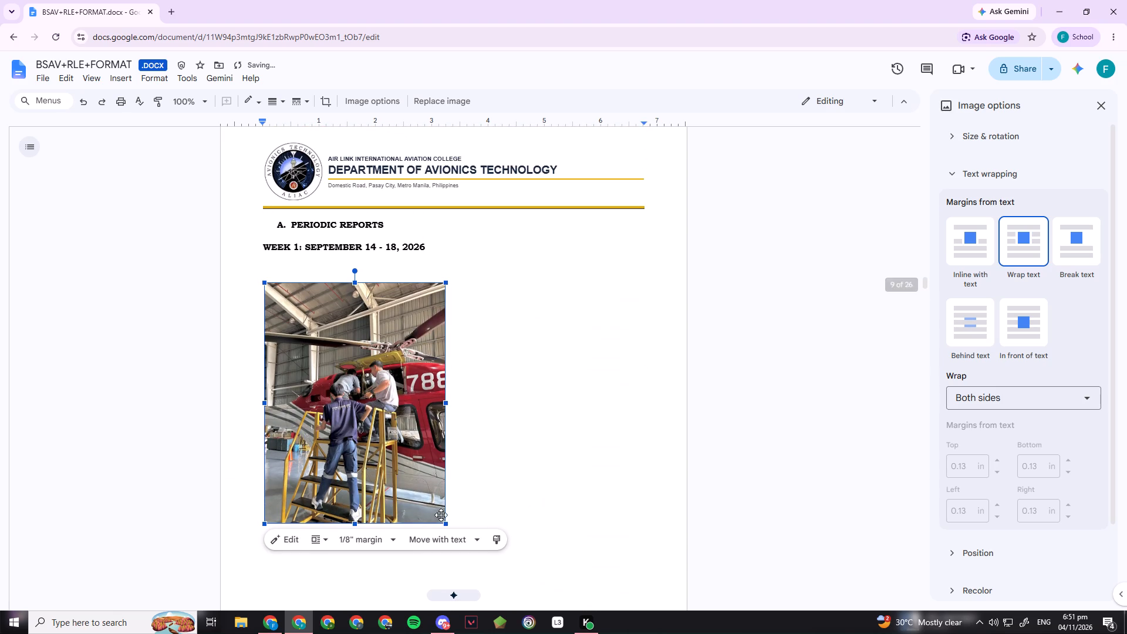
{"action": "left_click_drag", "start_coordinate": [447, 525], "coordinate": [352, 397]}
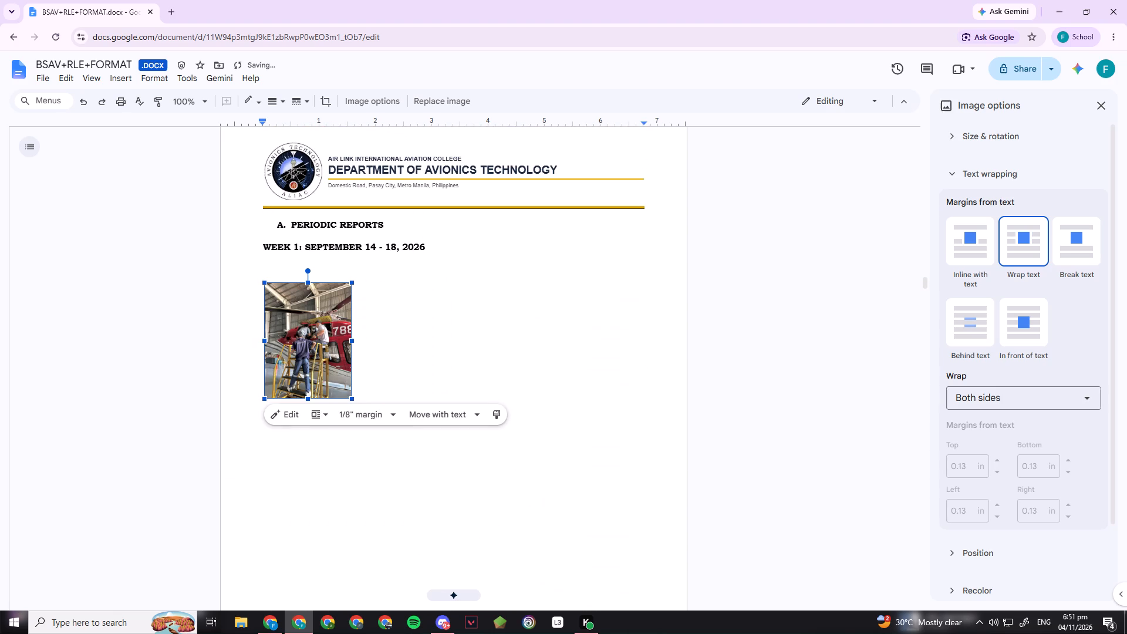
{"action": "left_click_drag", "start_coordinate": [350, 400], "coordinate": [366, 415]}
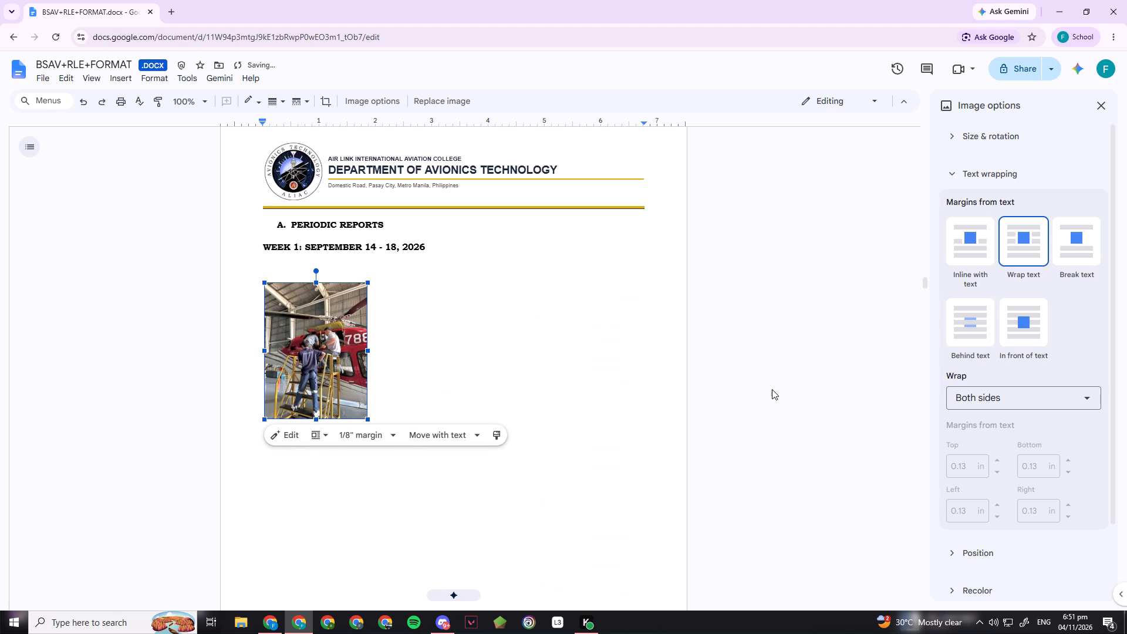
{"action": "left_click", "coordinate": [774, 389]}
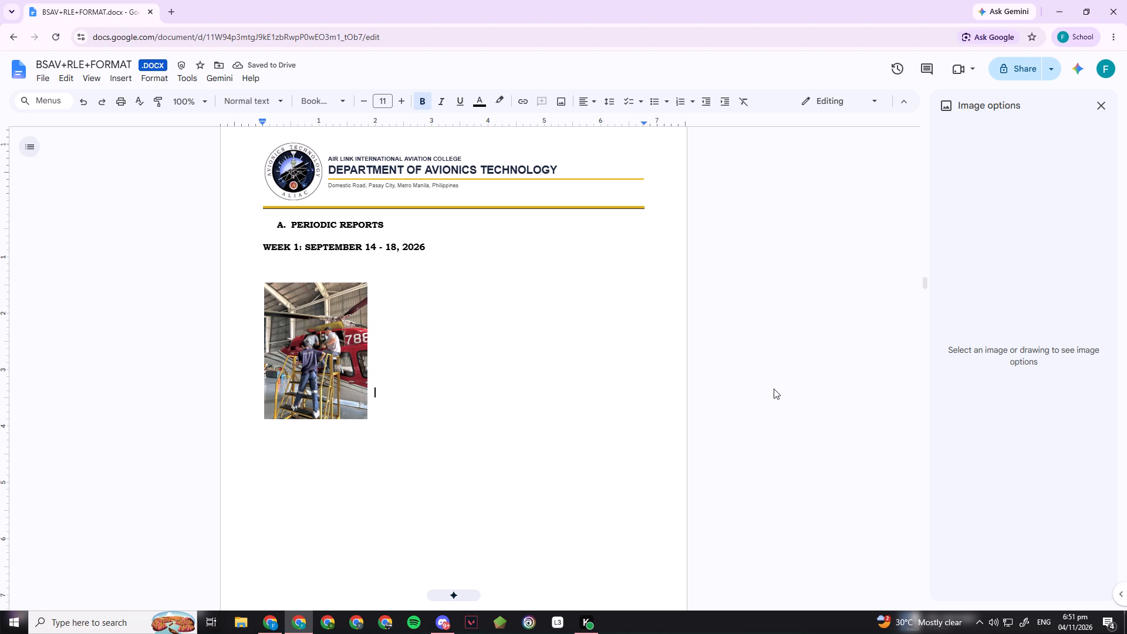
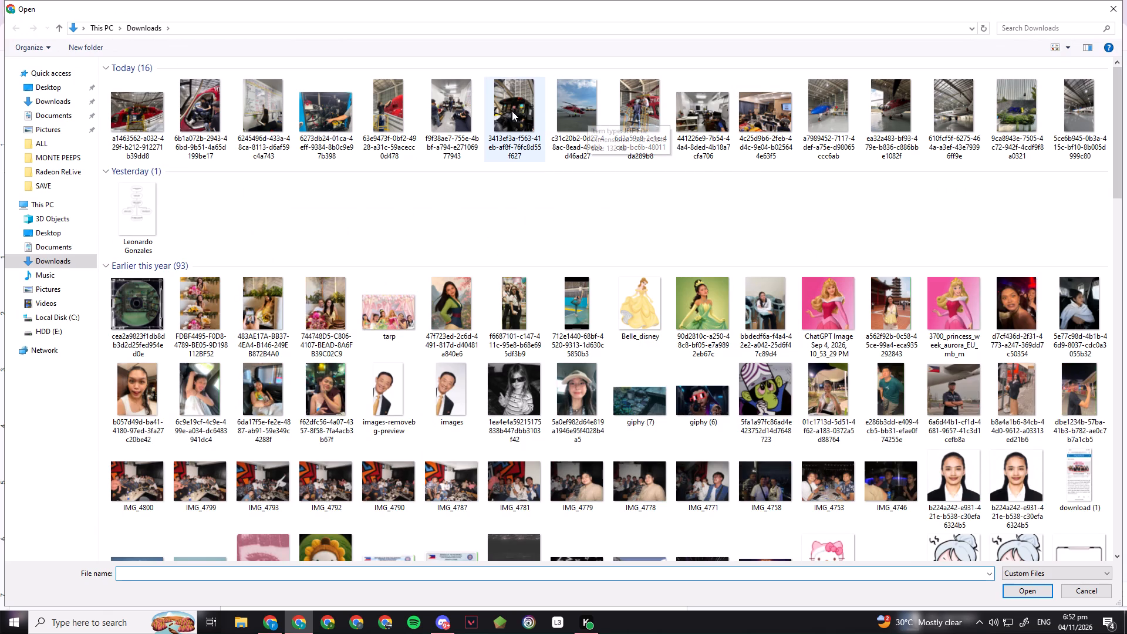
Insert the Downloads photo of the helicopter cockpit instrument panel into the Week 1 photo area.
{"action": "left_click", "coordinate": [338, 123]}
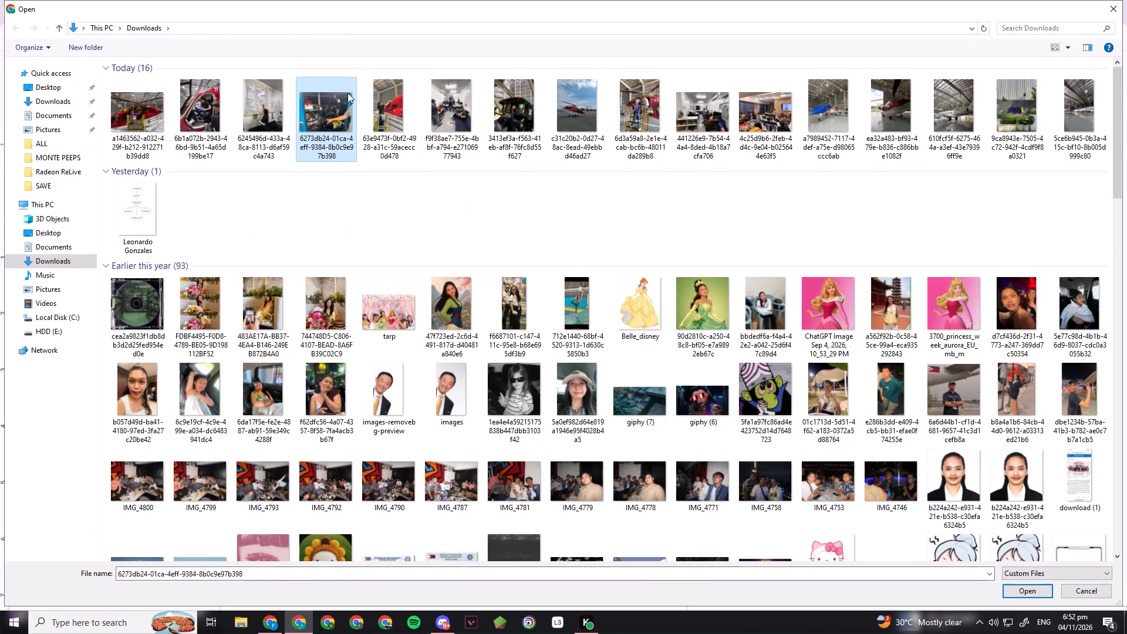
{"action": "left_click", "coordinate": [279, 106]}
{"action": "left_click", "coordinate": [538, 132]}
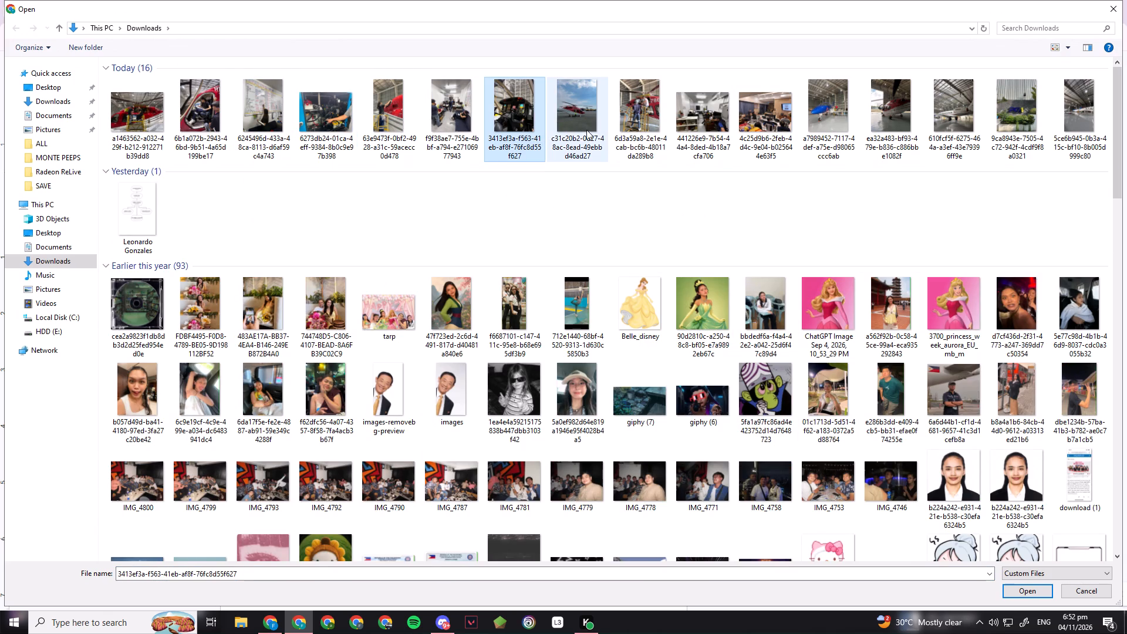
{"action": "left_click", "coordinate": [581, 124]}
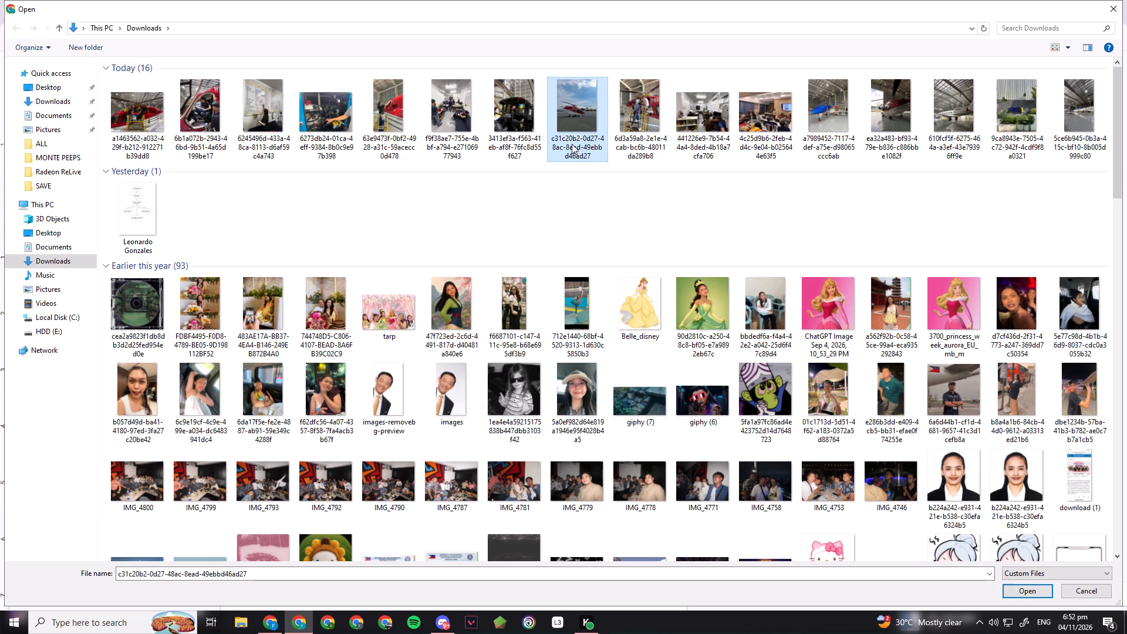
{"action": "left_click", "coordinate": [533, 128]}
{"action": "left_click", "coordinate": [1032, 589]}
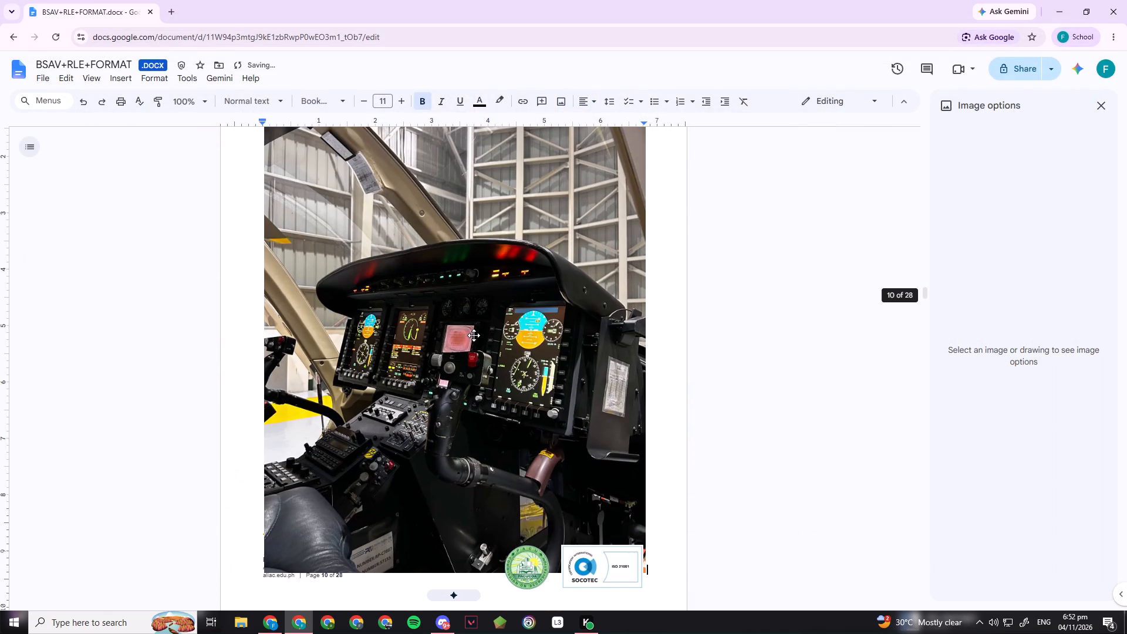
Shrink the inserted cockpit photo proportionally to less than half its width.
{"action": "left_click", "coordinate": [473, 334]}
{"action": "left_click_drag", "start_coordinate": [646, 572], "coordinate": [396, 289]}
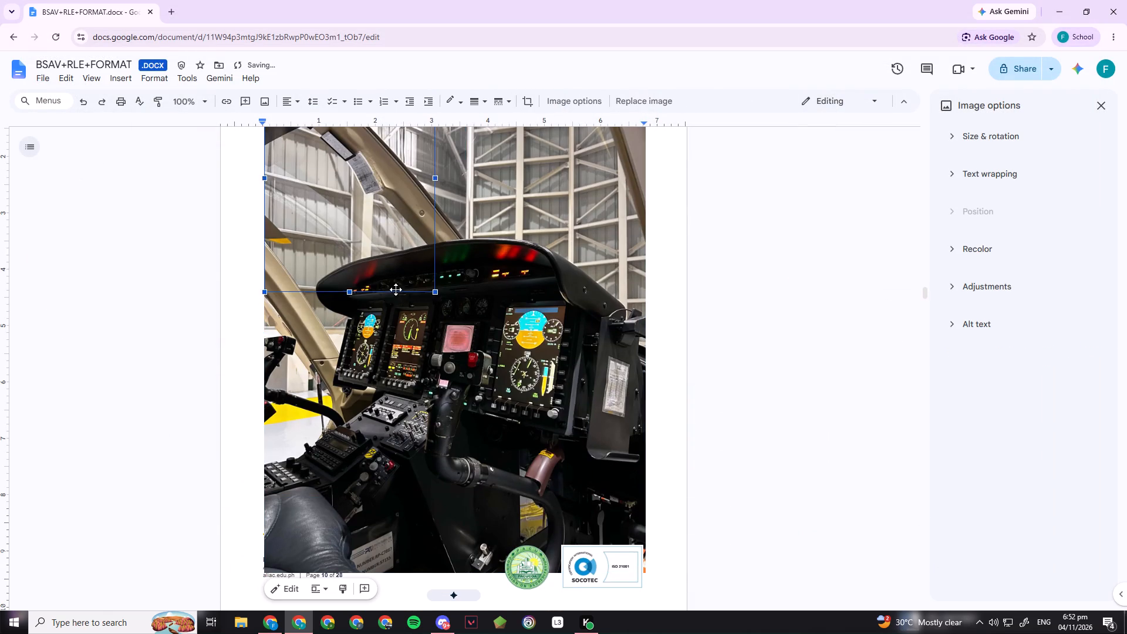
{"action": "left_click_drag", "start_coordinate": [396, 289], "coordinate": [380, 268]}
Set the cockpit photo's text wrapping to Wrap text.
{"action": "left_click", "coordinate": [975, 170]}
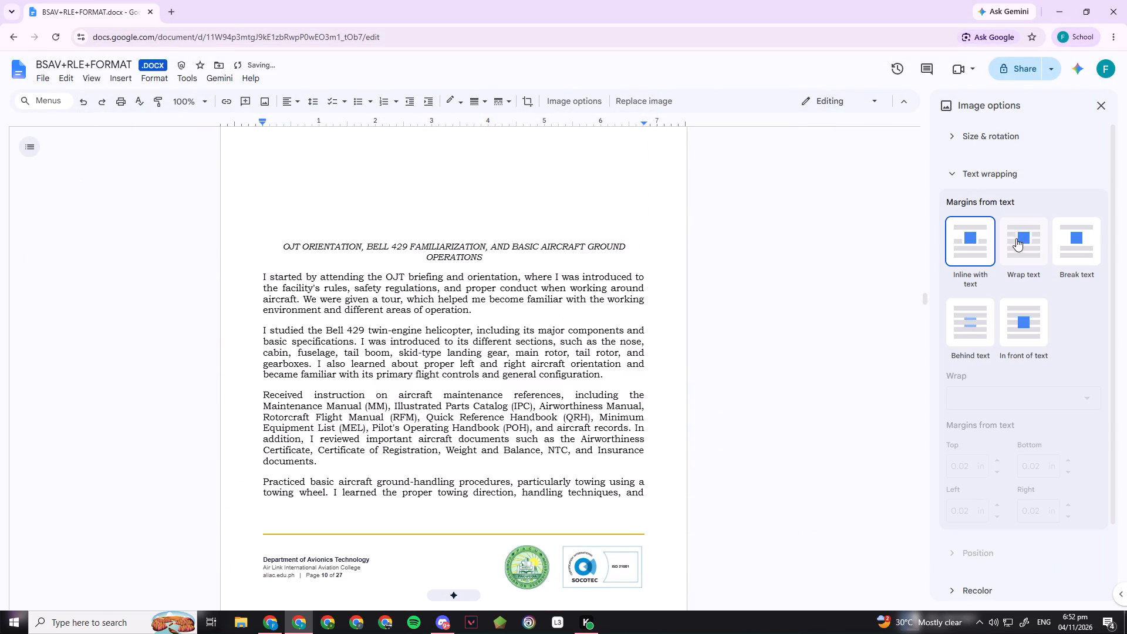
{"action": "left_click", "coordinate": [1016, 238]}
Shrink the cockpit photo slightly more and place it directly beside the helicopter maintenance photo with their top edges aligned.
{"action": "left_click_drag", "start_coordinate": [528, 365], "coordinate": [502, 339]}
{"action": "scroll", "coordinate": [532, 311], "scroll_direction": "down", "scroll_amount": 1}
{"action": "scroll", "coordinate": [533, 309], "scroll_direction": "up", "scroll_amount": 3}
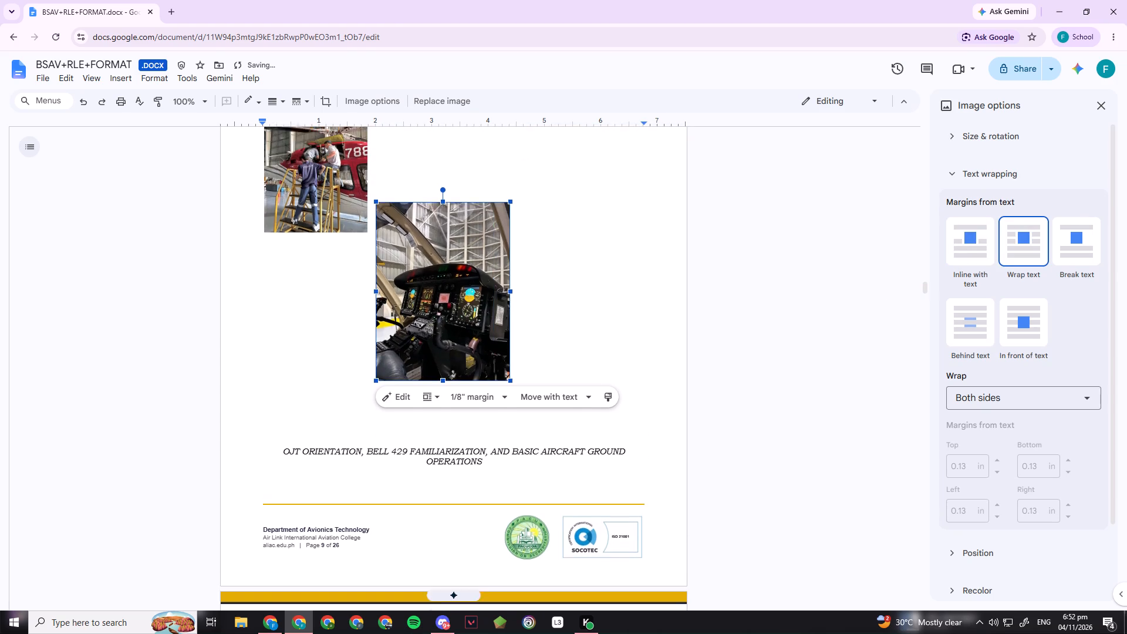
{"action": "scroll", "coordinate": [511, 323], "scroll_direction": "up", "scroll_amount": 1}
{"action": "left_click_drag", "start_coordinate": [446, 424], "coordinate": [442, 315]}
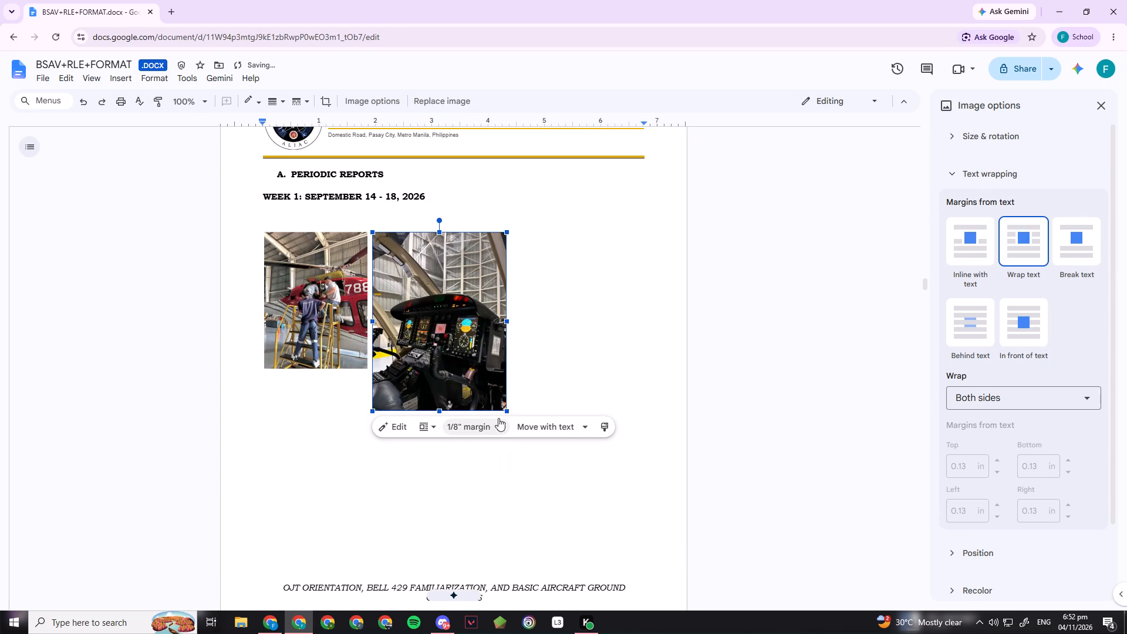
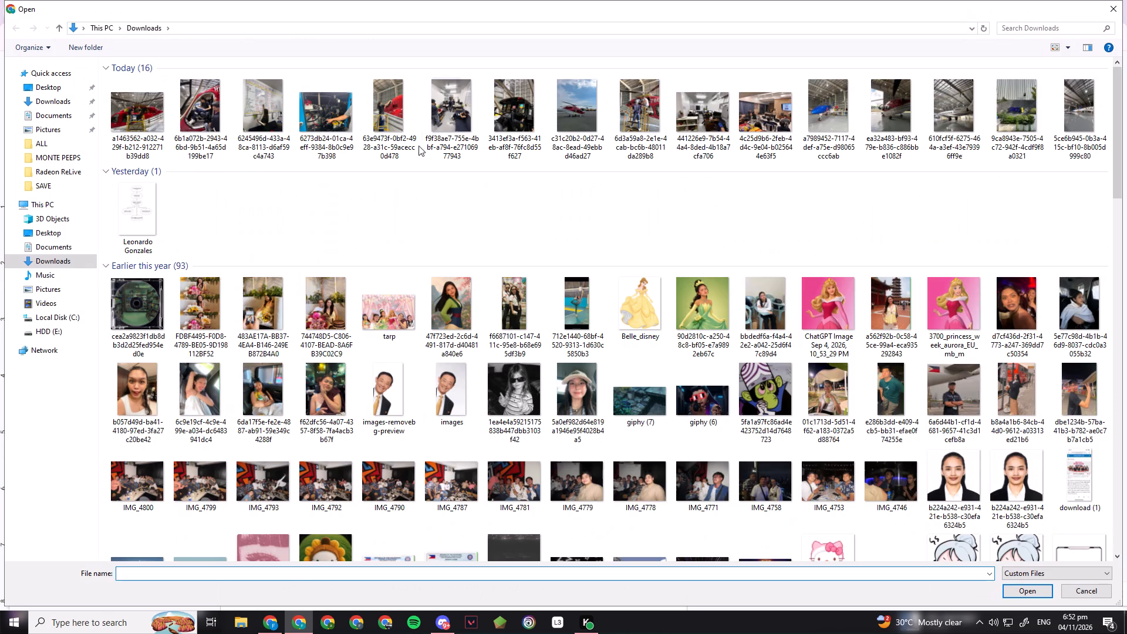
Insert the Downloads photo of the trainee reaching up to the red helicopter from a yellow ladder.
{"action": "left_click", "coordinate": [387, 116]}
{"action": "left_click", "coordinate": [1027, 595]}
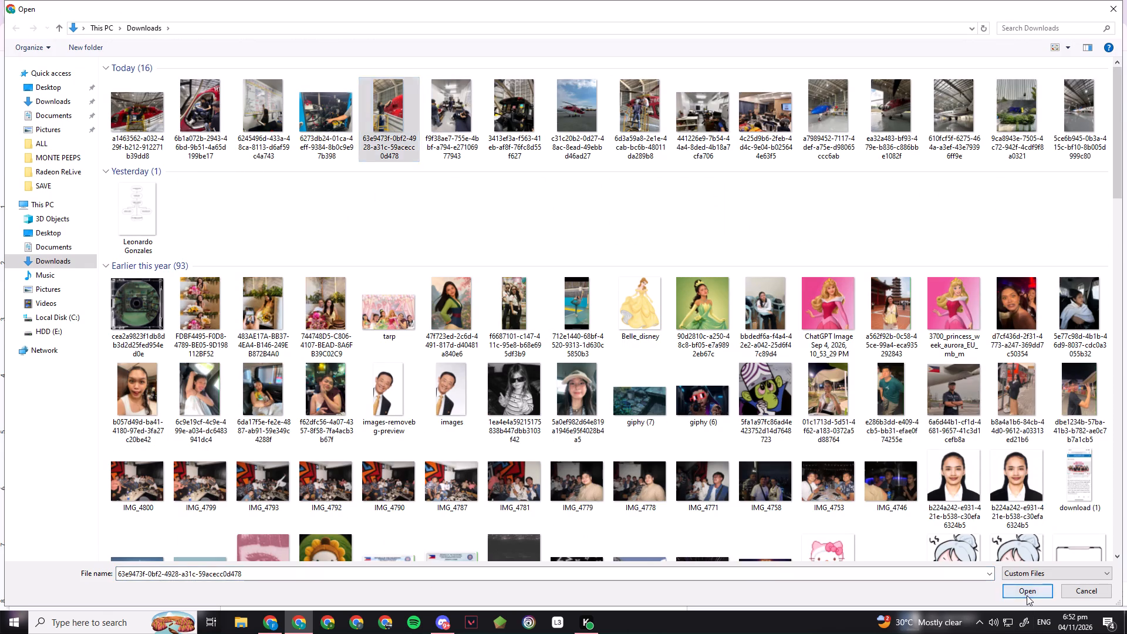
Set the inserted red-helicopter photo's text wrapping to Wrap text.
{"action": "left_click", "coordinate": [592, 363]}
{"action": "left_click", "coordinate": [1018, 181]}
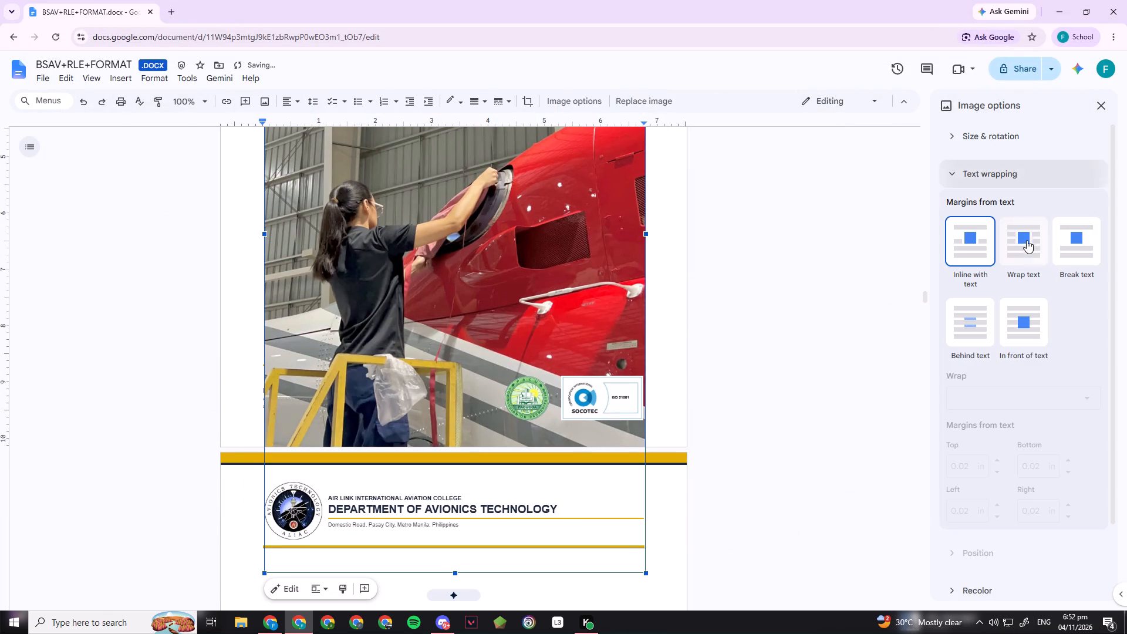
{"action": "left_click", "coordinate": [1028, 242]}
Shrink the red-helicopter photo proportionally to about half the text width.
{"action": "left_click_drag", "start_coordinate": [645, 578], "coordinate": [373, 245]}
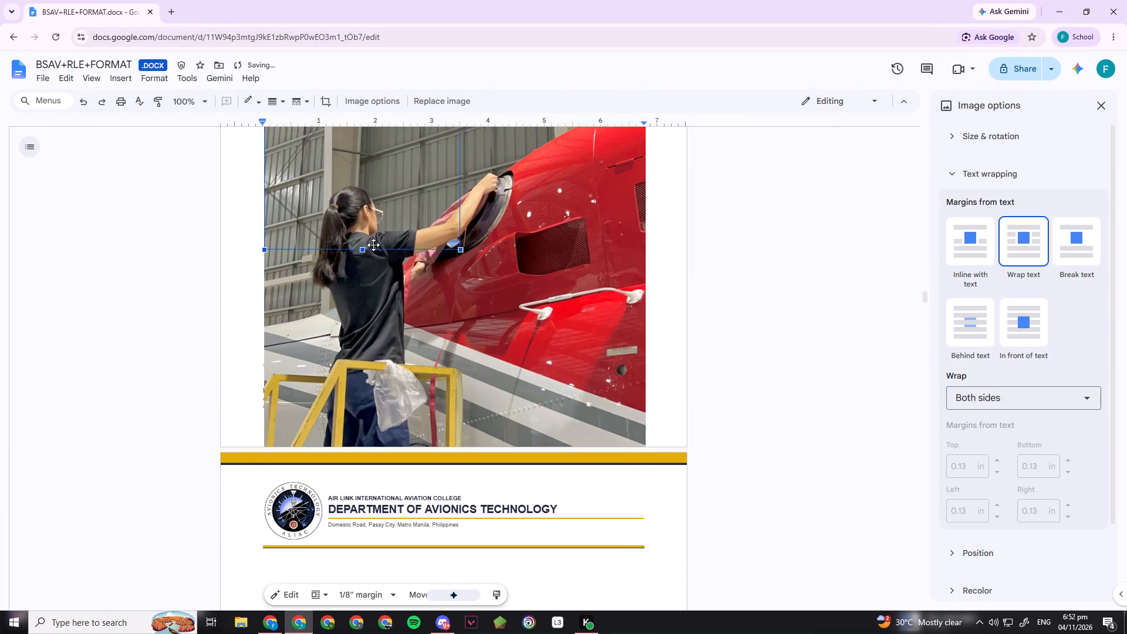
{"action": "left_click_drag", "start_coordinate": [373, 245], "coordinate": [373, 244]}
{"action": "scroll", "coordinate": [401, 272], "scroll_direction": "up", "scroll_amount": 4}
{"action": "scroll", "coordinate": [403, 291], "scroll_direction": "down", "scroll_amount": 1}
{"action": "scroll", "coordinate": [436, 421], "scroll_direction": "up", "scroll_amount": 1}
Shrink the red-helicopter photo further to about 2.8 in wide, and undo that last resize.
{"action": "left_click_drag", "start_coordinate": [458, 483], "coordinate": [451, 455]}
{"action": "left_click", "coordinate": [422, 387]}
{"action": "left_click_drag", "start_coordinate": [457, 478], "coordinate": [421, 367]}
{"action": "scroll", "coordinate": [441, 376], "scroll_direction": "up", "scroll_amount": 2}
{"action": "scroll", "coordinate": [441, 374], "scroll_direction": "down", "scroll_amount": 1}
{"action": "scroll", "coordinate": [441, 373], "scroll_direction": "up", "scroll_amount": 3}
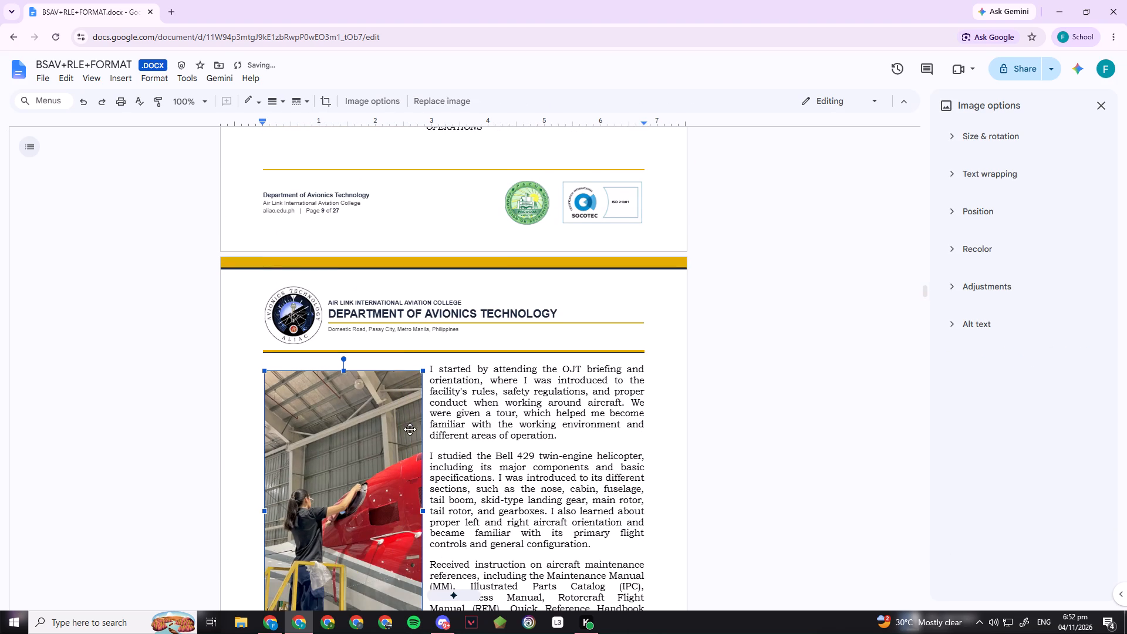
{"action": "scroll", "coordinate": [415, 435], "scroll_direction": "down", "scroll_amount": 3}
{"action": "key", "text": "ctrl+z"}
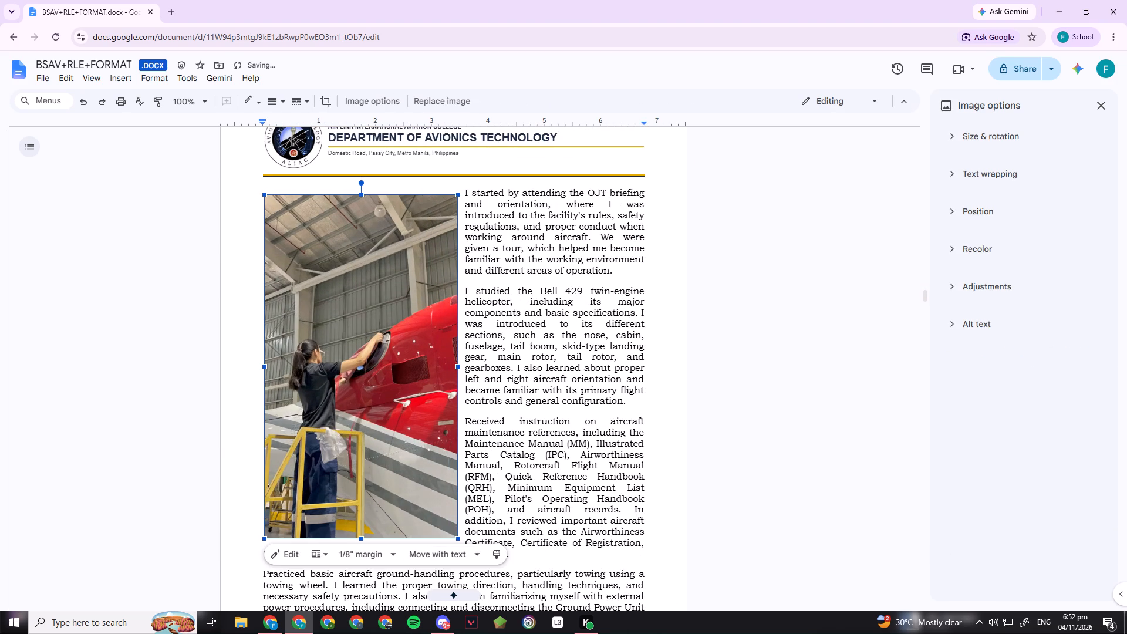
Shrink the red-helicopter photo proportionally to about 1.1 in wide.
{"action": "left_click_drag", "start_coordinate": [457, 537], "coordinate": [345, 386]}
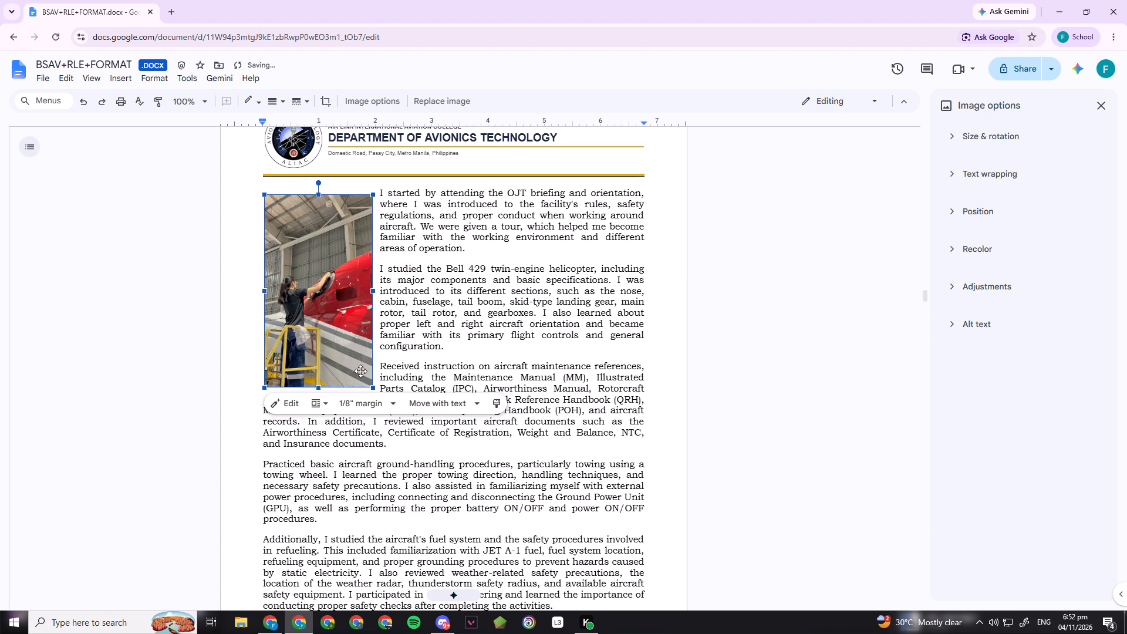
{"action": "left_click_drag", "start_coordinate": [370, 386], "coordinate": [324, 296]}
{"action": "scroll", "coordinate": [351, 301], "scroll_direction": "up", "scroll_amount": 1}
{"action": "scroll", "coordinate": [351, 302], "scroll_direction": "down", "scroll_amount": 1}
{"action": "scroll", "coordinate": [351, 302], "scroll_direction": "up", "scroll_amount": 2}
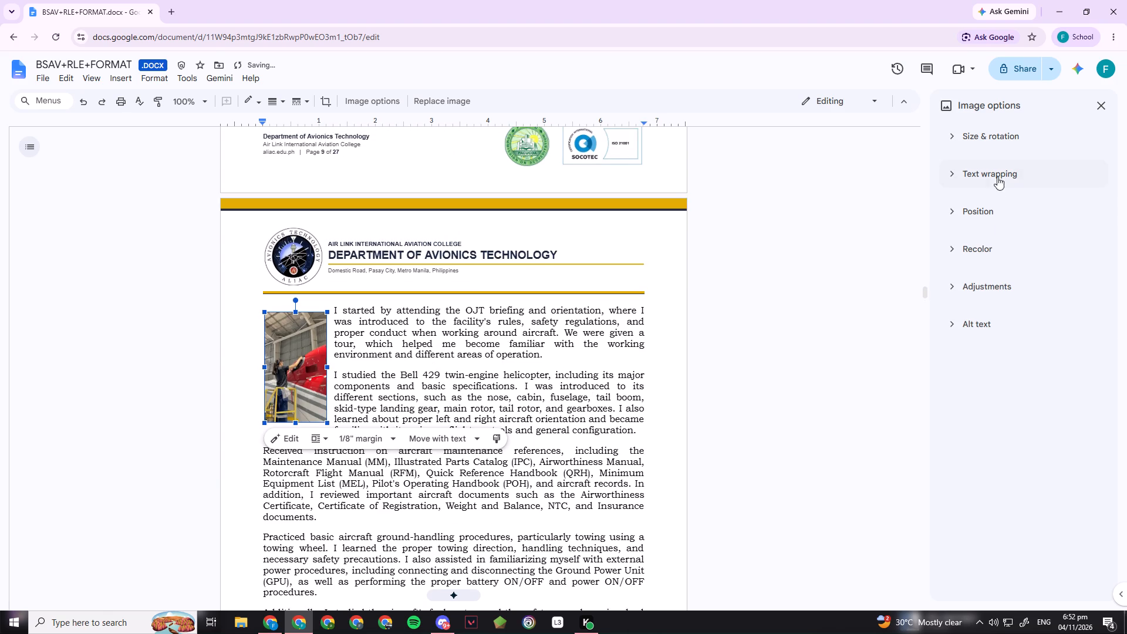
Move the wrapped red-helicopter photo back to the Week 1 page, directly beside the cockpit photo with top edges aligned.
{"action": "left_click", "coordinate": [997, 174]}
{"action": "left_click", "coordinate": [1025, 249]}
{"action": "left_click_drag", "start_coordinate": [291, 358], "coordinate": [525, 274]}
{"action": "scroll", "coordinate": [497, 288], "scroll_direction": "up", "scroll_amount": 1}
{"action": "scroll", "coordinate": [497, 288], "scroll_direction": "down", "scroll_amount": 2}
{"action": "scroll", "coordinate": [512, 286], "scroll_direction": "up", "scroll_amount": 3}
{"action": "scroll", "coordinate": [520, 286], "scroll_direction": "down", "scroll_amount": 1}
{"action": "scroll", "coordinate": [521, 286], "scroll_direction": "up", "scroll_amount": 1}
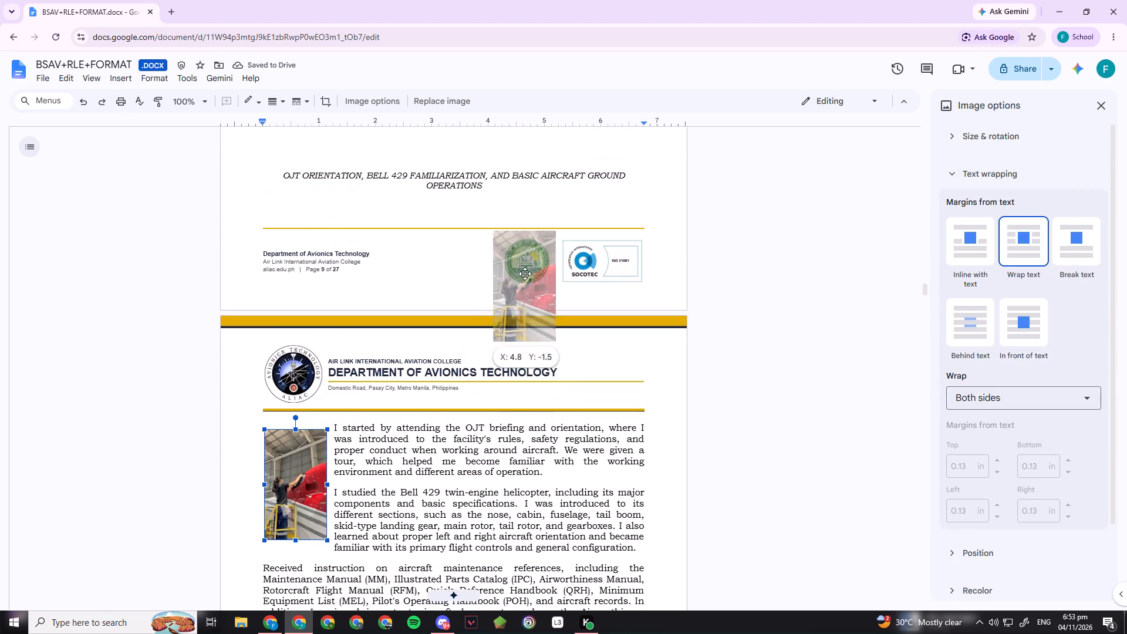
{"action": "scroll", "coordinate": [525, 274], "scroll_direction": "down", "scroll_amount": 1}
{"action": "scroll", "coordinate": [525, 274], "scroll_direction": "up", "scroll_amount": 1}
{"action": "left_click_drag", "start_coordinate": [525, 274], "coordinate": [533, 221]}
{"action": "scroll", "coordinate": [525, 273], "scroll_direction": "up", "scroll_amount": 2}
{"action": "scroll", "coordinate": [525, 273], "scroll_direction": "down", "scroll_amount": 1}
{"action": "scroll", "coordinate": [550, 255], "scroll_direction": "up", "scroll_amount": 4}
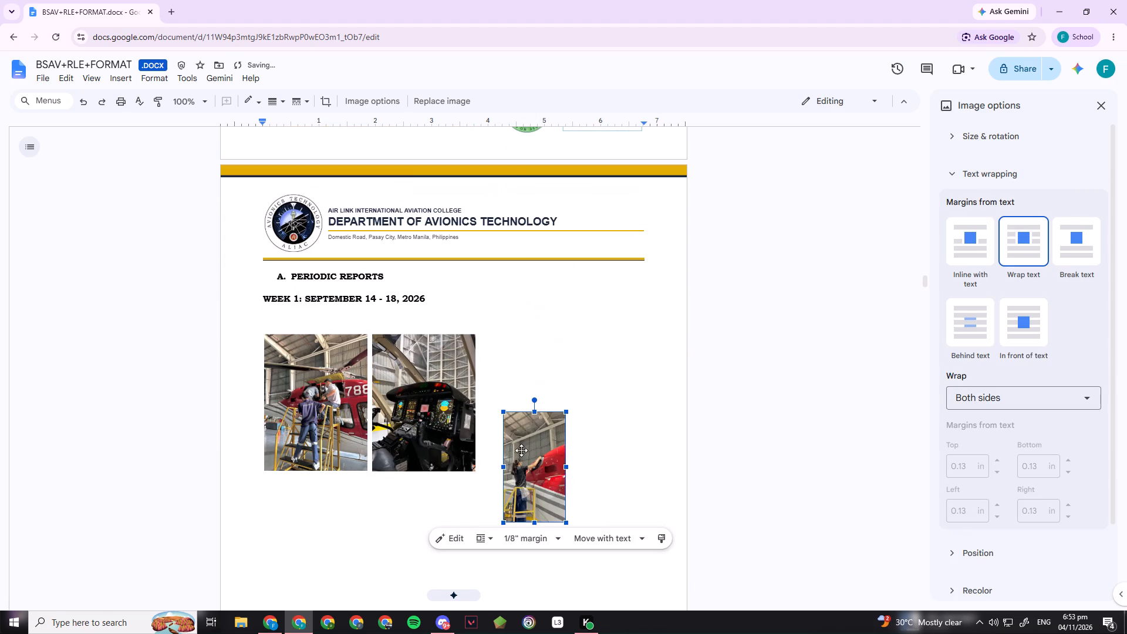
{"action": "left_click_drag", "start_coordinate": [521, 451], "coordinate": [499, 372]}
Enlarge the red-helicopter photo proportionally until its height matches the neighbouring cockpit photo.
{"action": "left_click_drag", "start_coordinate": [542, 445], "coordinate": [555, 457]}
{"action": "left_click", "coordinate": [748, 410]}
{"action": "left_click", "coordinate": [531, 450]}
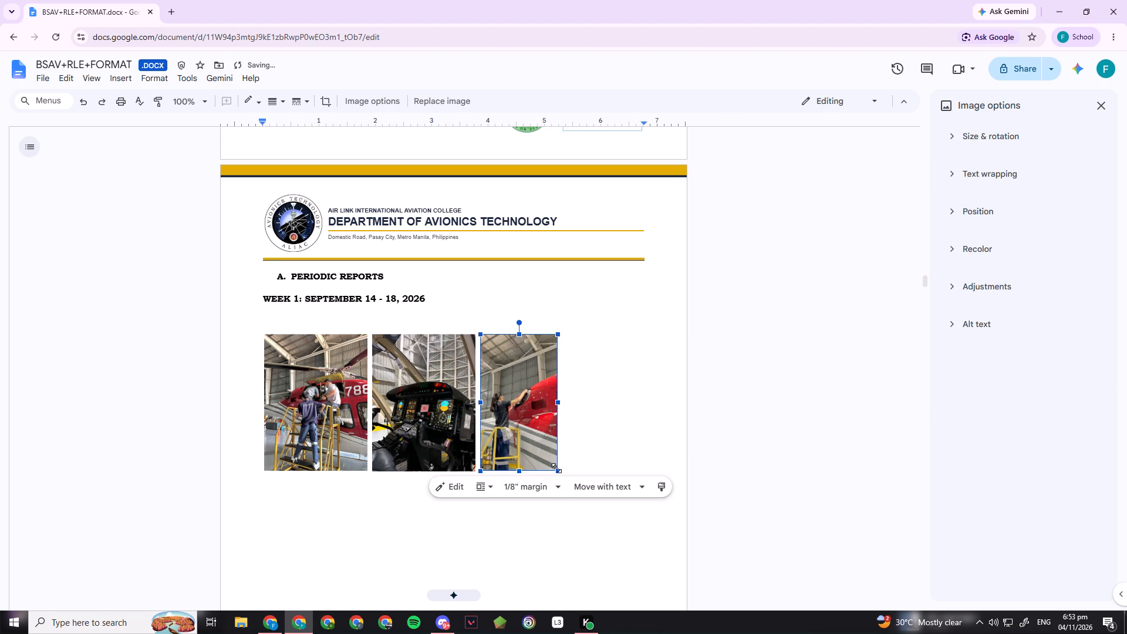
{"action": "left_click", "coordinate": [557, 468]}
{"action": "left_click", "coordinate": [763, 431]}
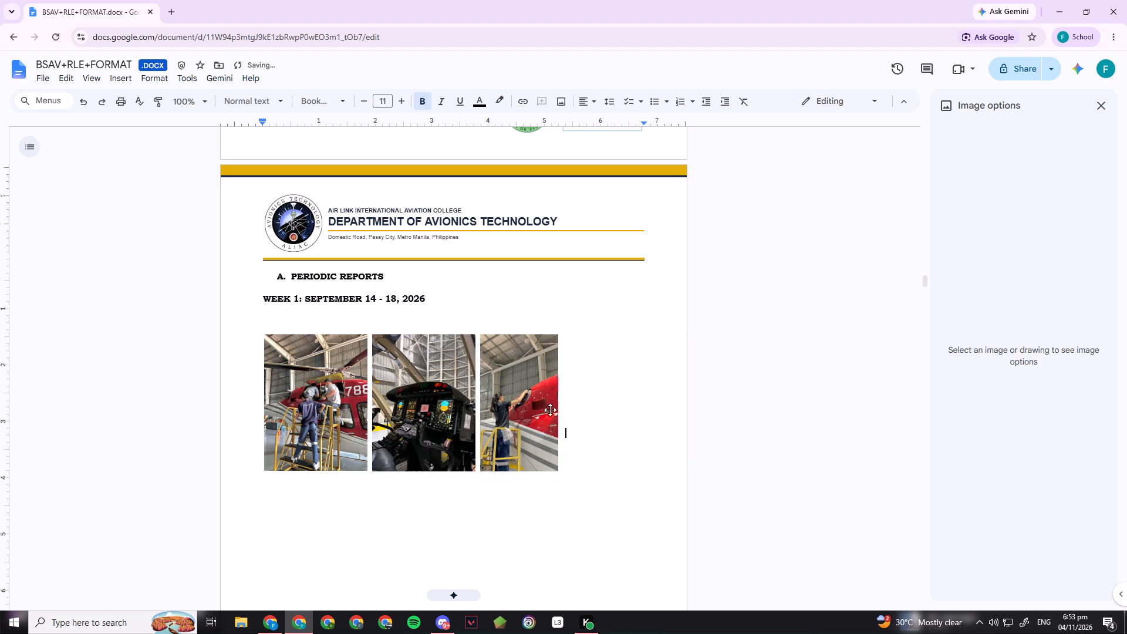
Crop a strip of the hangar roof off the top of the red-helicopter photo.
{"action": "left_click", "coordinate": [546, 409]}
{"action": "right_click", "coordinate": [546, 409]}
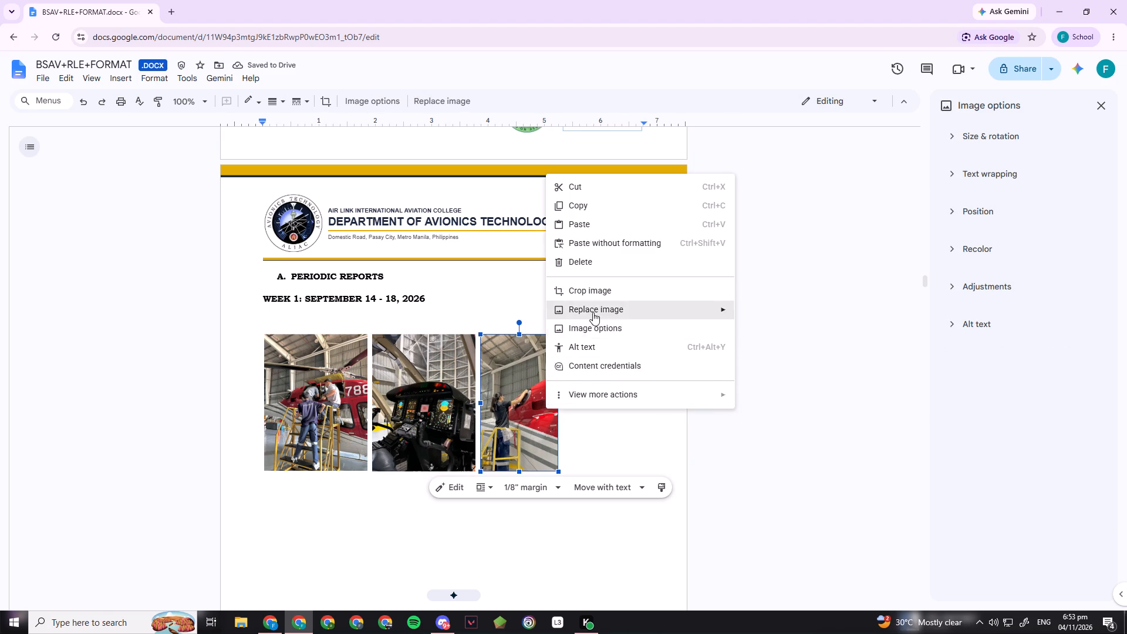
{"action": "left_click", "coordinate": [592, 286]}
{"action": "left_click_drag", "start_coordinate": [522, 338], "coordinate": [523, 362]}
{"action": "key", "text": "Return"}
{"action": "left_click", "coordinate": [795, 367]}
Realign the cropped photo's top edge with the other two photos and enlarge it to about 1.6 in wide.
{"action": "left_click_drag", "start_coordinate": [508, 416], "coordinate": [508, 387]}
{"action": "left_click_drag", "start_coordinate": [557, 445], "coordinate": [565, 461]}
{"action": "left_click", "coordinate": [843, 431]}
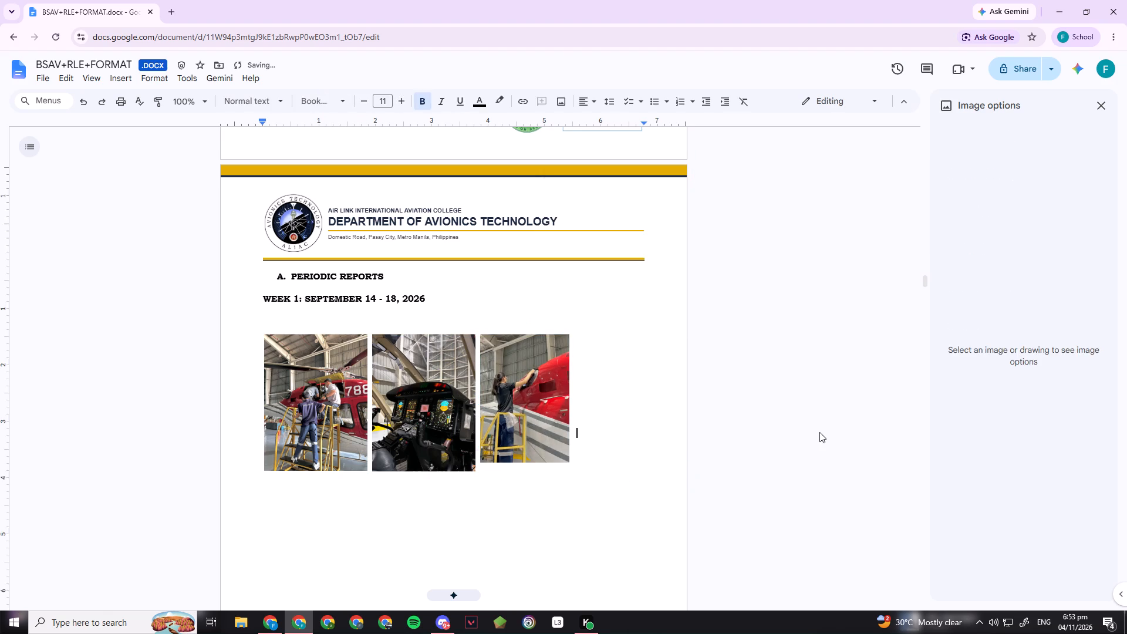
Place the red-helicopter photo directly under the cockpit photo and enlarge it proportionally to match the cockpit photo's width.
{"action": "left_click_drag", "start_coordinate": [520, 416], "coordinate": [413, 558]}
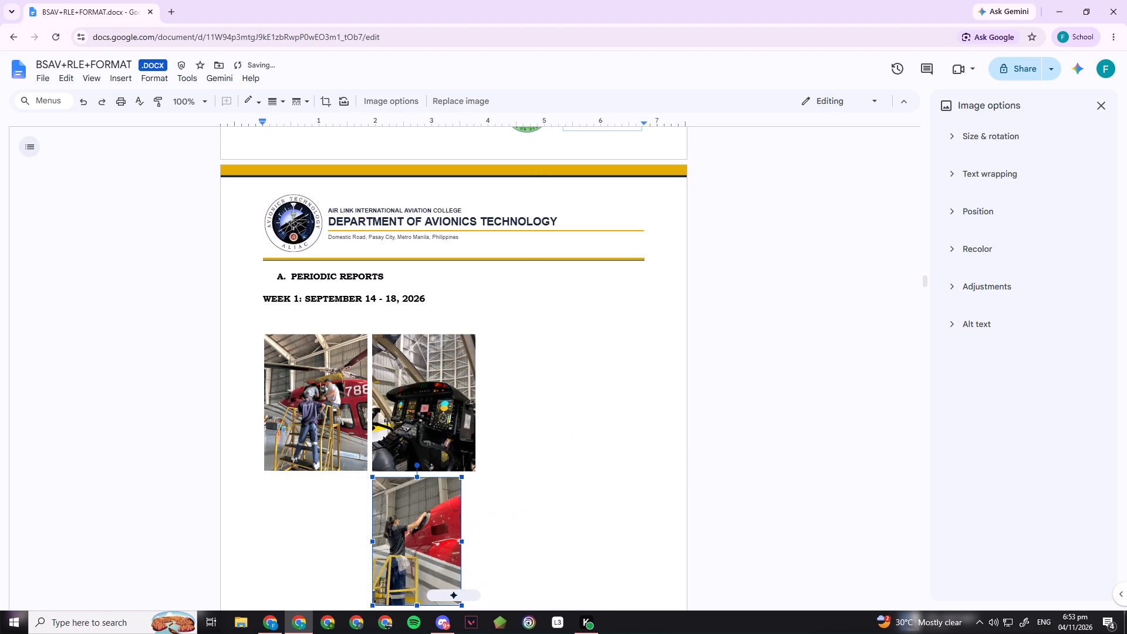
{"action": "scroll", "coordinate": [612, 423], "scroll_direction": "down", "scroll_amount": 4}
{"action": "left_click_drag", "start_coordinate": [461, 372], "coordinate": [473, 380]}
{"action": "left_click", "coordinate": [729, 329]}
Move the red-helicopter photo back beside the cockpit photo with their top edges aligned.
{"action": "scroll", "coordinate": [669, 343], "scroll_direction": "up", "scroll_amount": 2}
{"action": "left_click_drag", "start_coordinate": [443, 451], "coordinate": [562, 340]}
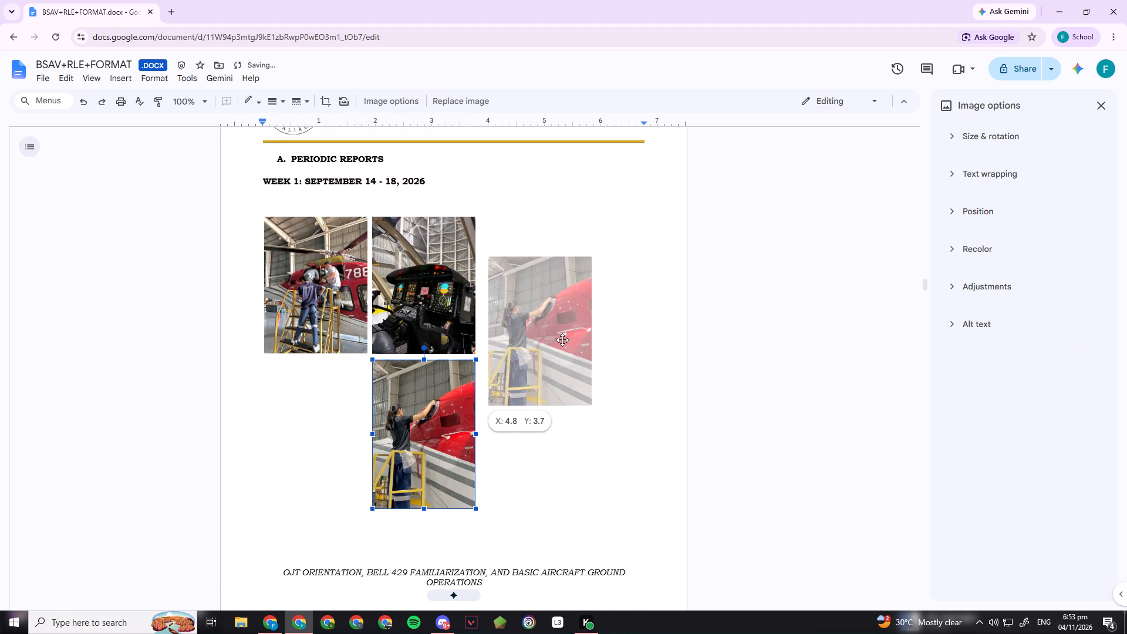
{"action": "left_click_drag", "start_coordinate": [562, 340], "coordinate": [554, 306]}
Shift the red-helicopter image upward within its crop frame so its visible bottom edge lines up with the other photos.
{"action": "right_click", "coordinate": [559, 312]}
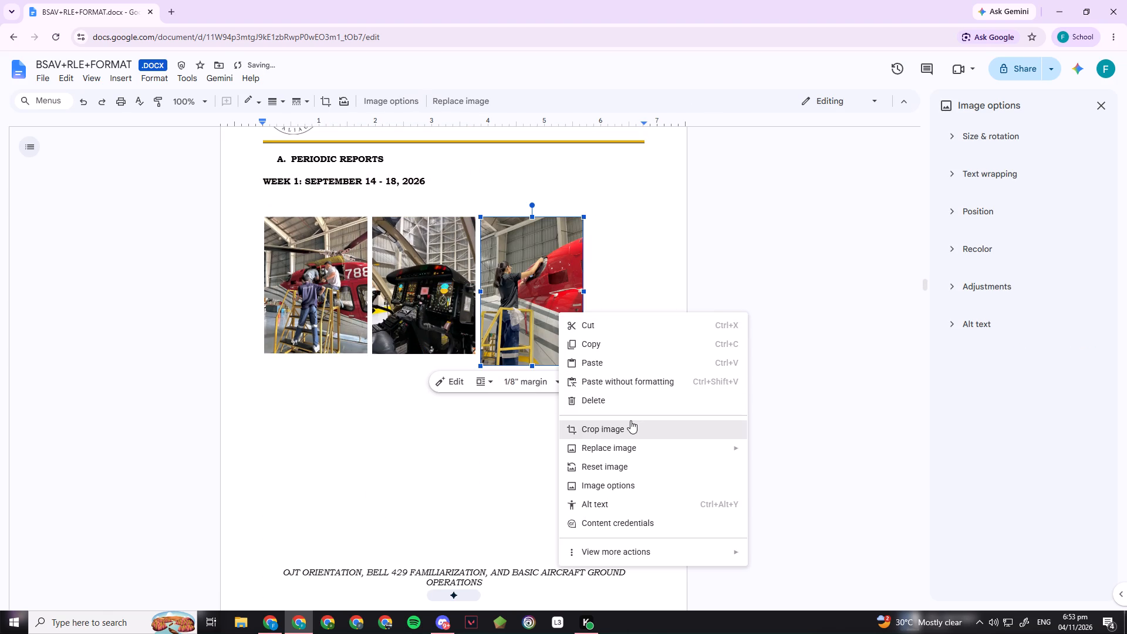
{"action": "left_click", "coordinate": [630, 420]}
{"action": "left_click_drag", "start_coordinate": [535, 306], "coordinate": [532, 294]}
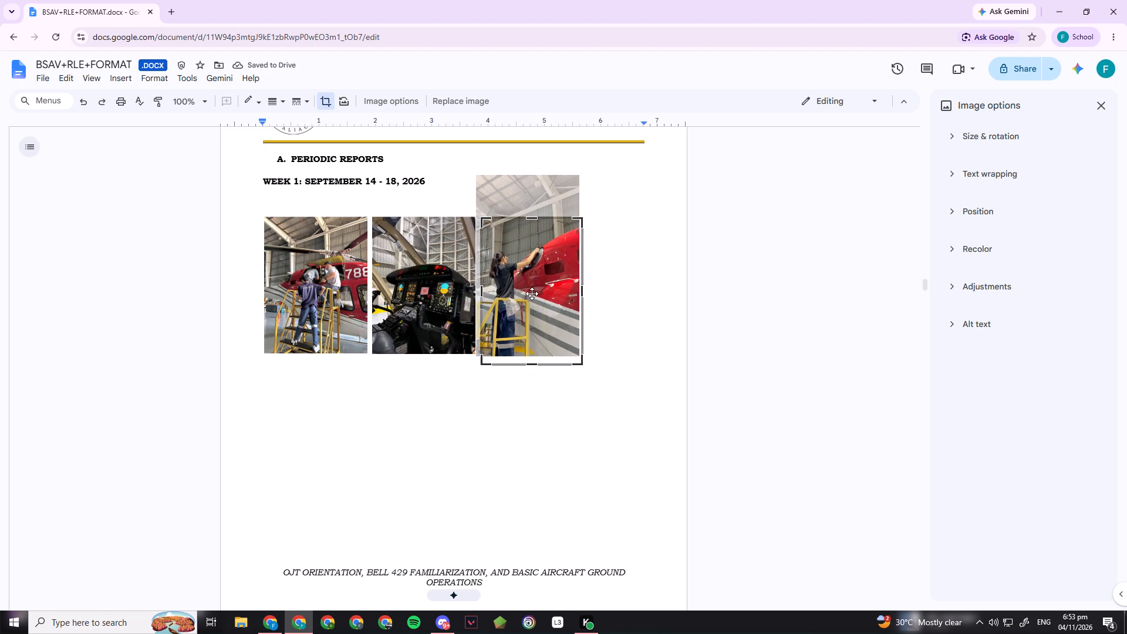
{"action": "left_click_drag", "start_coordinate": [532, 294], "coordinate": [535, 287]}
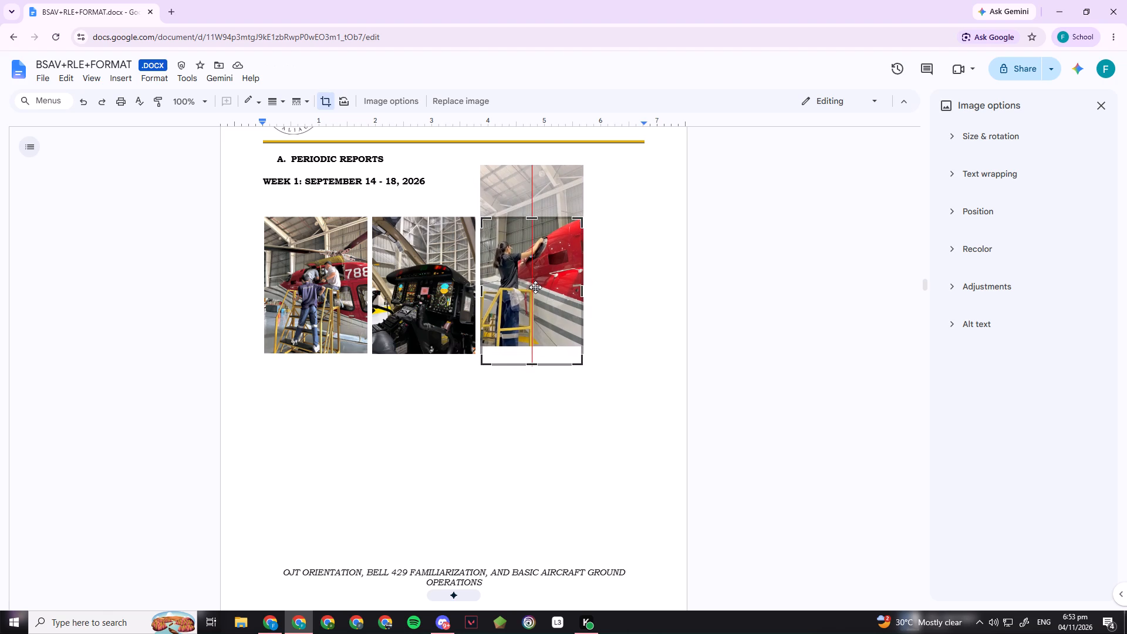
{"action": "left_click_drag", "start_coordinate": [535, 287], "coordinate": [536, 301]}
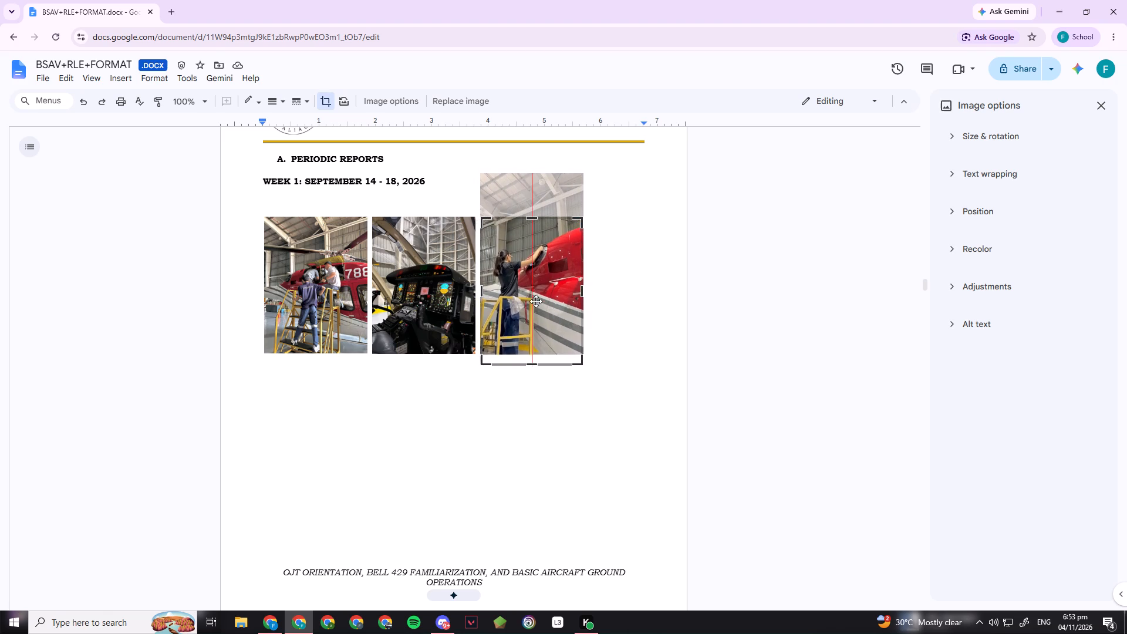
{"action": "left_click_drag", "start_coordinate": [536, 301], "coordinate": [536, 295]}
{"action": "key", "text": "Return"}
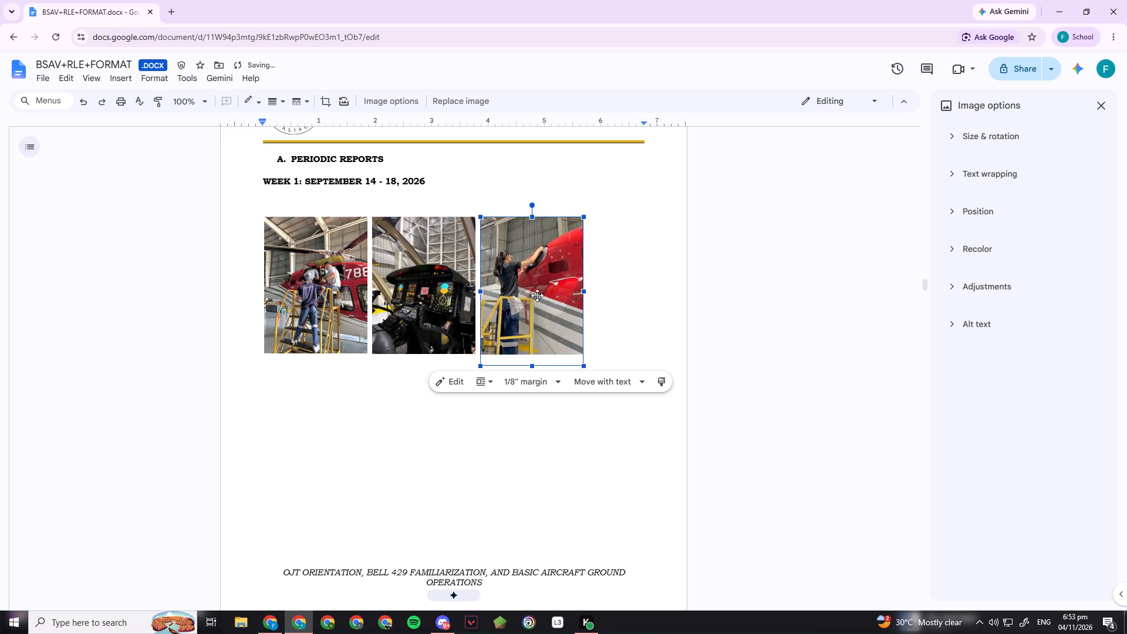
{"action": "left_click", "coordinate": [789, 333]}
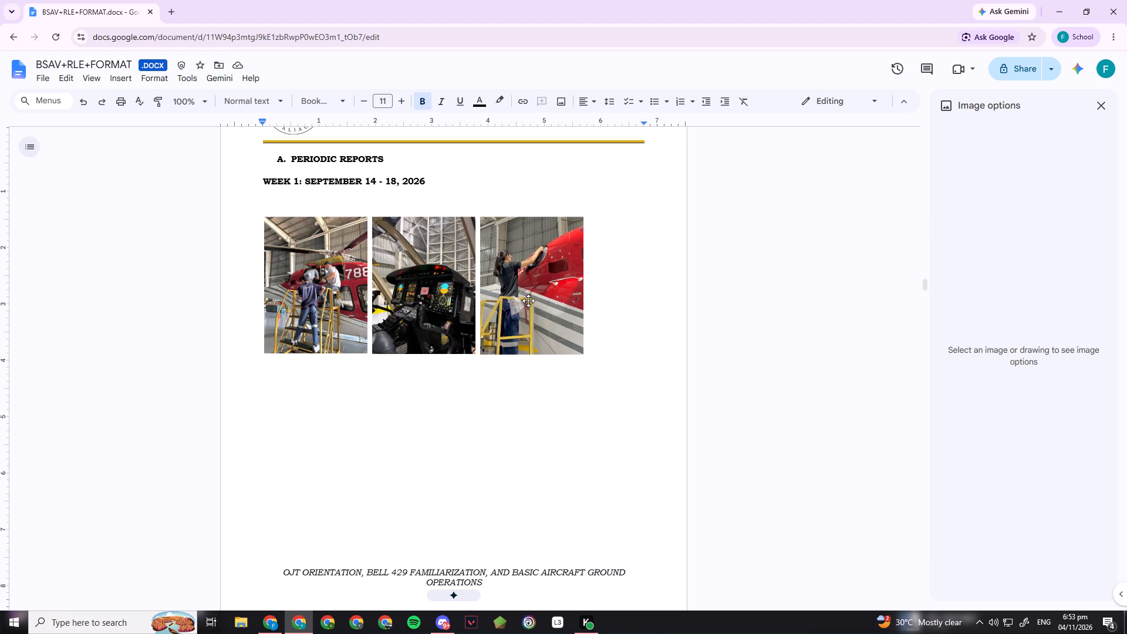
Space the three Week 1 photos evenly, with the red-helicopter photo at the right margin and the cockpit photo centred.
{"action": "left_click_drag", "start_coordinate": [537, 298], "coordinate": [603, 295]}
{"action": "left_click_drag", "start_coordinate": [446, 285], "coordinate": [480, 286]}
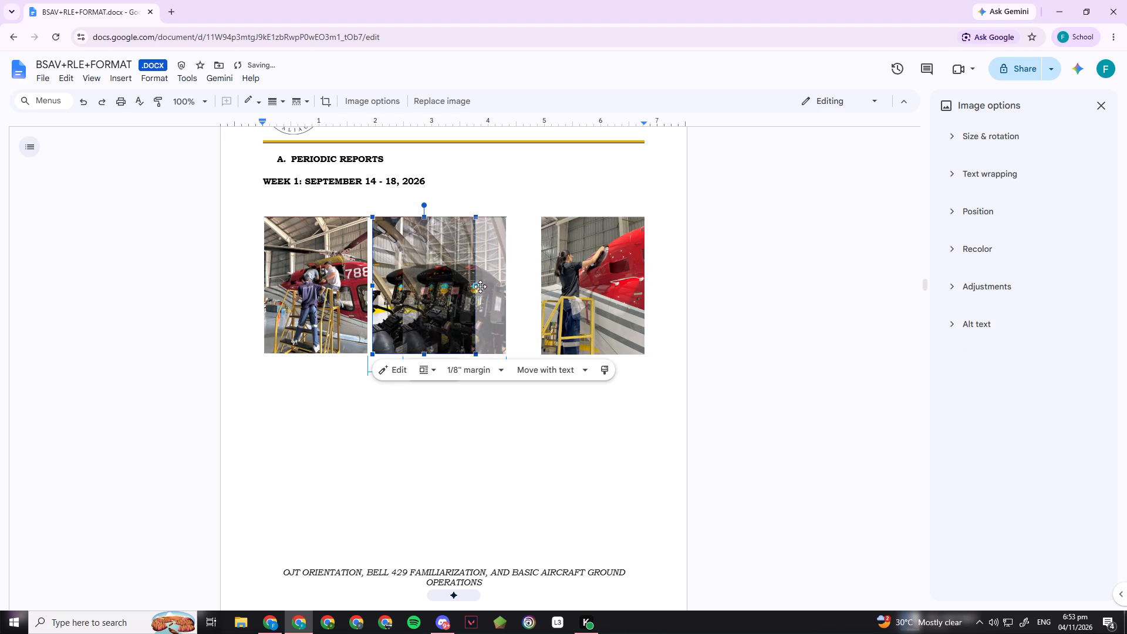
{"action": "left_click_drag", "start_coordinate": [480, 286], "coordinate": [475, 285]}
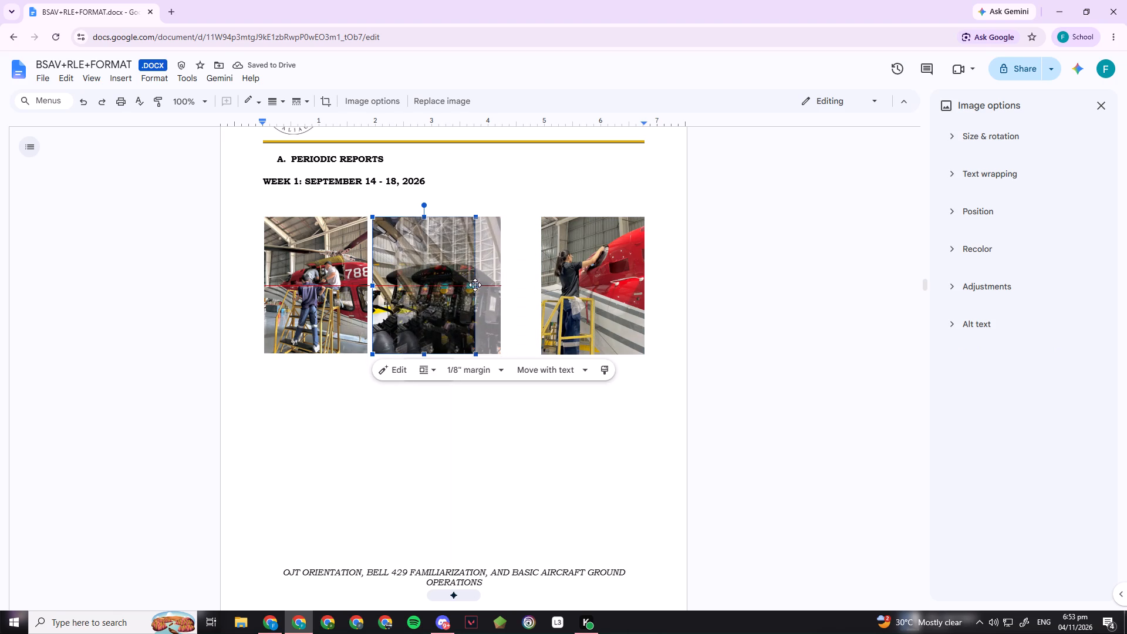
{"action": "left_click_drag", "start_coordinate": [475, 285], "coordinate": [477, 285]}
{"action": "left_click", "coordinate": [456, 450]}
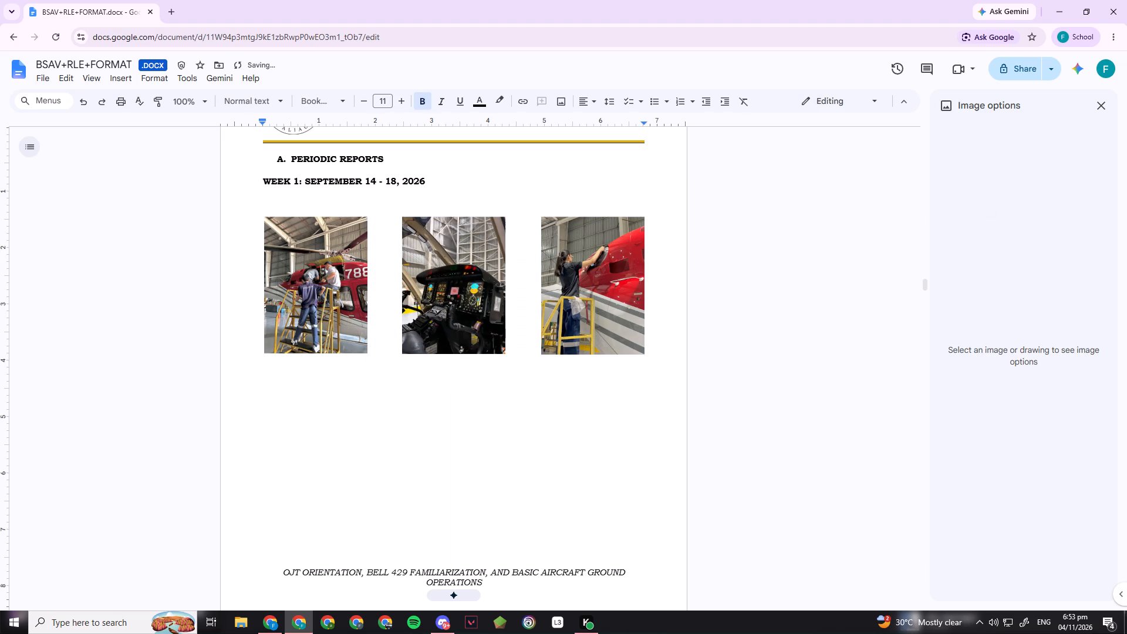
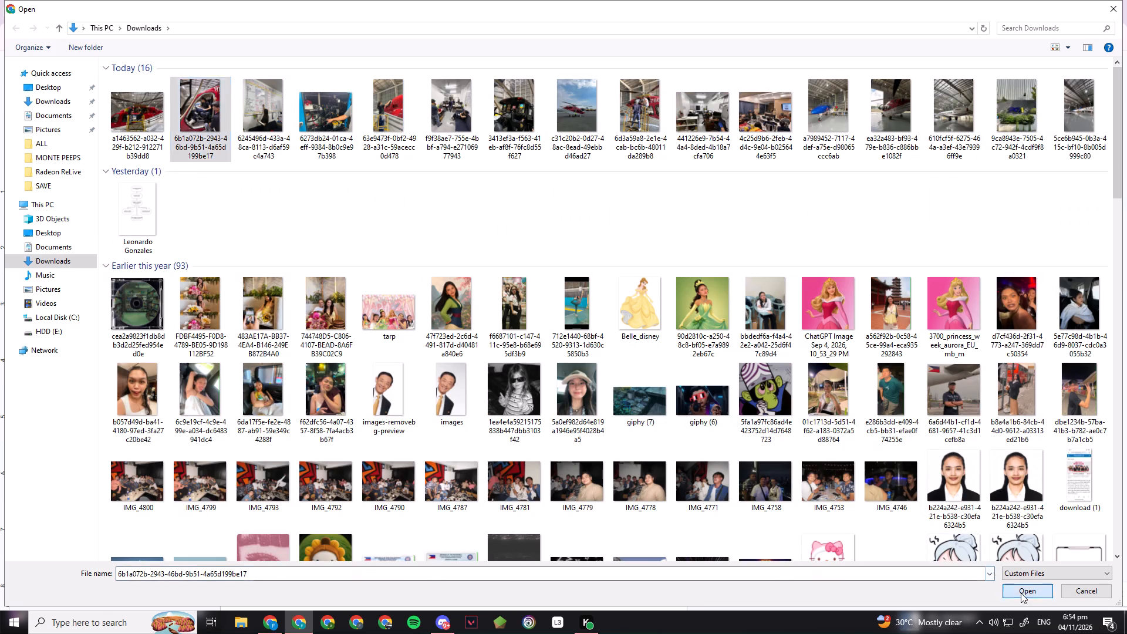
Set the inserted photo of a trainee seated in the red helicopter to Wrap text.
{"action": "left_click", "coordinate": [538, 388]}
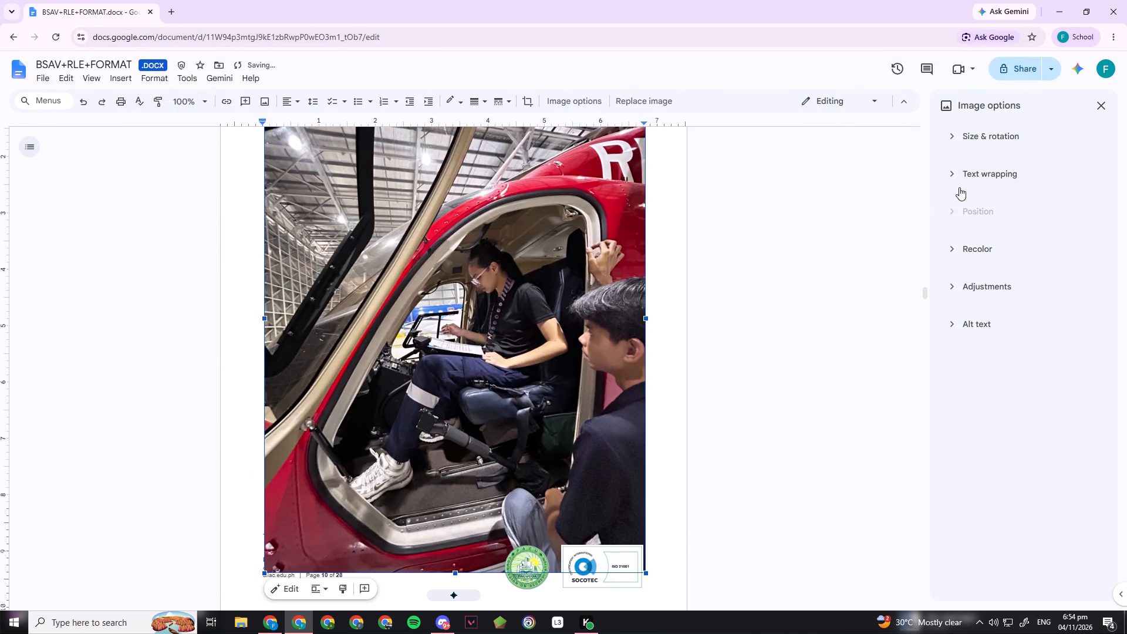
{"action": "left_click", "coordinate": [959, 187]}
{"action": "left_click", "coordinate": [1025, 259]}
Shrink the seated-trainee photo proportionally to about 3 in wide and move it up toward the Week 1 photos.
{"action": "left_click_drag", "start_coordinate": [645, 579], "coordinate": [416, 296]}
{"action": "scroll", "coordinate": [460, 297], "scroll_direction": "up", "scroll_amount": 5}
{"action": "left_click_drag", "start_coordinate": [374, 478], "coordinate": [512, 248]}
{"action": "scroll", "coordinate": [493, 367], "scroll_direction": "up", "scroll_amount": 4}
{"action": "scroll", "coordinate": [501, 362], "scroll_direction": "down", "scroll_amount": 1}
{"action": "scroll", "coordinate": [501, 361], "scroll_direction": "up", "scroll_amount": 1}
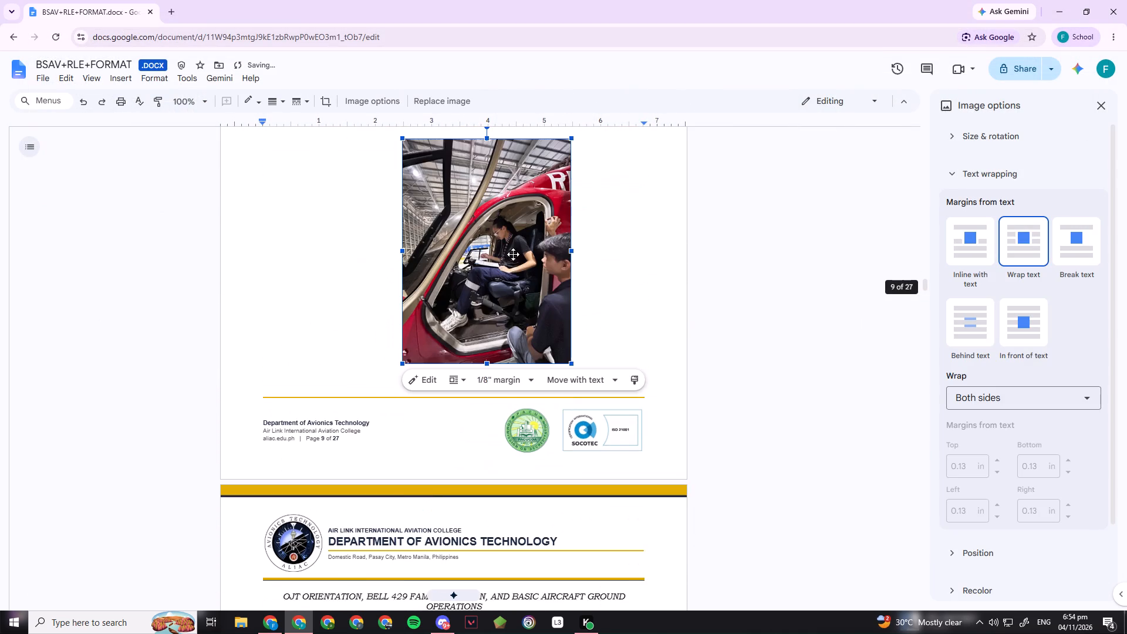
{"action": "scroll", "coordinate": [529, 321], "scroll_direction": "up", "scroll_amount": 1}
{"action": "scroll", "coordinate": [529, 321], "scroll_direction": "down", "scroll_amount": 1}
{"action": "scroll", "coordinate": [529, 321], "scroll_direction": "up", "scroll_amount": 2}
{"action": "scroll", "coordinate": [529, 321], "scroll_direction": "down", "scroll_amount": 1}
Place the seated-trainee photo directly under the ladder photo and shrink it proportionally to match the ladder photo's width.
{"action": "left_click_drag", "start_coordinate": [569, 421], "coordinate": [518, 343]}
{"action": "left_click_drag", "start_coordinate": [479, 302], "coordinate": [338, 295]}
{"action": "left_click_drag", "start_coordinate": [380, 349], "coordinate": [366, 331]}
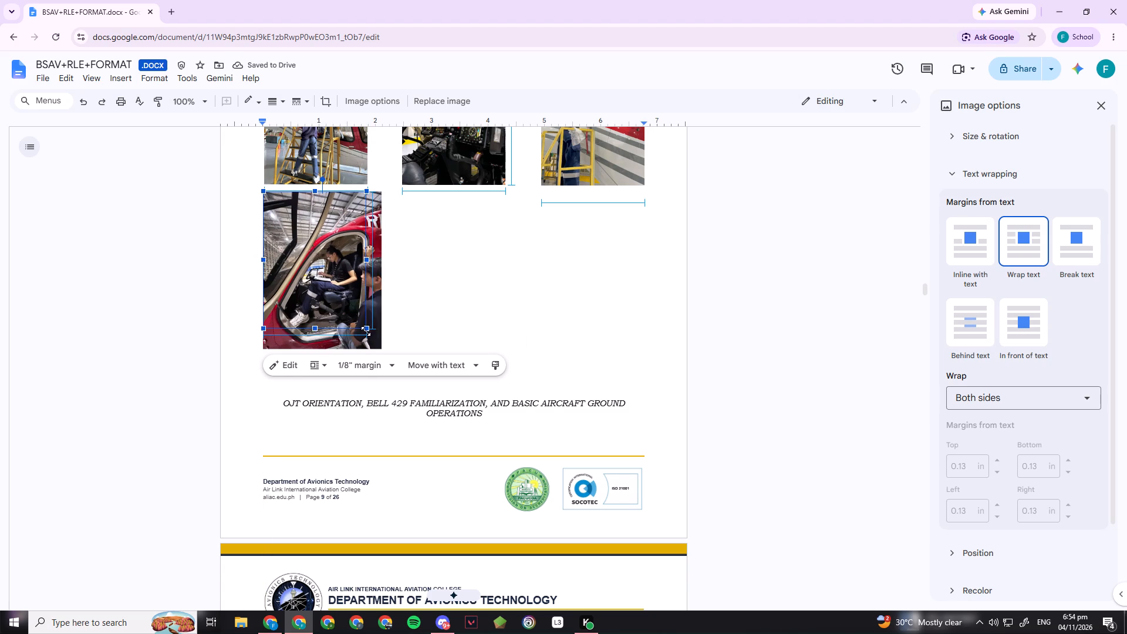
{"action": "left_click_drag", "start_coordinate": [366, 331], "coordinate": [367, 332]}
{"action": "left_click", "coordinate": [844, 346]}
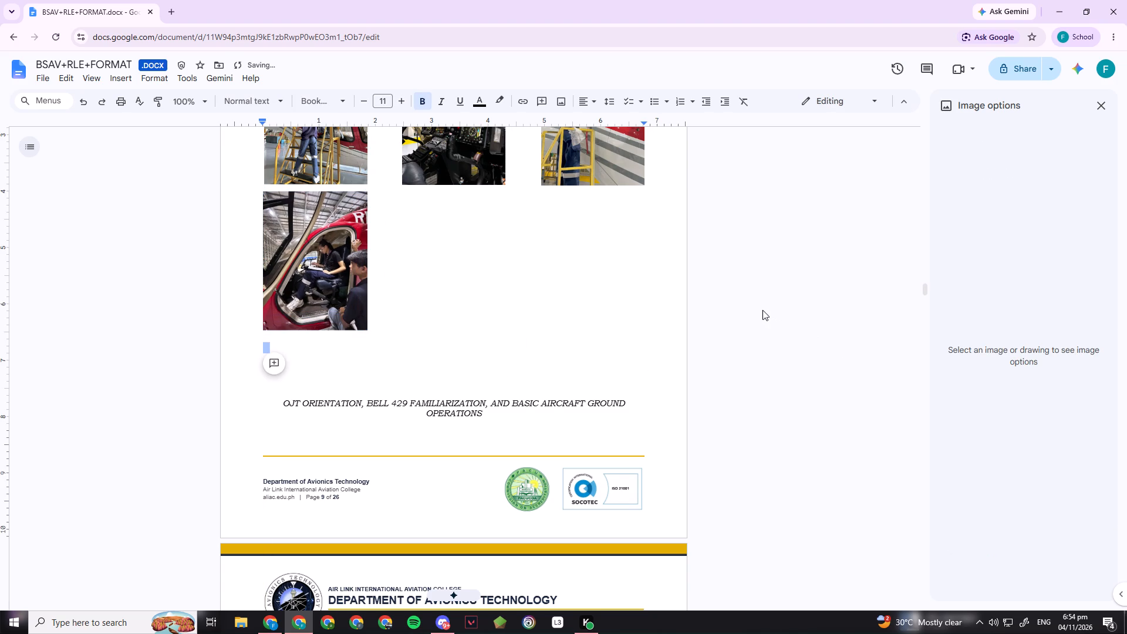
{"action": "left_click", "coordinate": [763, 309]}
Move the seated-trainee photo lower to leave space beneath the top row of Week 1 photos.
{"action": "scroll", "coordinate": [731, 306], "scroll_direction": "up", "scroll_amount": 2}
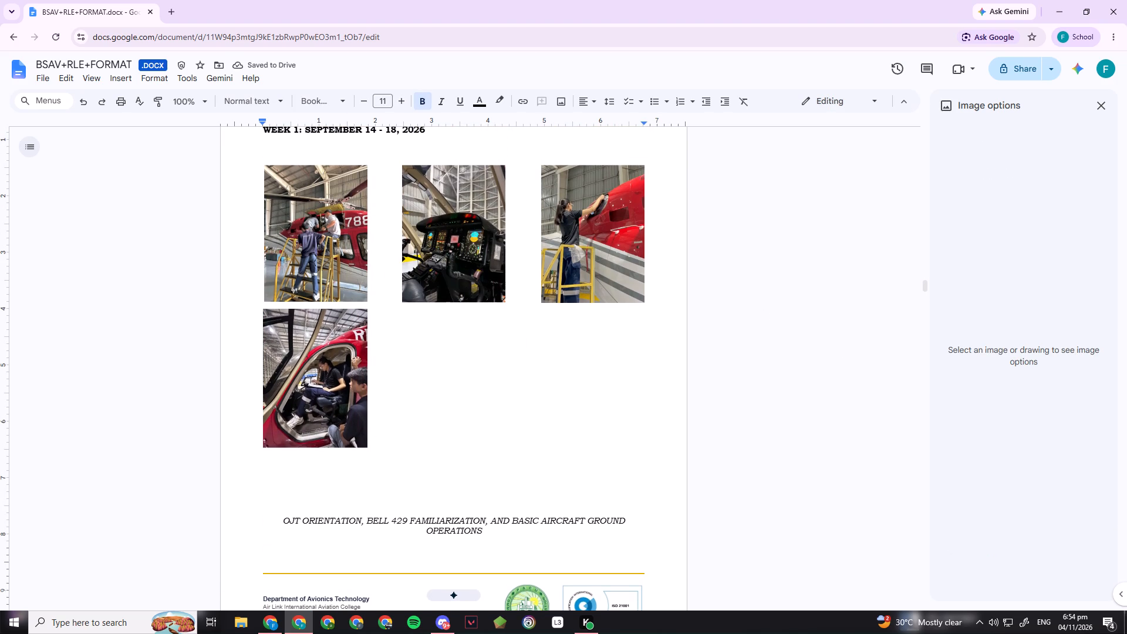
{"action": "left_click_drag", "start_coordinate": [343, 376], "coordinate": [347, 422]}
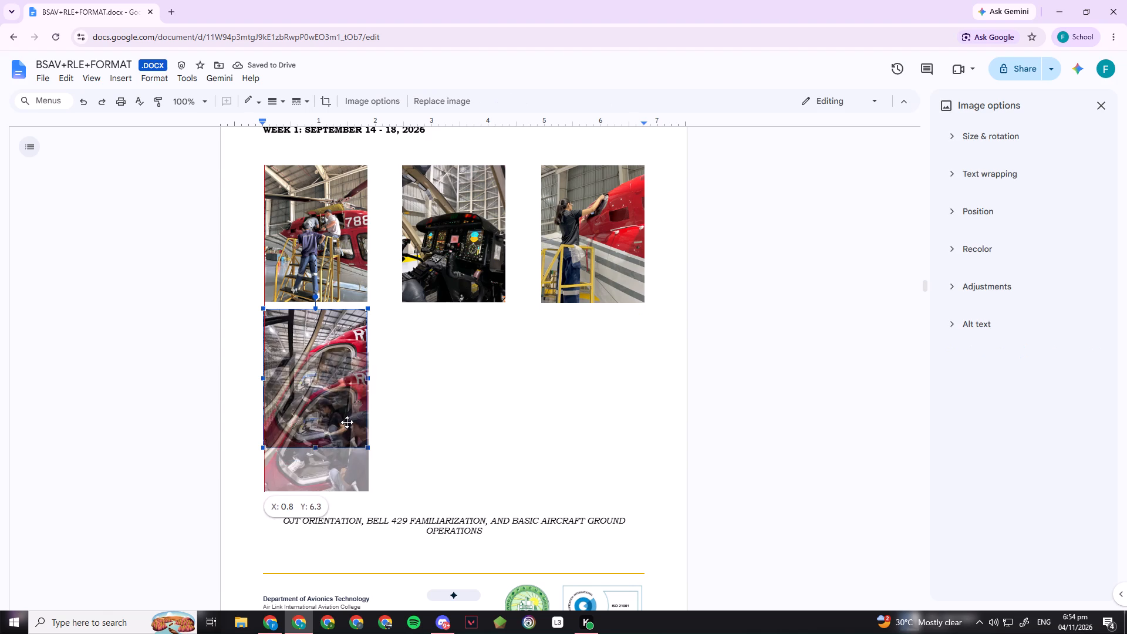
{"action": "left_click_drag", "start_coordinate": [347, 422], "coordinate": [347, 429]}
Enlarge the ladder and cockpit photos proportionally to about 2 in wide each, with their bottom edges roughly level.
{"action": "left_click", "coordinate": [341, 272]}
{"action": "left_click_drag", "start_coordinate": [367, 303], "coordinate": [377, 318]}
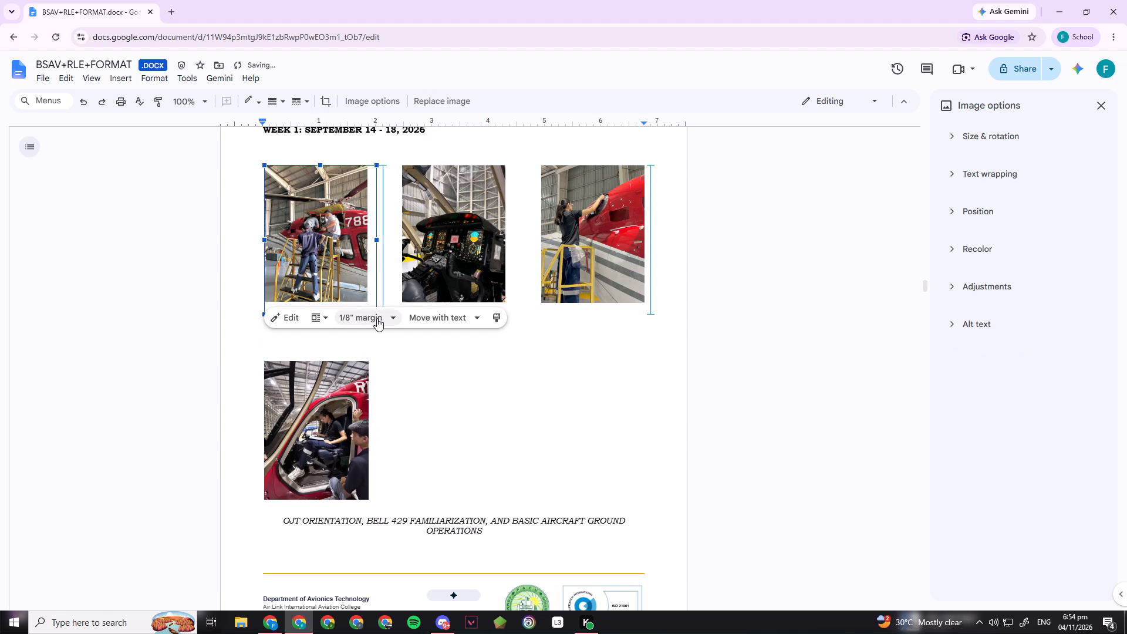
{"action": "left_click_drag", "start_coordinate": [377, 318], "coordinate": [376, 318]}
{"action": "left_click", "coordinate": [458, 265]}
{"action": "left_click_drag", "start_coordinate": [506, 303], "coordinate": [517, 313]}
Enlarge the red-helicopter photo slightly and crop the blank strip off its bottom edge.
{"action": "left_click", "coordinate": [593, 262]}
{"action": "left_click", "coordinate": [644, 315]}
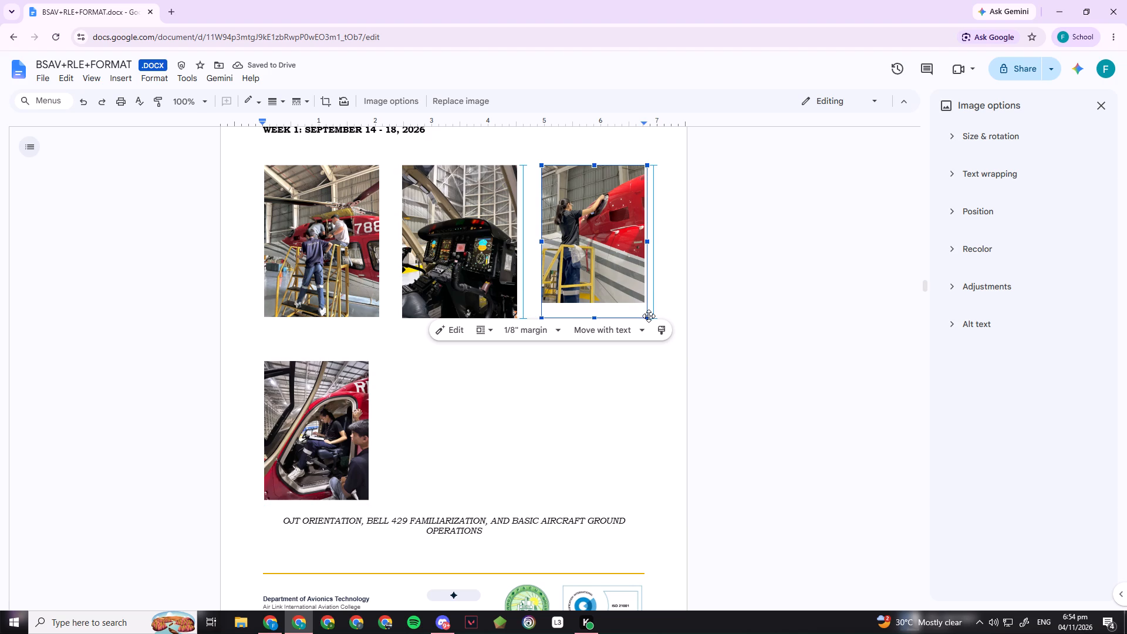
{"action": "left_click", "coordinate": [744, 302]}
{"action": "left_click", "coordinate": [626, 279]}
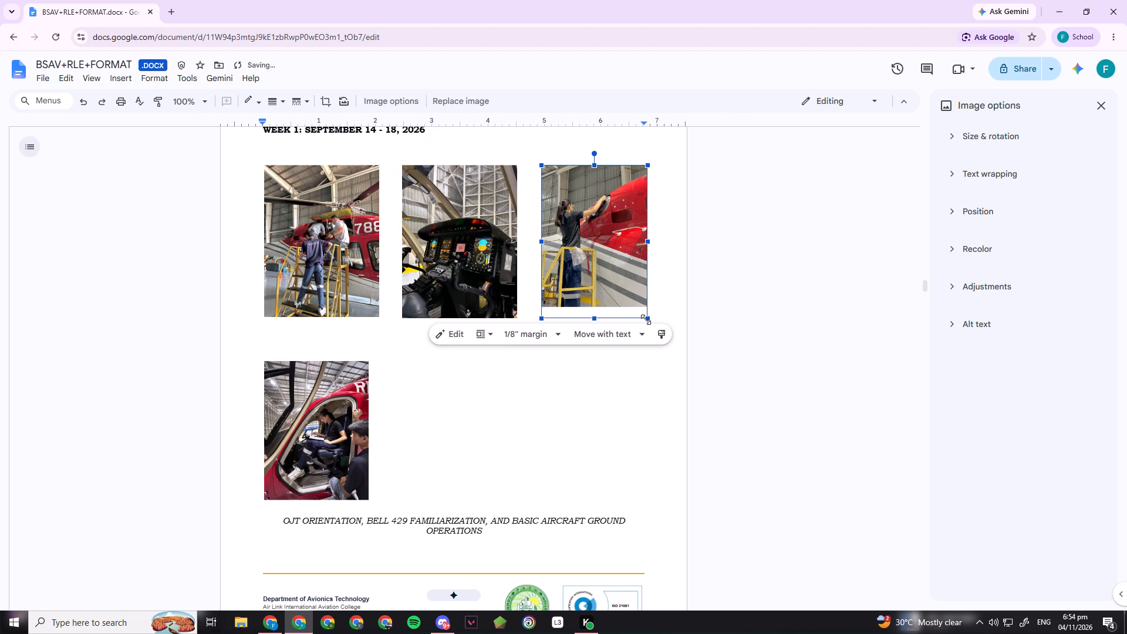
{"action": "right_click", "coordinate": [593, 296]}
{"action": "left_click", "coordinate": [652, 404]}
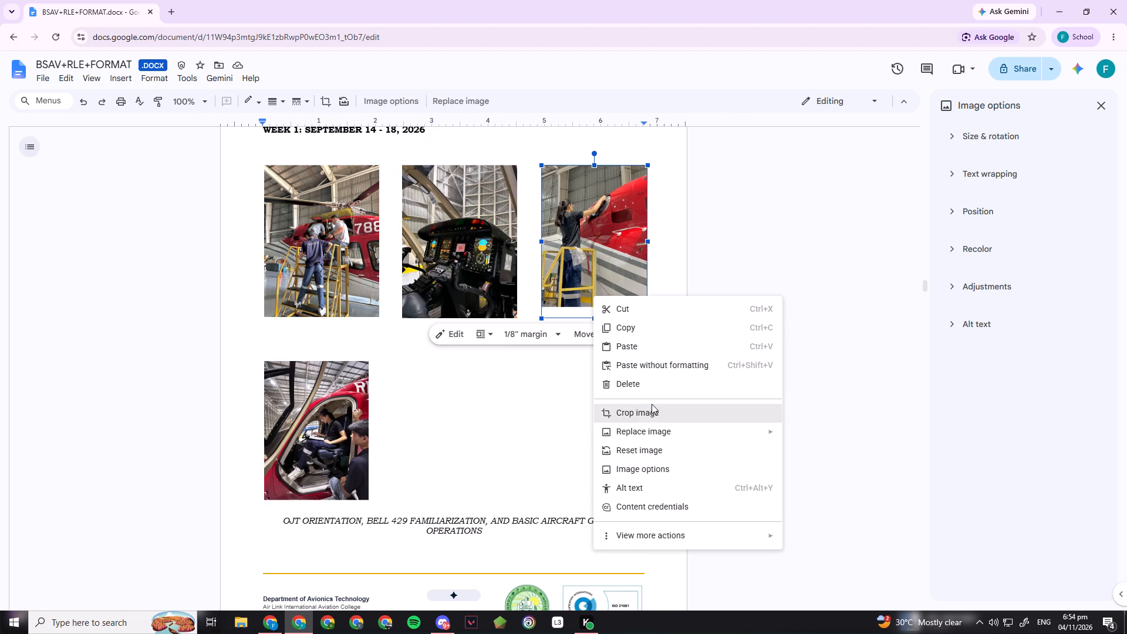
{"action": "left_click_drag", "start_coordinate": [597, 316], "coordinate": [598, 306]}
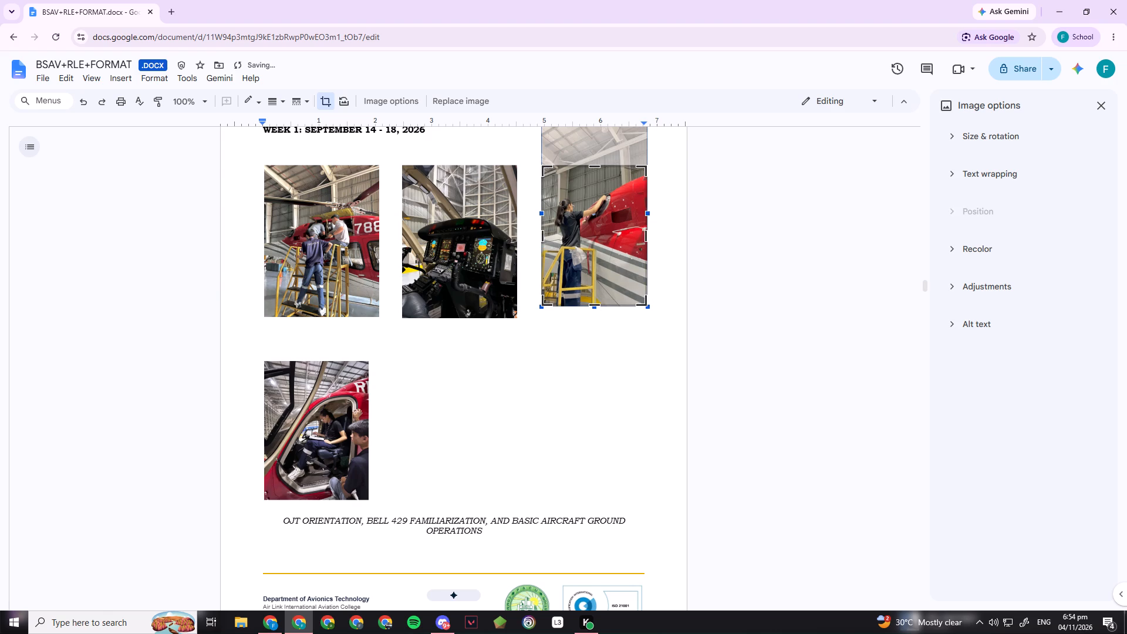
{"action": "key", "text": "Return"}
{"action": "left_click", "coordinate": [742, 290]}
Enlarge the red-helicopter photo proportionally to match the cockpit photo's width and height.
{"action": "left_click", "coordinate": [608, 269]}
{"action": "left_click_drag", "start_coordinate": [648, 305], "coordinate": [654, 319]}
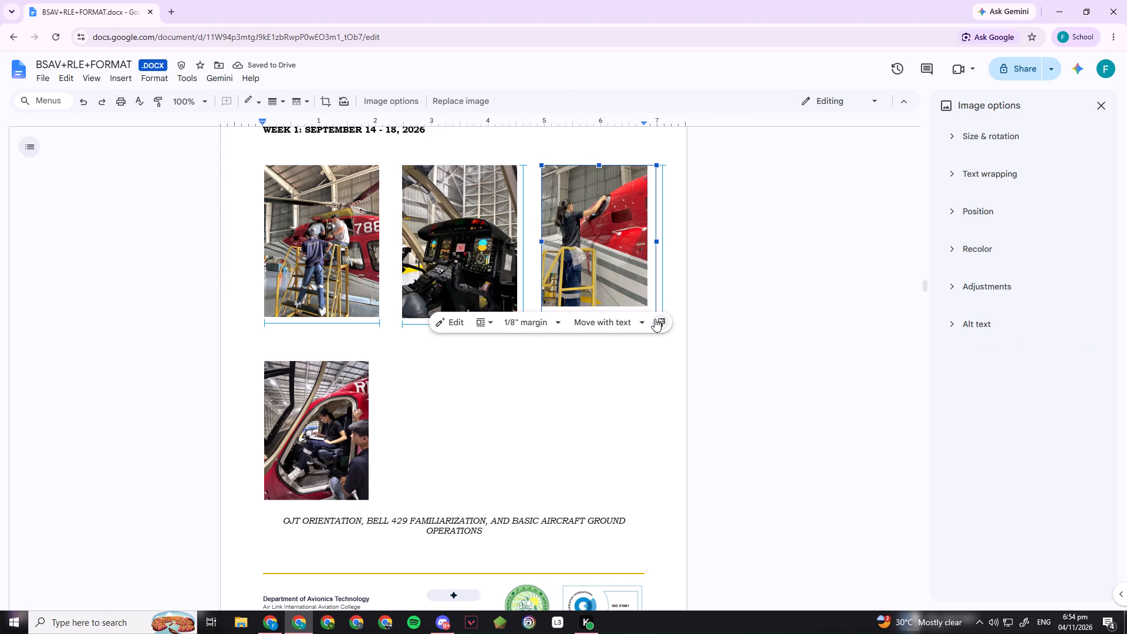
{"action": "left_click_drag", "start_coordinate": [654, 319], "coordinate": [655, 319]}
{"action": "left_click", "coordinate": [762, 309]}
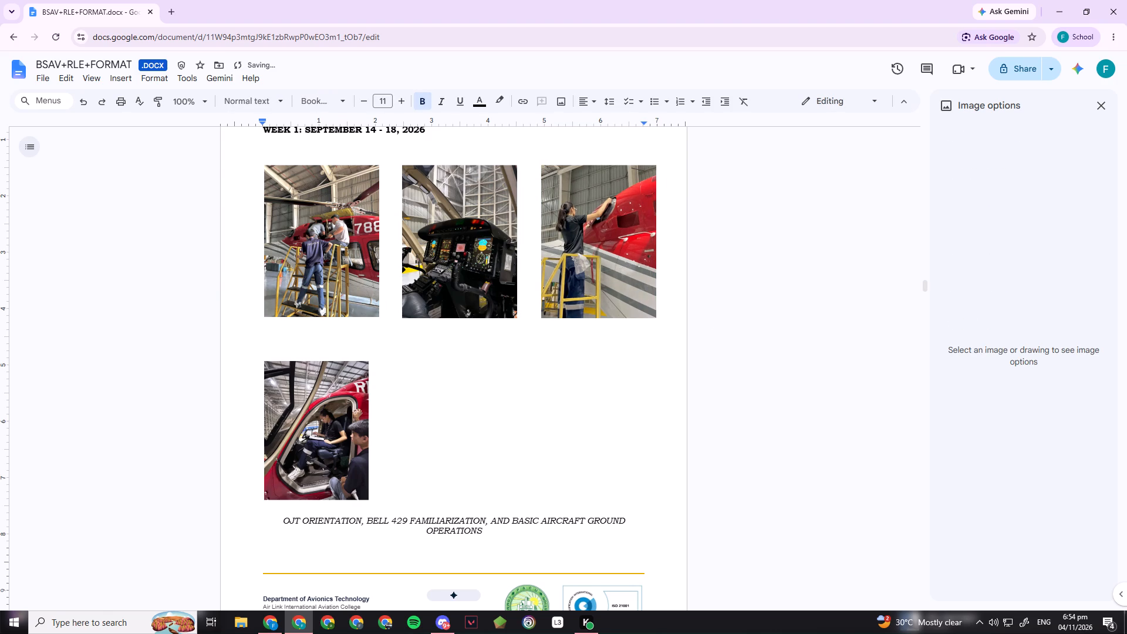
Move the seated-trainee photo up to the left margin and enlarge it proportionally to match the ladder photo's width.
{"action": "left_click_drag", "start_coordinate": [325, 425], "coordinate": [320, 409]}
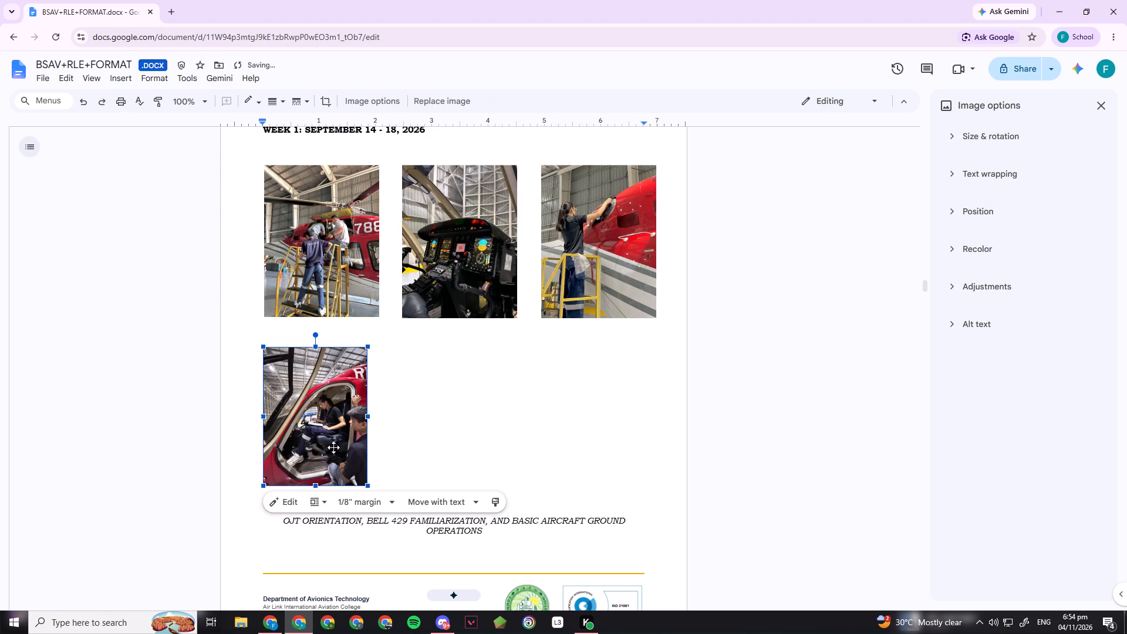
{"action": "left_click_drag", "start_coordinate": [369, 488], "coordinate": [379, 493]}
{"action": "left_click", "coordinate": [754, 442]}
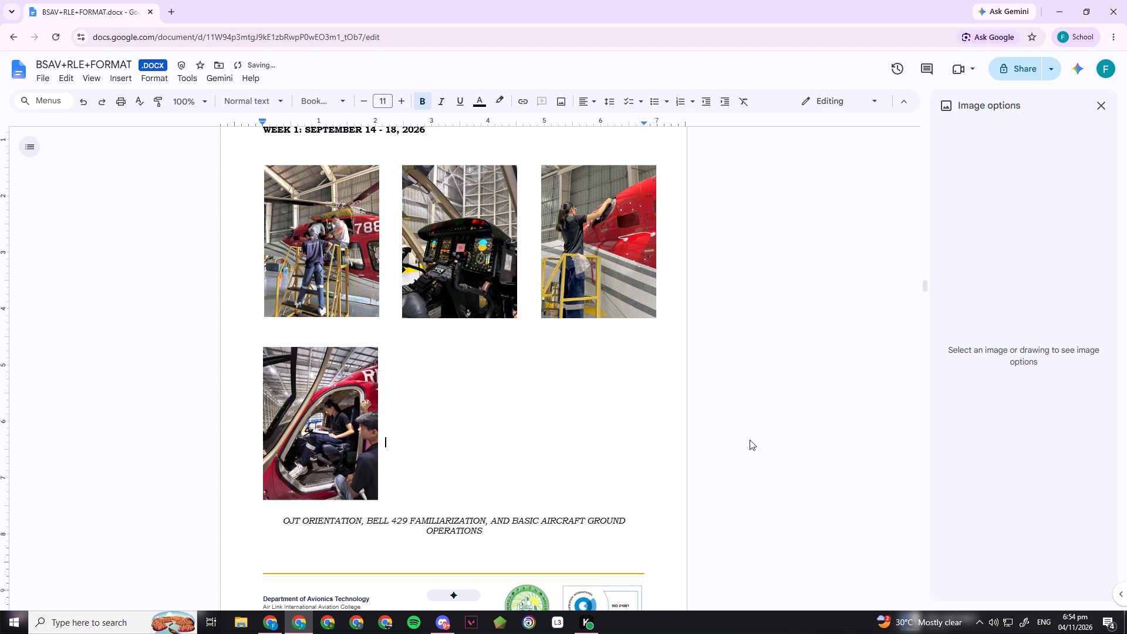
Nudge the ladder photo up to the left margin and enlarge it proportionally to about 2.2 in wide.
{"action": "left_click", "coordinate": [331, 285]}
{"action": "left_click", "coordinate": [349, 268]}
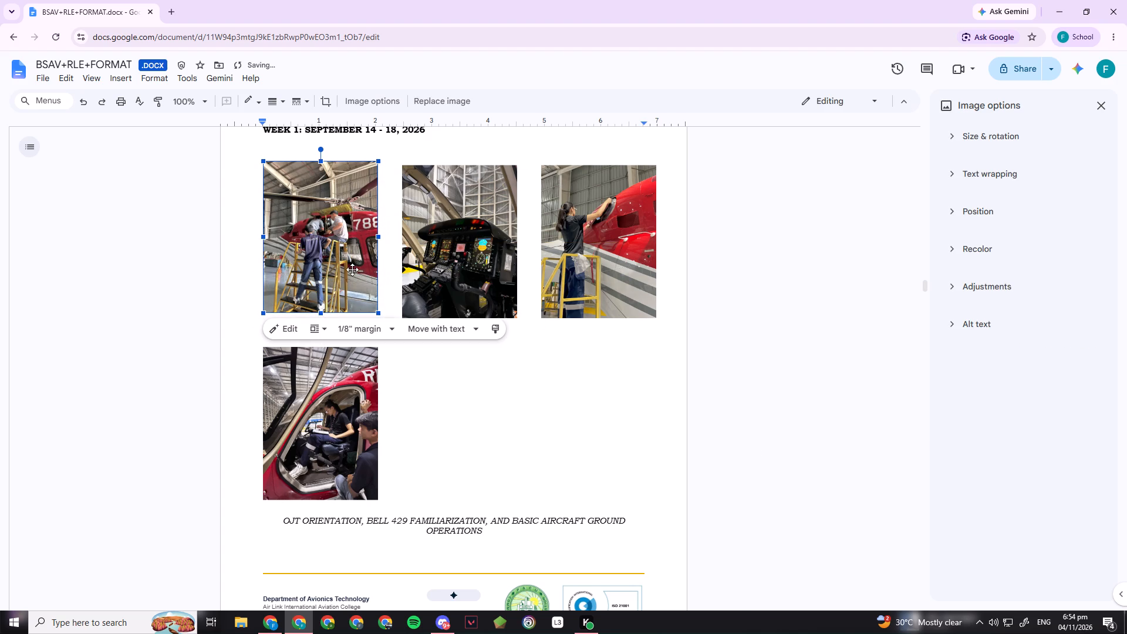
{"action": "left_click_drag", "start_coordinate": [379, 313], "coordinate": [387, 323]}
Enlarge the cockpit and red-helicopter photos proportionally so their bottom edges line up with the ladder photo's.
{"action": "left_click", "coordinate": [482, 298]}
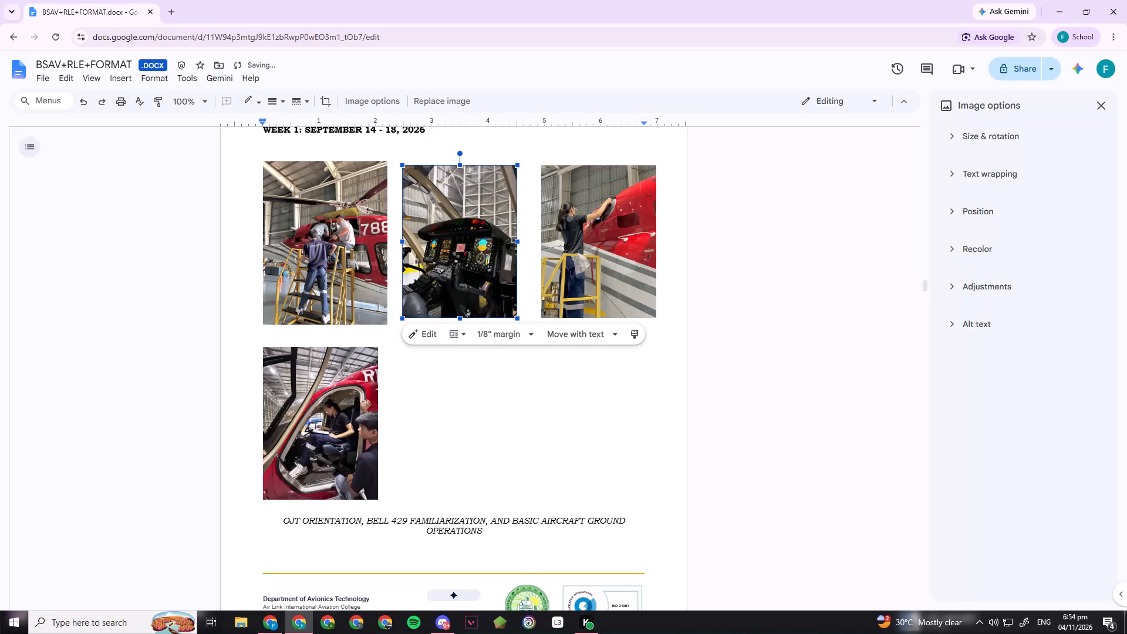
{"action": "left_click", "coordinate": [519, 319]}
{"action": "left_click", "coordinate": [595, 295]}
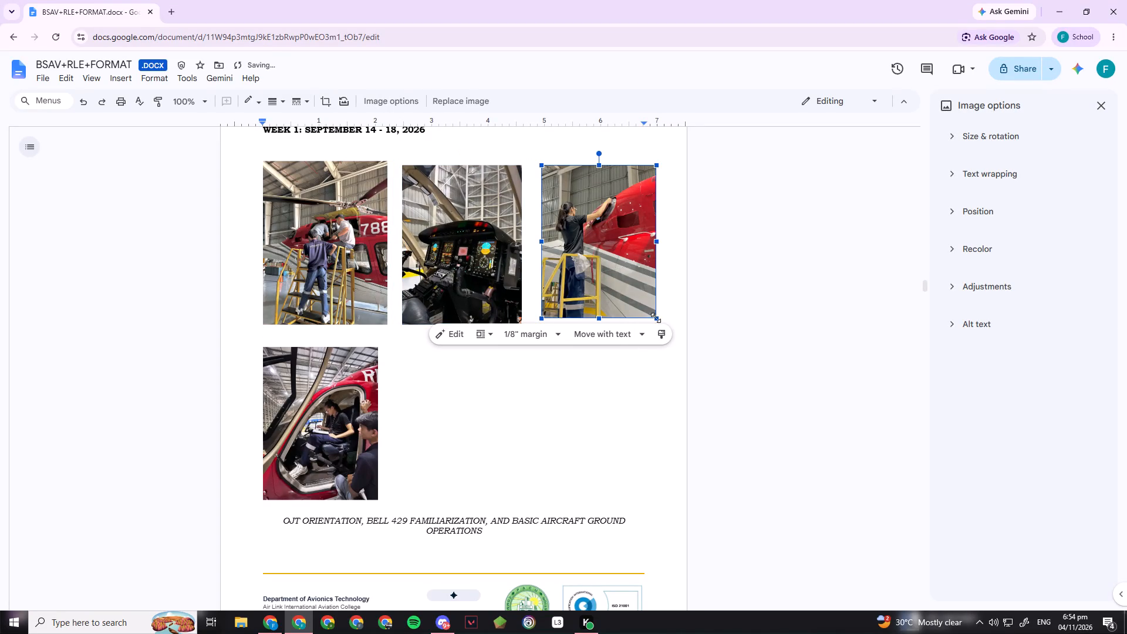
{"action": "left_click_drag", "start_coordinate": [656, 317], "coordinate": [662, 322]}
Enlarge all three top-row photos proportionally once more, keeping their bottom edges aligned, with the ladder photo about 2.3 in wide.
{"action": "left_click", "coordinate": [356, 301]}
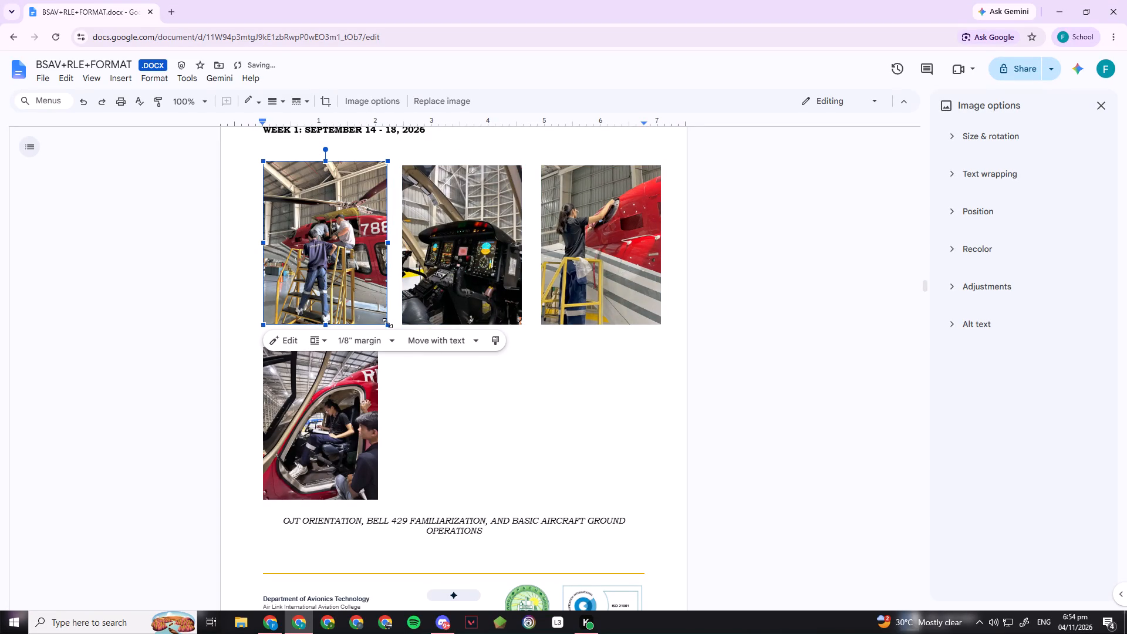
{"action": "left_click_drag", "start_coordinate": [387, 323], "coordinate": [394, 327]}
{"action": "left_click", "coordinate": [482, 311]}
{"action": "left_click_drag", "start_coordinate": [522, 324], "coordinate": [528, 332]}
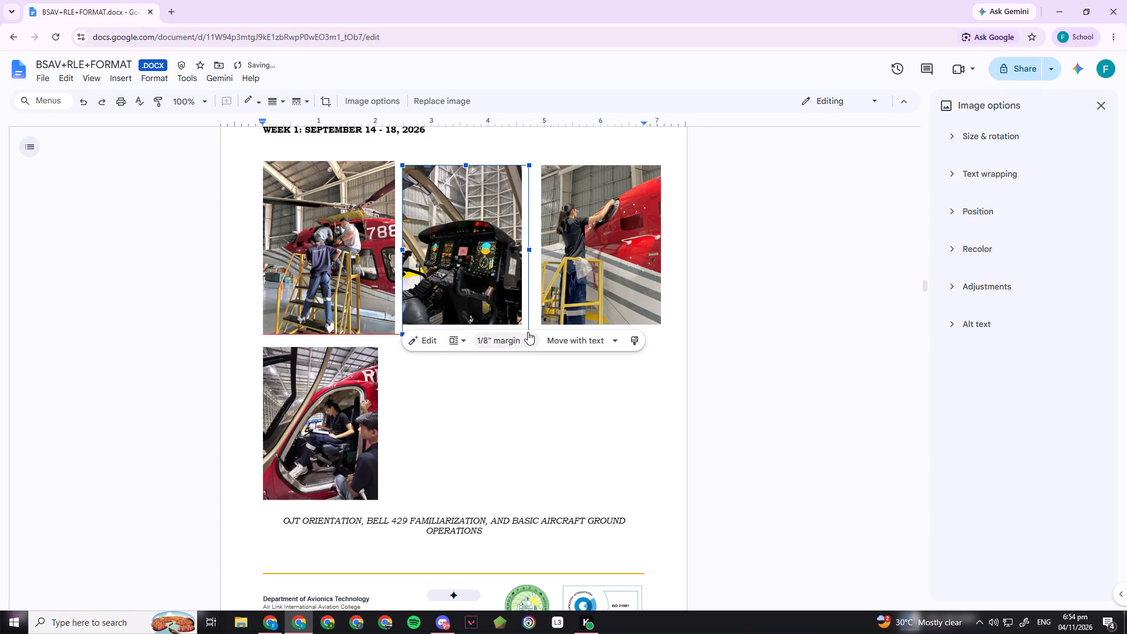
{"action": "left_click_drag", "start_coordinate": [528, 332], "coordinate": [528, 331]}
{"action": "left_click", "coordinate": [584, 299]}
{"action": "left_click_drag", "start_coordinate": [662, 323], "coordinate": [667, 332]}
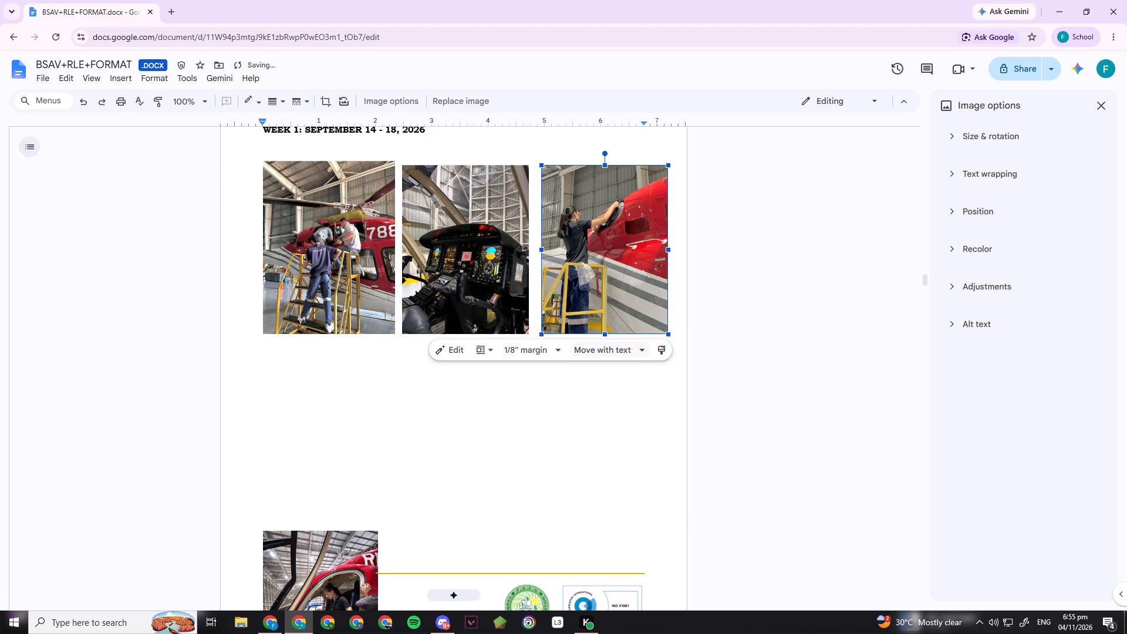
Move the seated-trainee photo back up beneath the ladder photo.
{"action": "left_click_drag", "start_coordinate": [344, 556], "coordinate": [349, 333]}
Enlarge the cockpit and red-helicopter photos upward so their top edges line up with the ladder photo's.
{"action": "scroll", "coordinate": [541, 322], "scroll_direction": "up", "scroll_amount": 3}
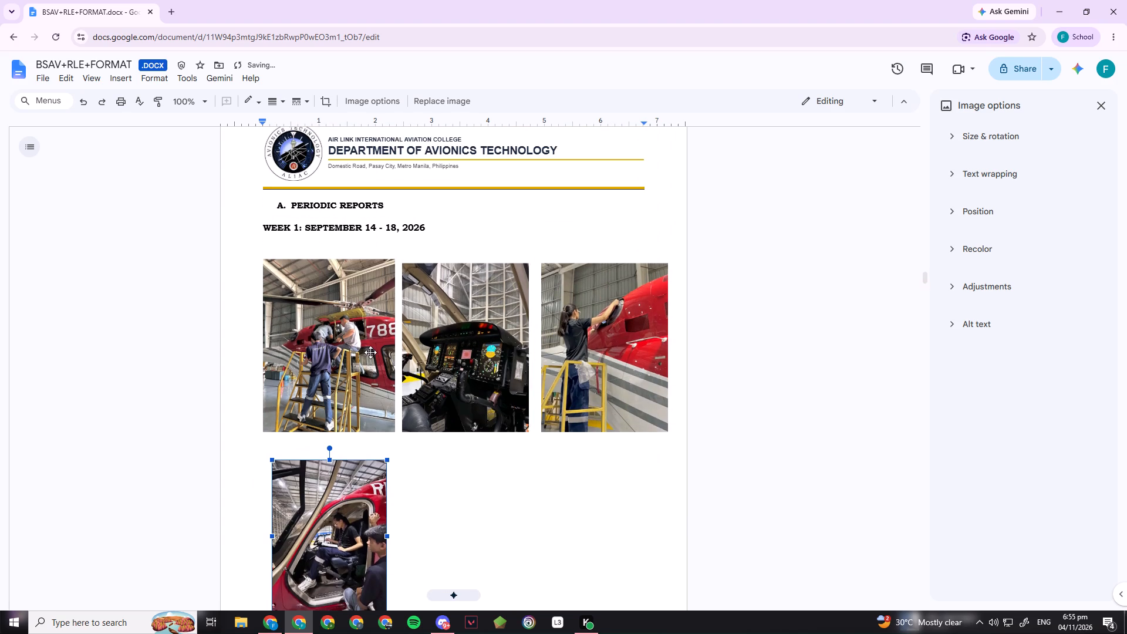
{"action": "left_click", "coordinate": [468, 323]}
{"action": "left_click", "coordinate": [528, 264]}
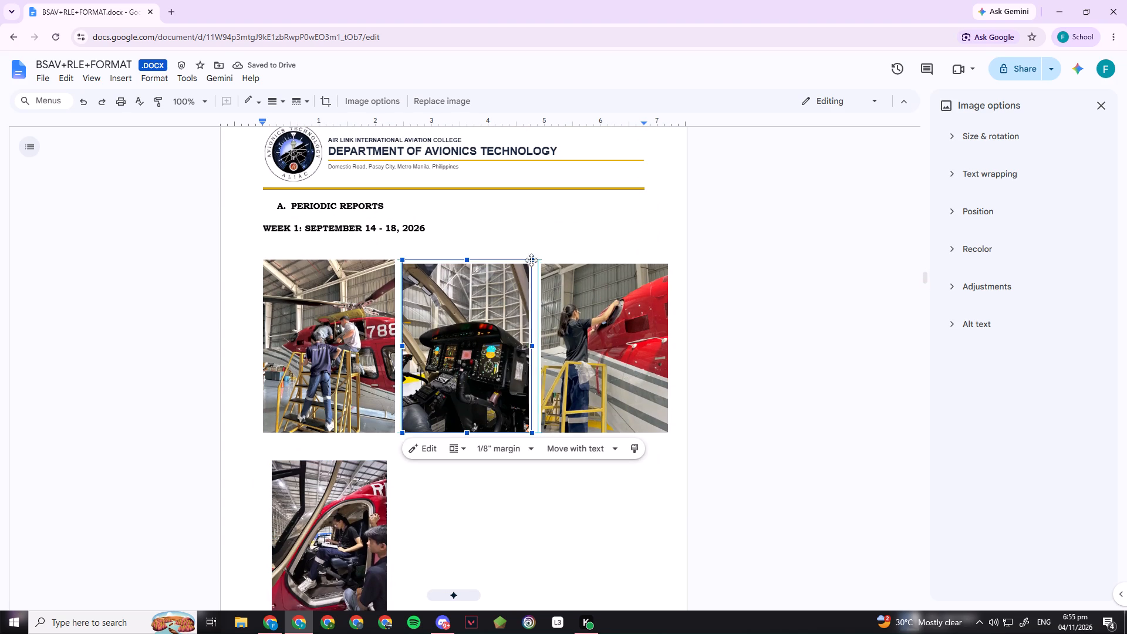
{"action": "left_click", "coordinate": [529, 262]}
{"action": "left_click", "coordinate": [772, 336]}
{"action": "left_click", "coordinate": [596, 383]}
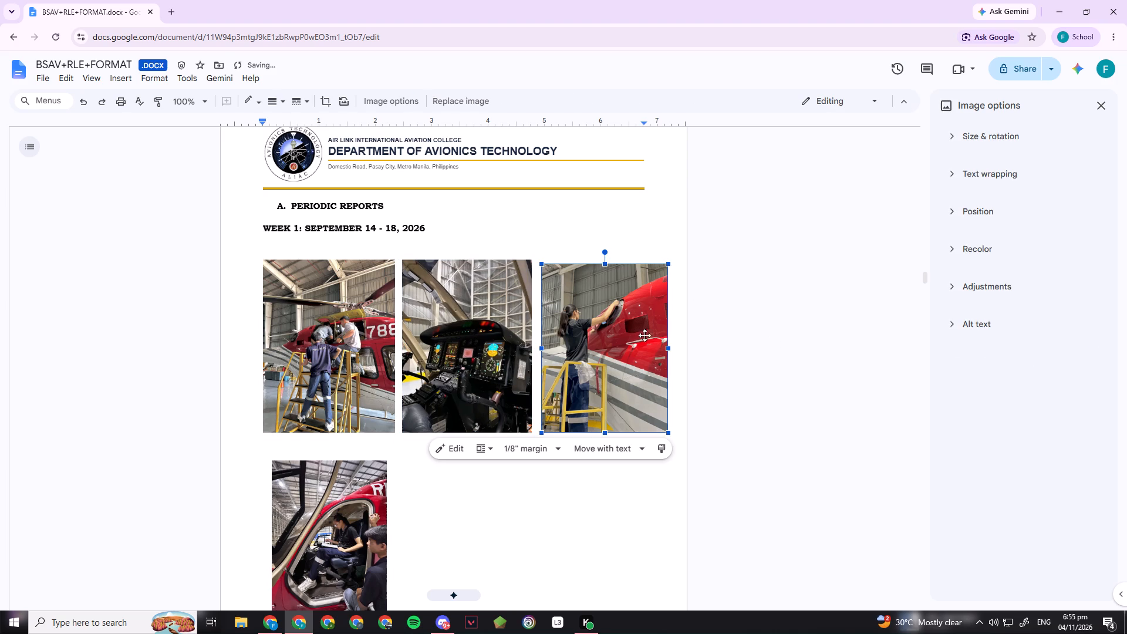
{"action": "left_click", "coordinate": [670, 265]}
{"action": "left_click", "coordinate": [772, 344]}
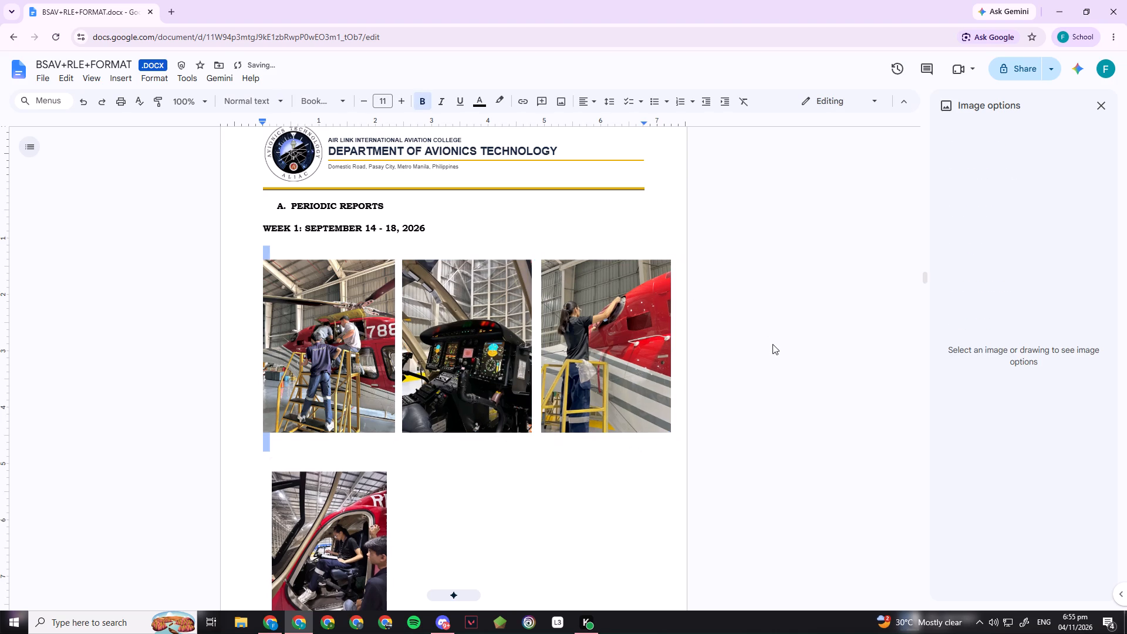
{"action": "left_click", "coordinate": [543, 491]}
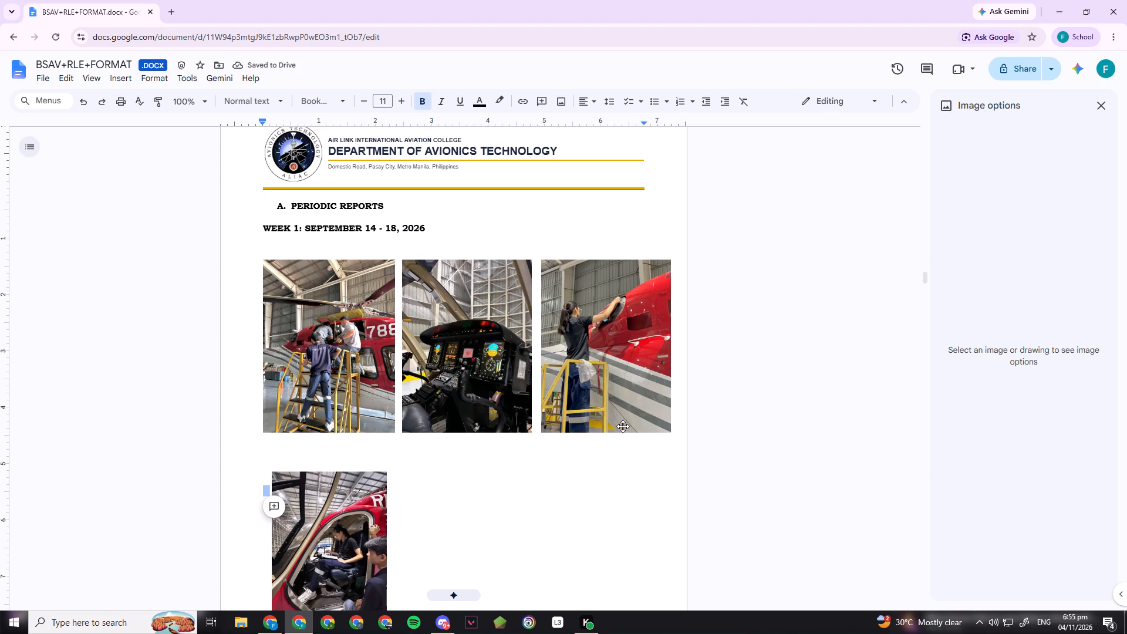
Move the cockpit photo closer to the ladder photo so it is centred horizontally on the page.
{"action": "left_click_drag", "start_coordinate": [482, 382], "coordinate": [467, 383]}
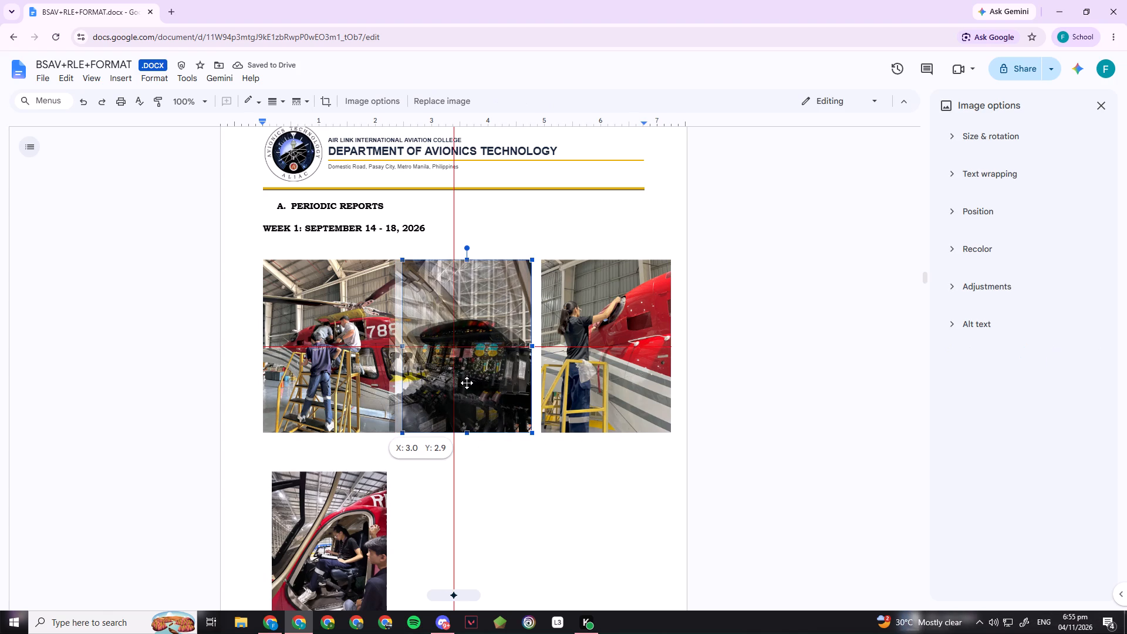
{"action": "left_click_drag", "start_coordinate": [467, 383], "coordinate": [466, 383]}
Move the ladder photo from the top row down to the lower row at the left margin.
{"action": "left_click", "coordinate": [346, 376]}
{"action": "left_click_drag", "start_coordinate": [346, 373], "coordinate": [341, 552]}
{"action": "left_click_drag", "start_coordinate": [361, 471], "coordinate": [364, 440]}
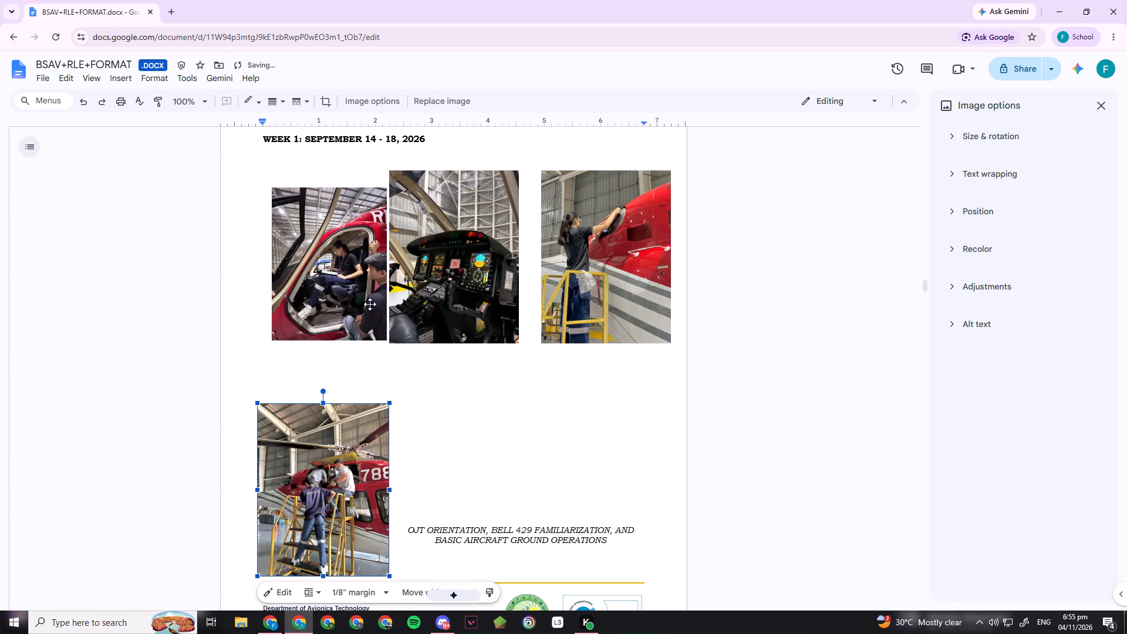
Enlarge the seated-trainee photo in the top row up and to the left so its top edge meets the cockpit photo's.
{"action": "left_click", "coordinate": [364, 301]}
{"action": "left_click_drag", "start_coordinate": [271, 188], "coordinate": [265, 173]}
Move the red-helicopter photo closer to the cockpit photo, leaving a narrow gap between them.
{"action": "left_click", "coordinate": [625, 259]}
{"action": "left_click_drag", "start_coordinate": [613, 261], "coordinate": [588, 259]}
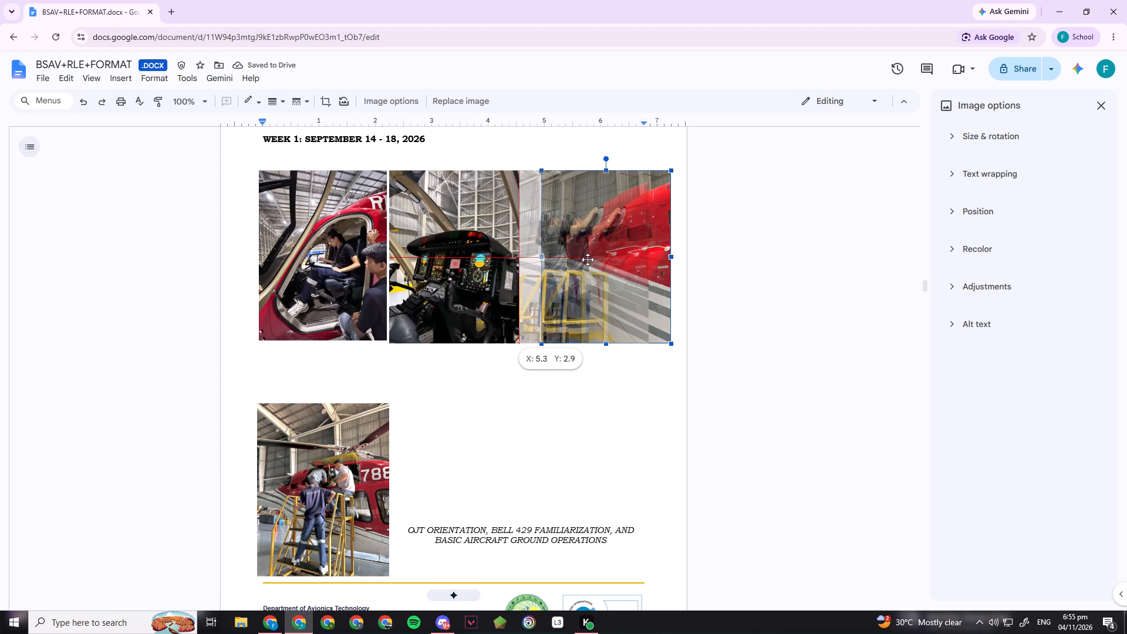
{"action": "left_click_drag", "start_coordinate": [588, 259], "coordinate": [584, 260]}
{"action": "left_click", "coordinate": [726, 286]}
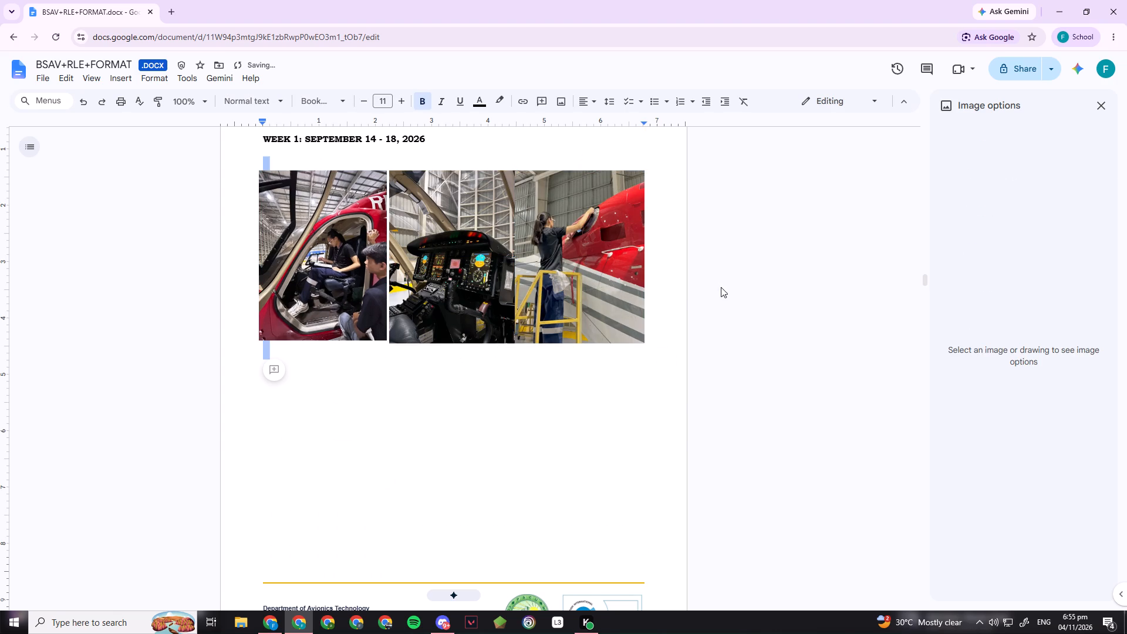
{"action": "left_click", "coordinate": [396, 421]}
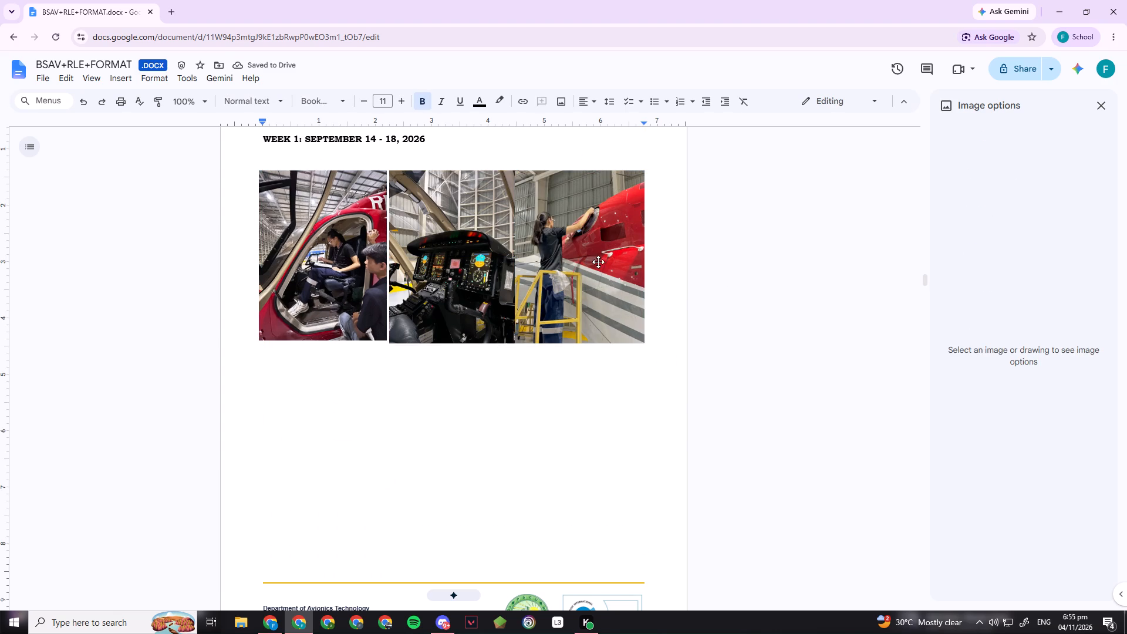
{"action": "left_click_drag", "start_coordinate": [589, 259], "coordinate": [602, 257]}
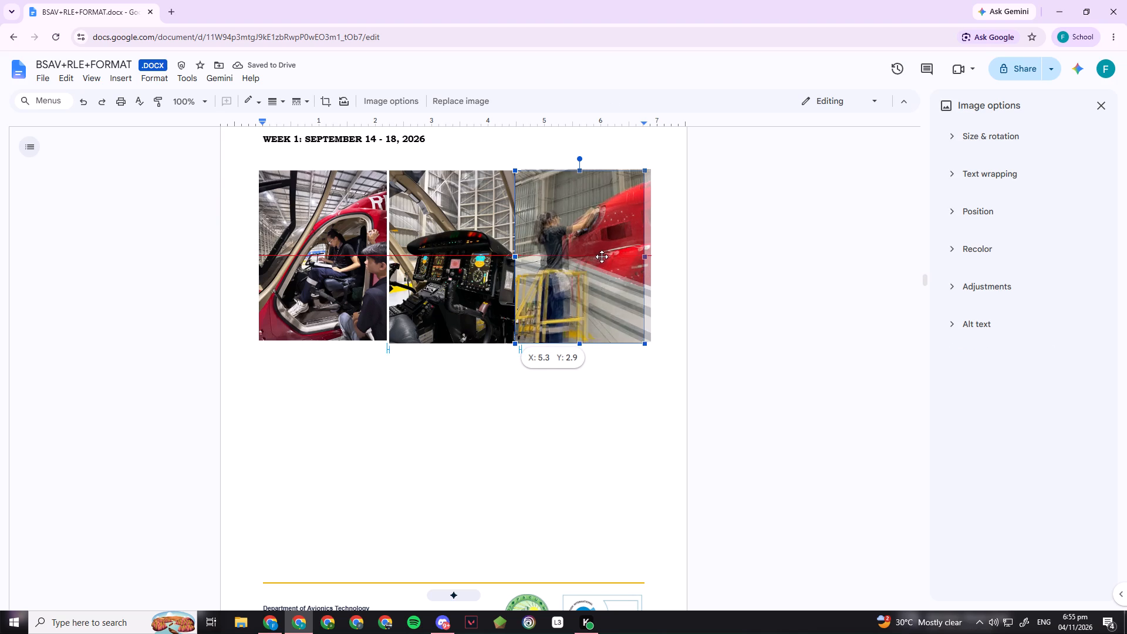
{"action": "left_click_drag", "start_coordinate": [602, 257], "coordinate": [609, 258]}
{"action": "left_click", "coordinate": [824, 294]}
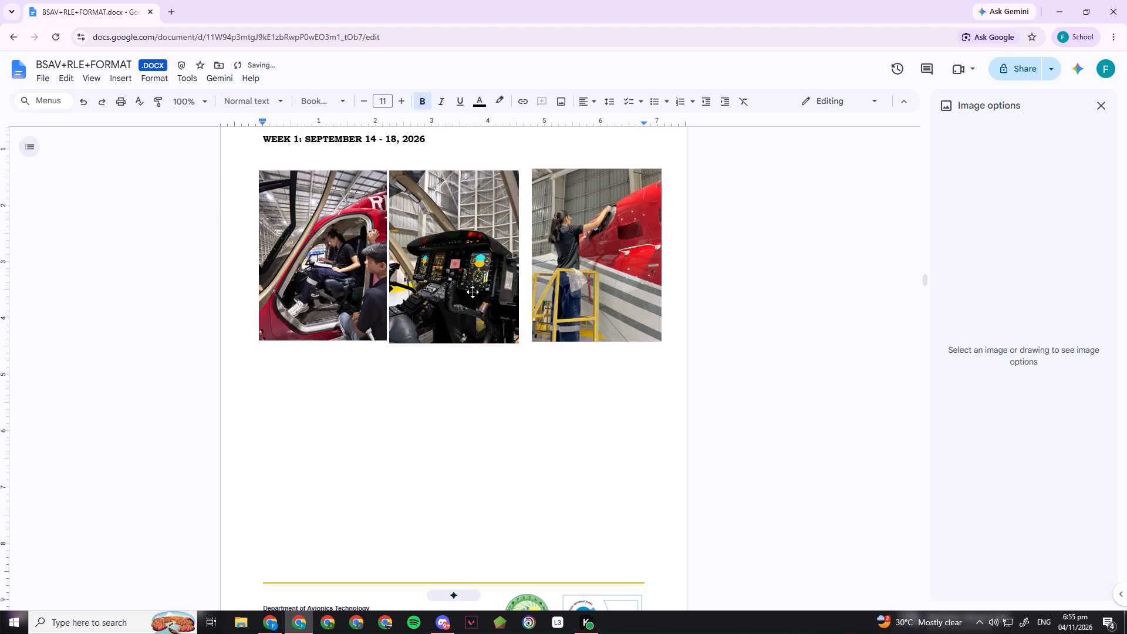
Align the cockpit photo with the top row and shift the seated-trainee photo left to leave a narrow gap between them.
{"action": "left_click", "coordinate": [467, 275]}
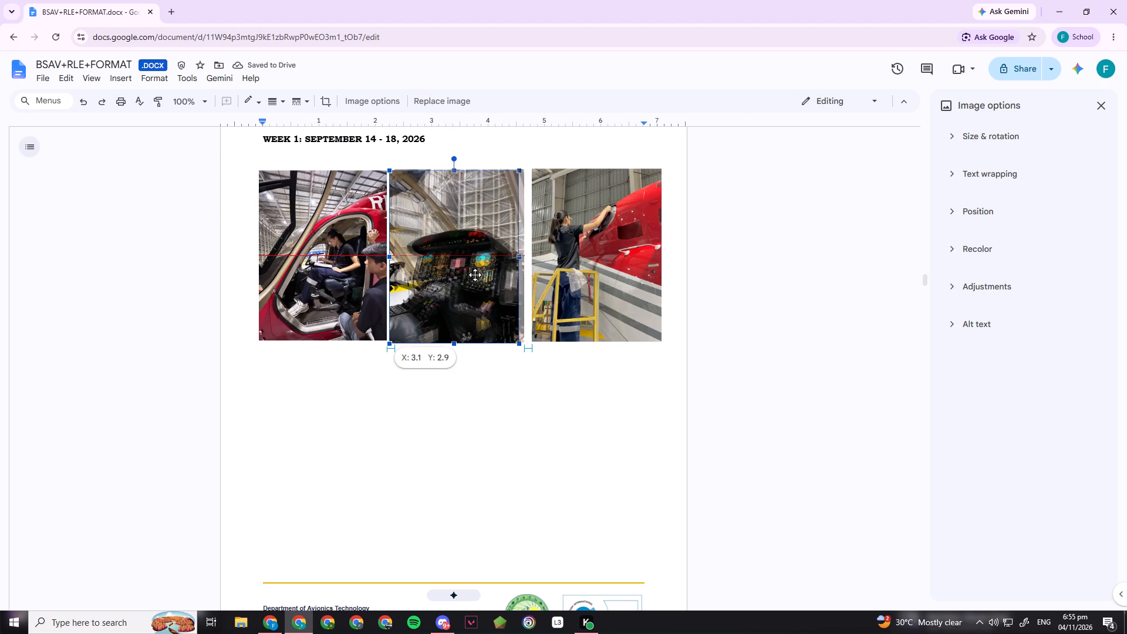
{"action": "left_click", "coordinate": [311, 288]}
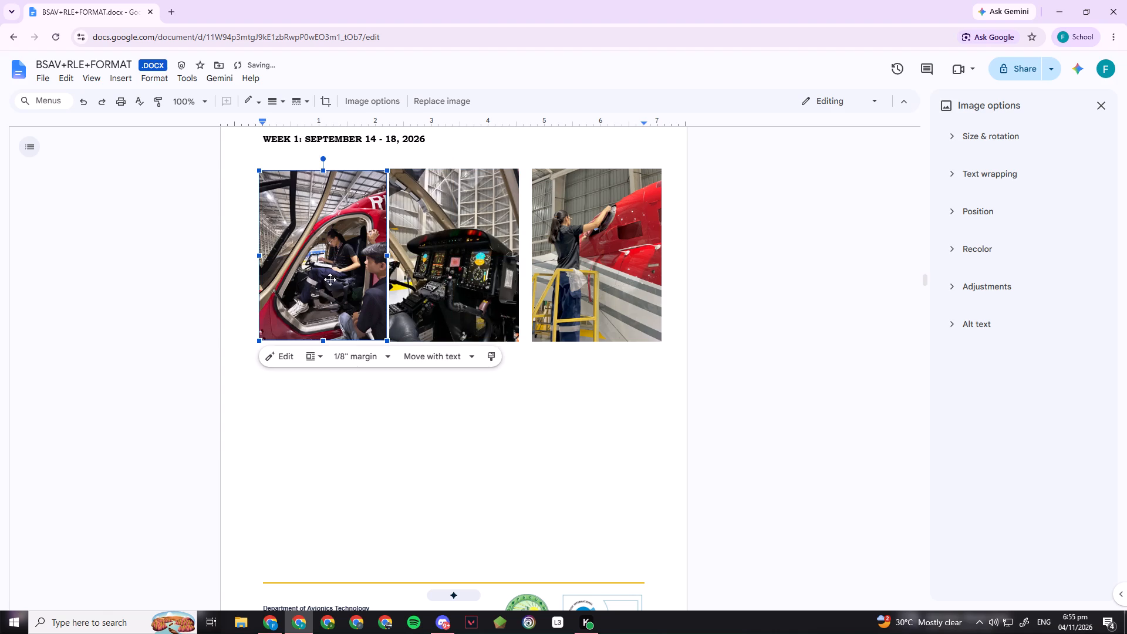
{"action": "left_click_drag", "start_coordinate": [330, 279], "coordinate": [319, 279]}
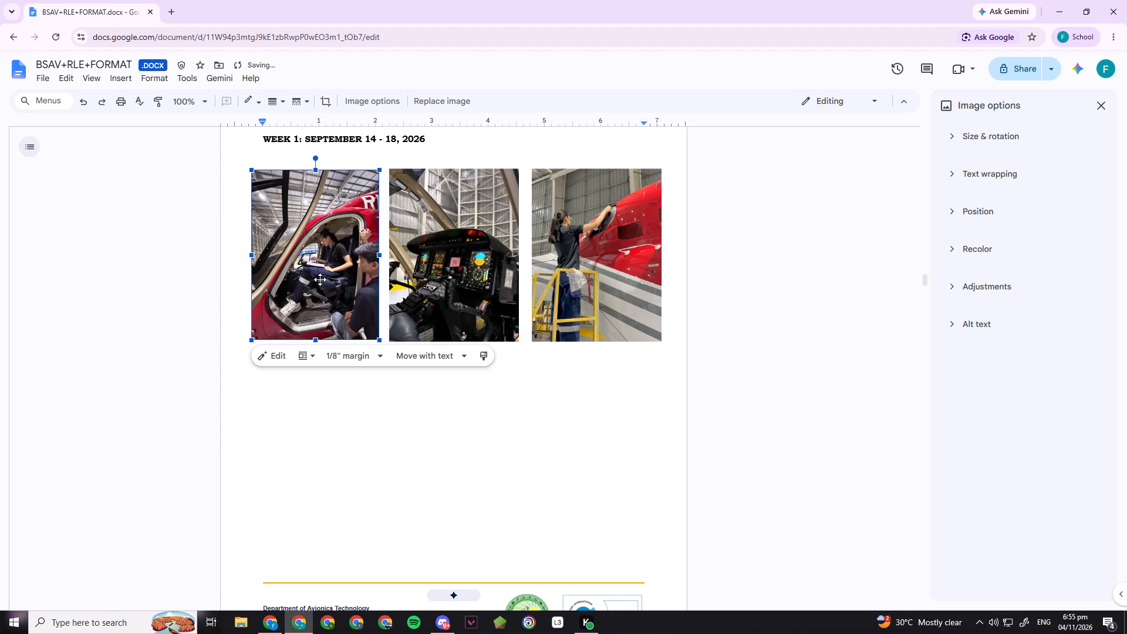
{"action": "left_click", "coordinate": [840, 456]}
Shrink the cockpit photo and the red-helicopter photo slightly to match the size of the seated-trainee photo.
{"action": "left_click", "coordinate": [431, 311]}
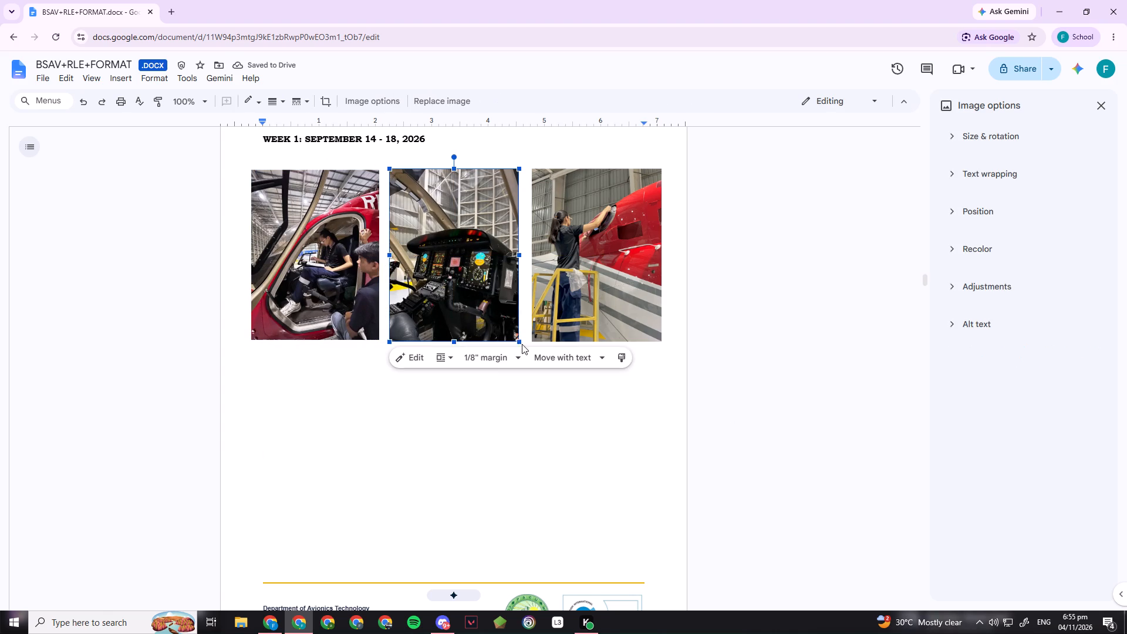
{"action": "left_click", "coordinate": [519, 338]}
{"action": "left_click", "coordinate": [506, 331]}
{"action": "left_click", "coordinate": [520, 342]}
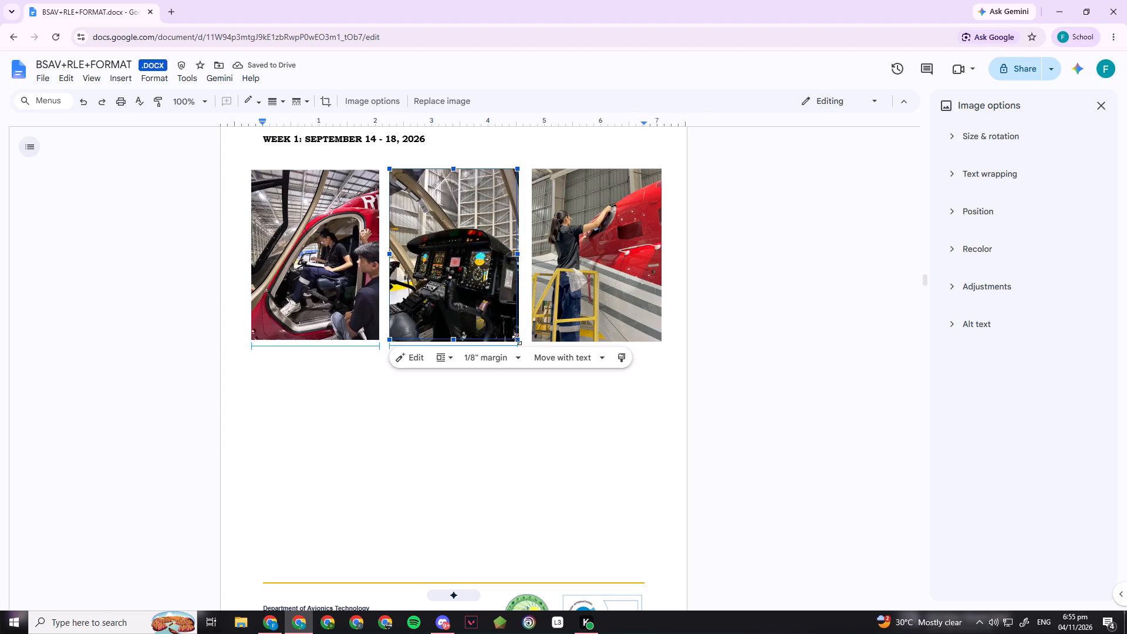
{"action": "left_click", "coordinate": [777, 360]}
{"action": "left_click", "coordinate": [594, 313]}
{"action": "left_click", "coordinate": [661, 341]}
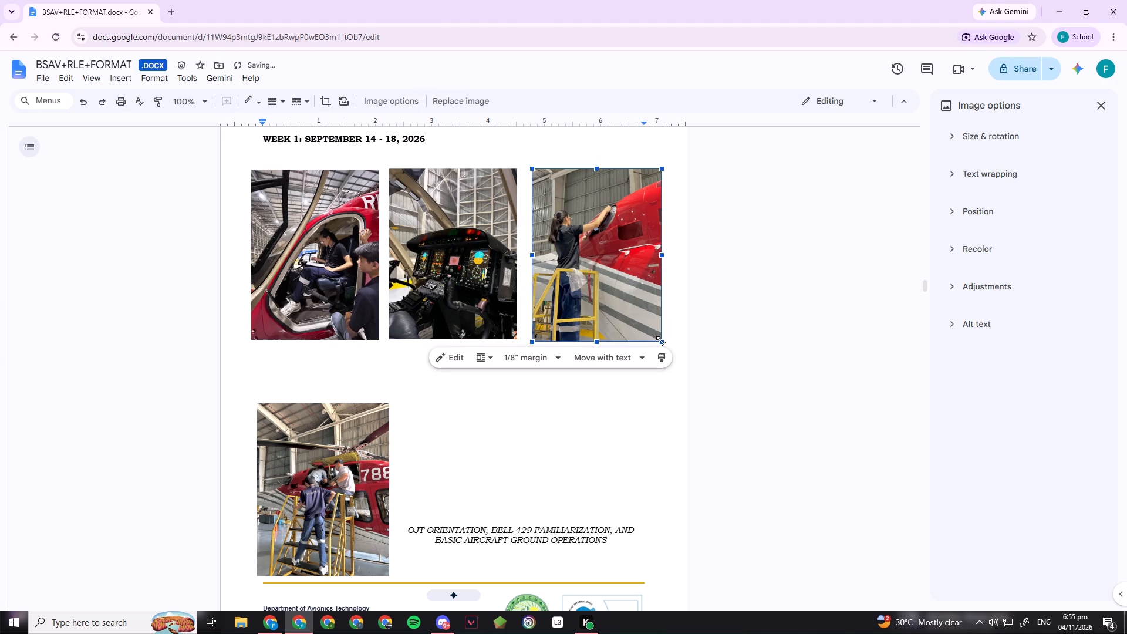
{"action": "left_click", "coordinate": [754, 346]}
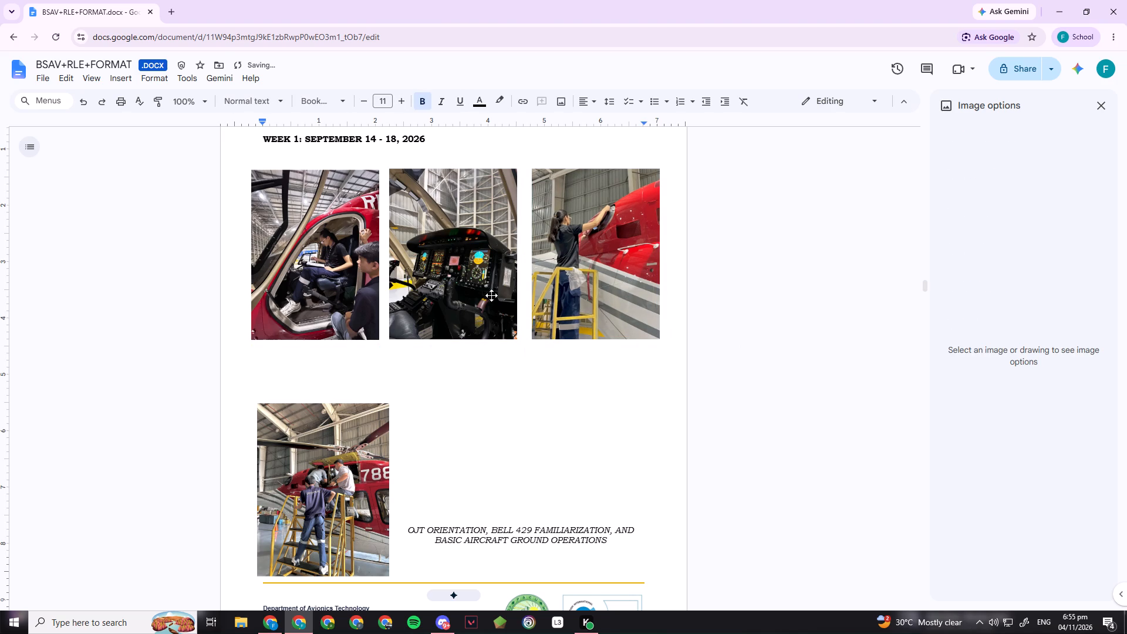
Centre the cockpit photo on the page and shift the red-helicopter photo towards it for even gaps in the top row.
{"action": "left_click", "coordinate": [458, 282]}
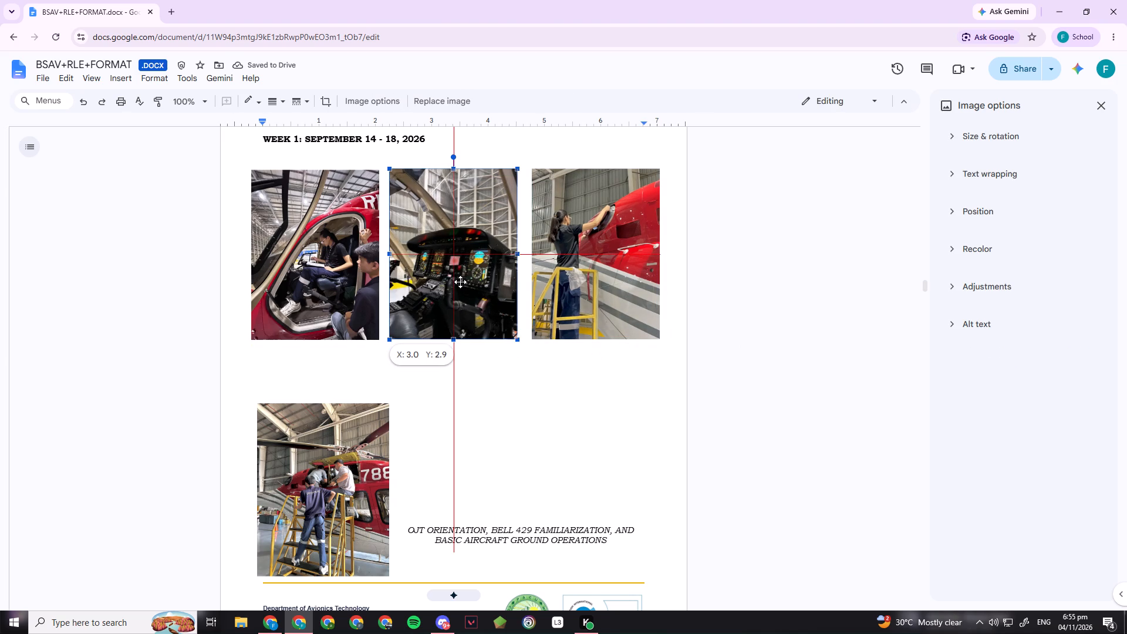
{"action": "left_click", "coordinate": [606, 274]}
{"action": "left_click_drag", "start_coordinate": [607, 274], "coordinate": [600, 274]}
{"action": "left_click", "coordinate": [788, 323]}
Move the ladder photo from the top of the following page back onto the Week 1 page, below the top row.
{"action": "scroll", "coordinate": [752, 292], "scroll_direction": "down", "scroll_amount": 2}
{"action": "scroll", "coordinate": [752, 292], "scroll_direction": "up", "scroll_amount": 1}
{"action": "scroll", "coordinate": [752, 294], "scroll_direction": "down", "scroll_amount": 3}
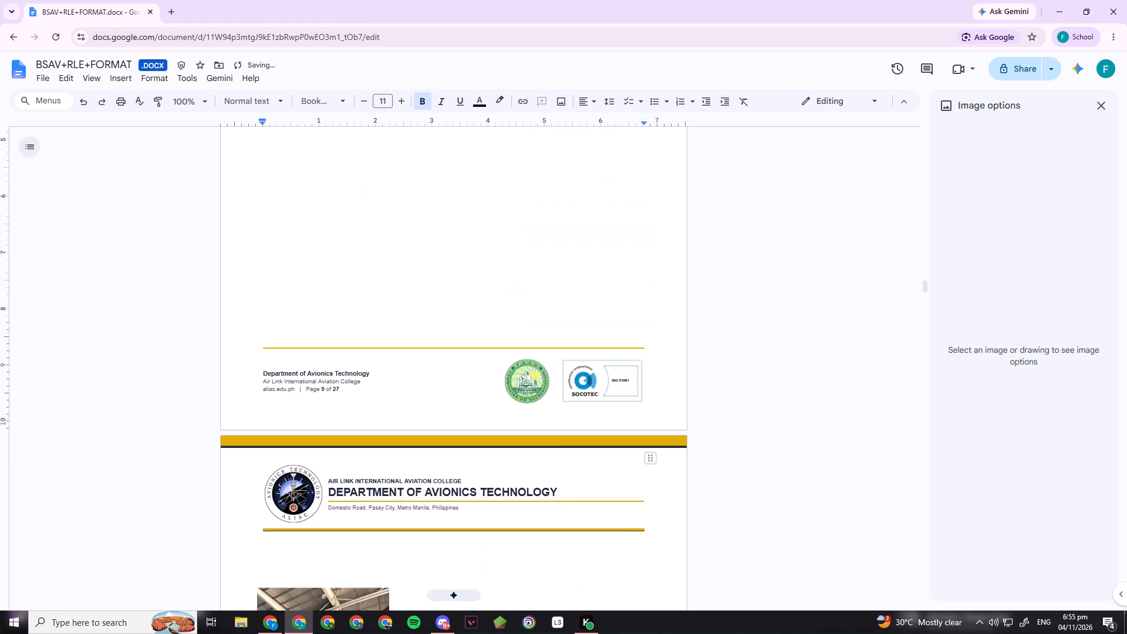
{"action": "scroll", "coordinate": [379, 432], "scroll_direction": "down", "scroll_amount": 3}
{"action": "left_click_drag", "start_coordinate": [314, 473], "coordinate": [377, 102]}
{"action": "scroll", "coordinate": [649, 285], "scroll_direction": "up", "scroll_amount": 4}
{"action": "scroll", "coordinate": [649, 285], "scroll_direction": "down", "scroll_amount": 1}
{"action": "scroll", "coordinate": [649, 285], "scroll_direction": "up", "scroll_amount": 5}
{"action": "scroll", "coordinate": [456, 368], "scroll_direction": "down", "scroll_amount": 2}
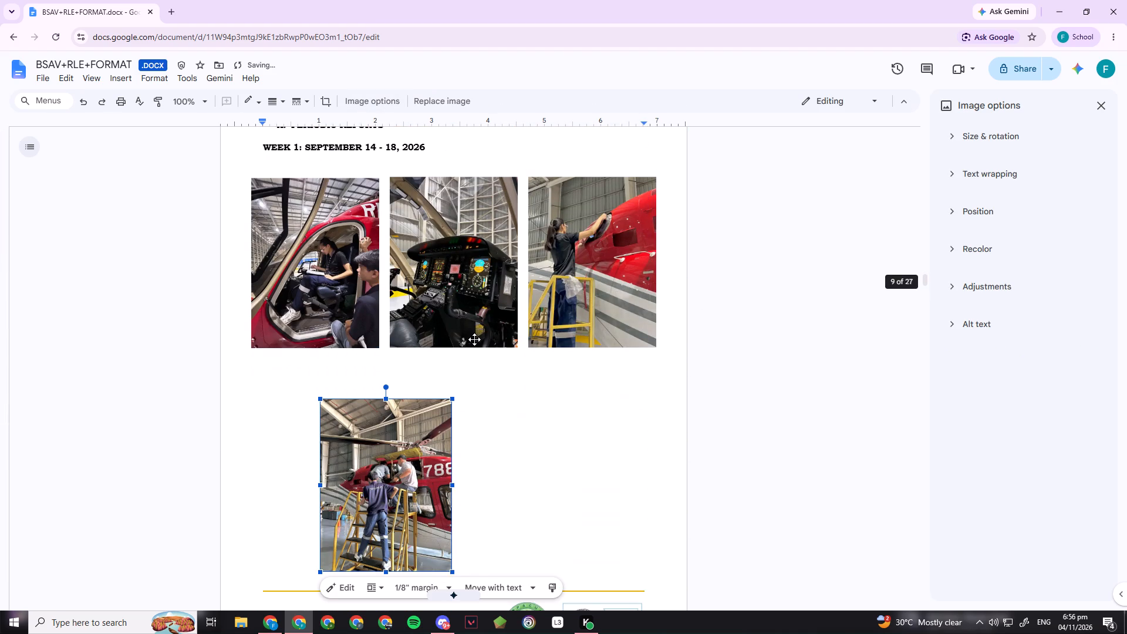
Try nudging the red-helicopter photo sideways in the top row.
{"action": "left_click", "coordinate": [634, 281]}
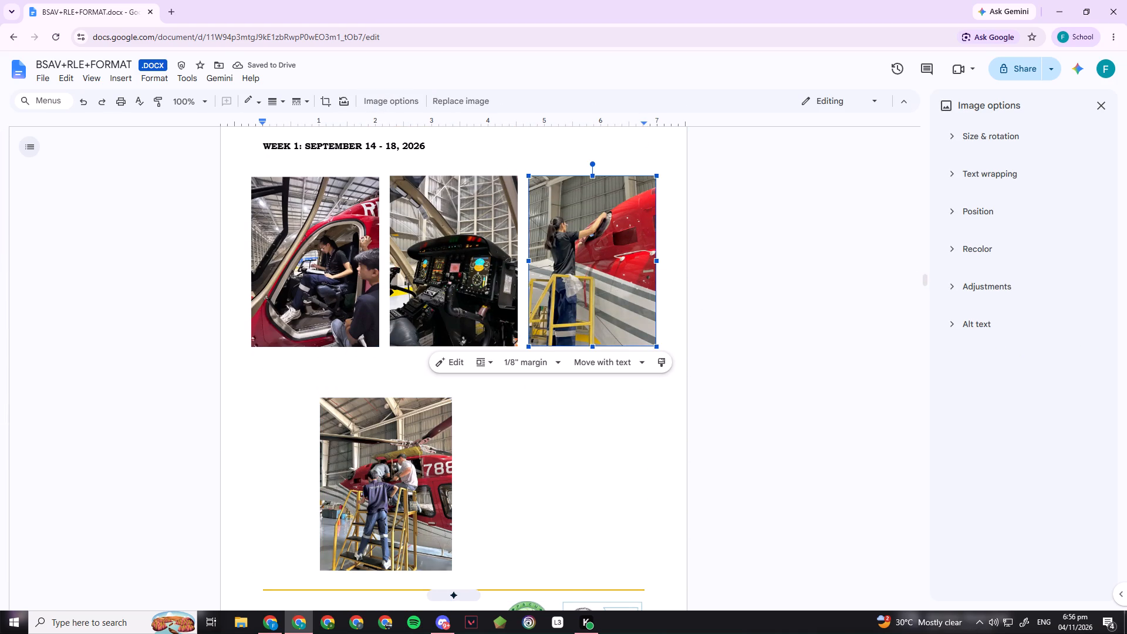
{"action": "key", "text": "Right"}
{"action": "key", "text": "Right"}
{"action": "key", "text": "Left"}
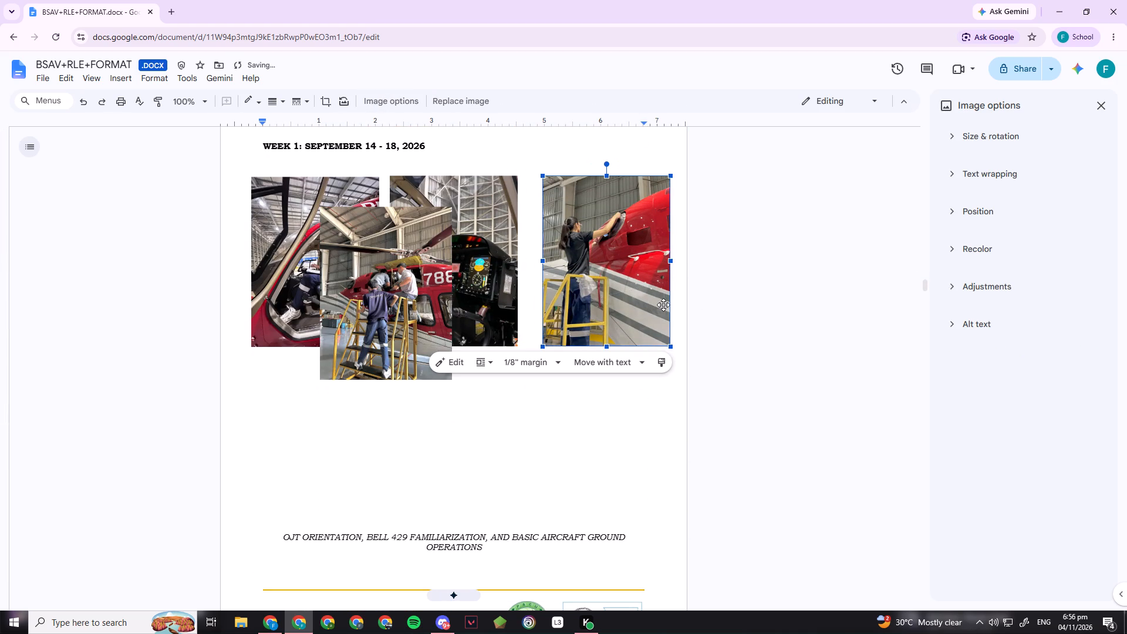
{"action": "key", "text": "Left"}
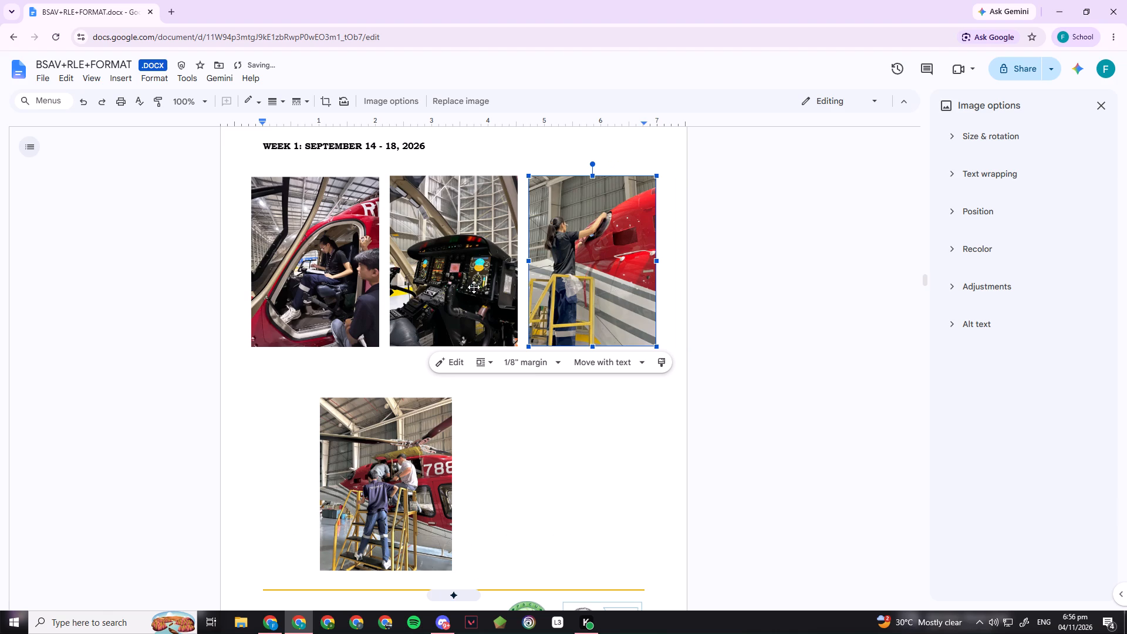
Move the ladder photo directly beneath the seated-trainee photo and shrink it to about the same width.
{"action": "left_click", "coordinate": [811, 429]}
{"action": "left_click_drag", "start_coordinate": [399, 483], "coordinate": [338, 454]}
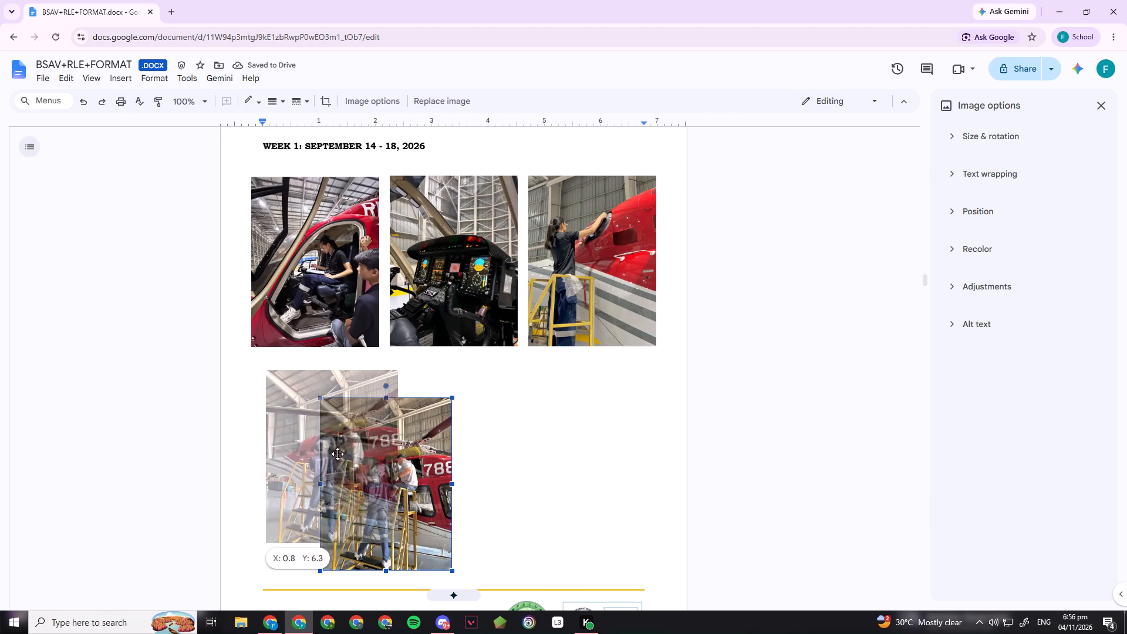
{"action": "left_click_drag", "start_coordinate": [338, 454], "coordinate": [326, 451]}
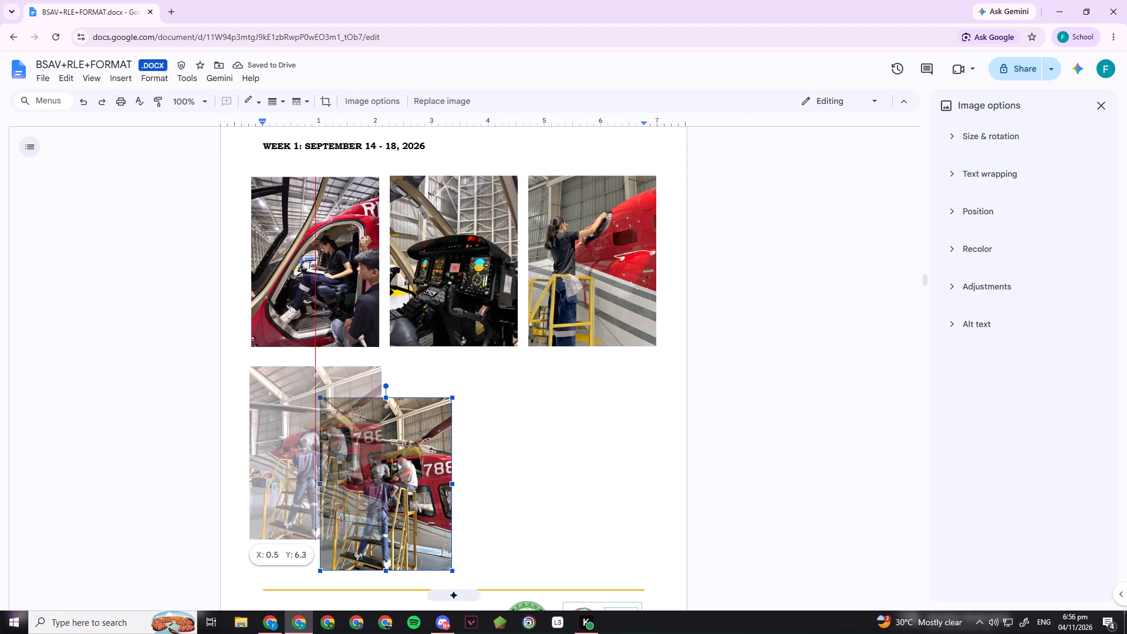
{"action": "left_click_drag", "start_coordinate": [344, 463], "coordinate": [344, 450]}
{"action": "left_click", "coordinate": [831, 489]}
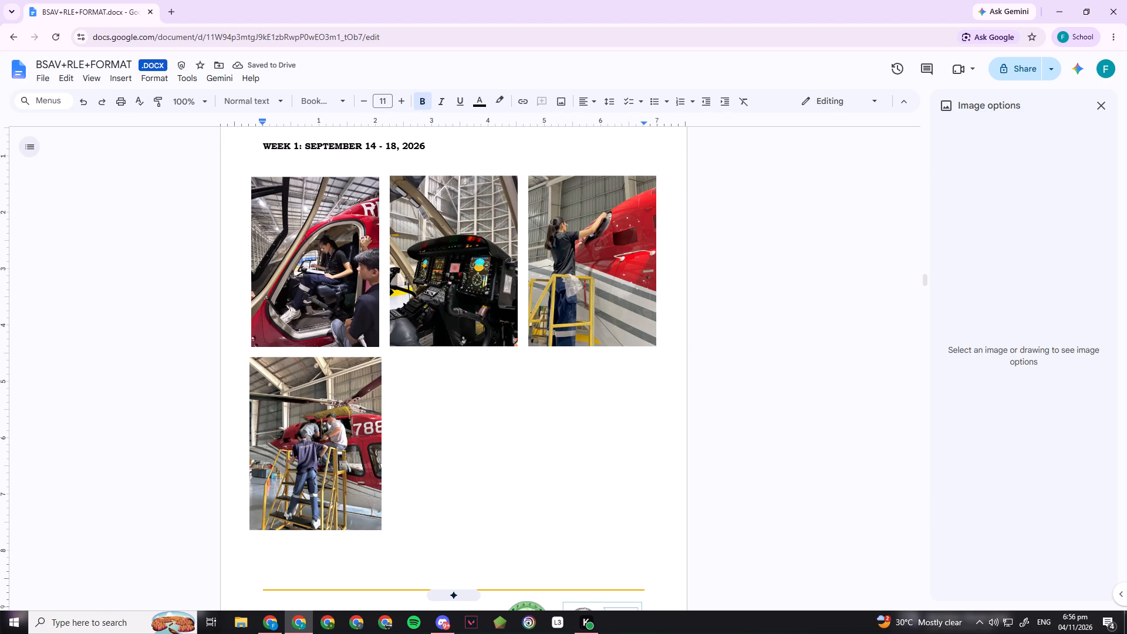
{"action": "left_click", "coordinate": [369, 510]}
{"action": "left_click_drag", "start_coordinate": [382, 531], "coordinate": [377, 528]}
{"action": "left_click", "coordinate": [771, 514]}
Delete the blank lines above the OJT orientation heading so it sits beneath the ladder photo on page 9.
{"action": "scroll", "coordinate": [636, 402], "scroll_direction": "down", "scroll_amount": 2}
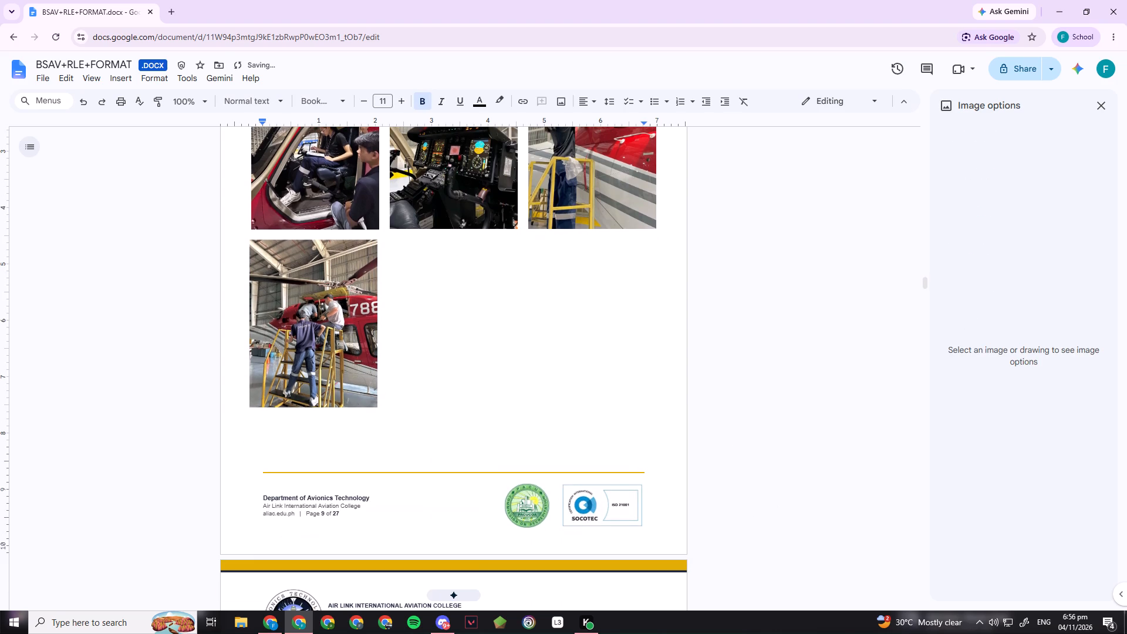
{"action": "left_click", "coordinate": [300, 458]}
{"action": "key", "text": "BackSpace"}
{"action": "key", "text": "BackSpace"}
{"action": "key", "text": "BackSpace"}
{"action": "scroll", "coordinate": [365, 452], "scroll_direction": "down", "scroll_amount": 3}
{"action": "scroll", "coordinate": [351, 483], "scroll_direction": "up", "scroll_amount": 1}
{"action": "scroll", "coordinate": [350, 486], "scroll_direction": "down", "scroll_amount": 3}
{"action": "left_click", "coordinate": [276, 503]}
{"action": "key", "text": "BackSpace"}
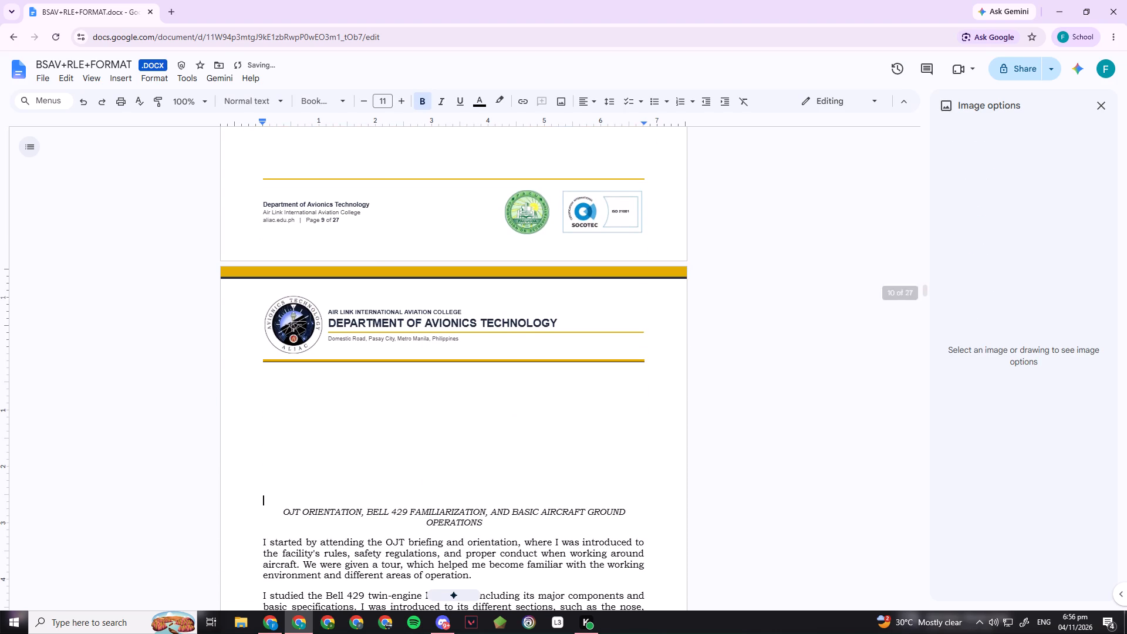
{"action": "key", "text": "BackSpace"}
{"action": "key", "text": "BackSpace"}
{"action": "key", "text": "BackSpace"}
{"action": "key", "text": "BackSpace"}
{"action": "key", "text": "BackSpace"}
{"action": "key", "text": "BackSpace"}
{"action": "key", "text": "BackSpace"}
{"action": "key", "text": "BackSpace"}
{"action": "key", "text": "BackSpace"}
{"action": "key", "text": "BackSpace"}
{"action": "key", "text": "BackSpace"}
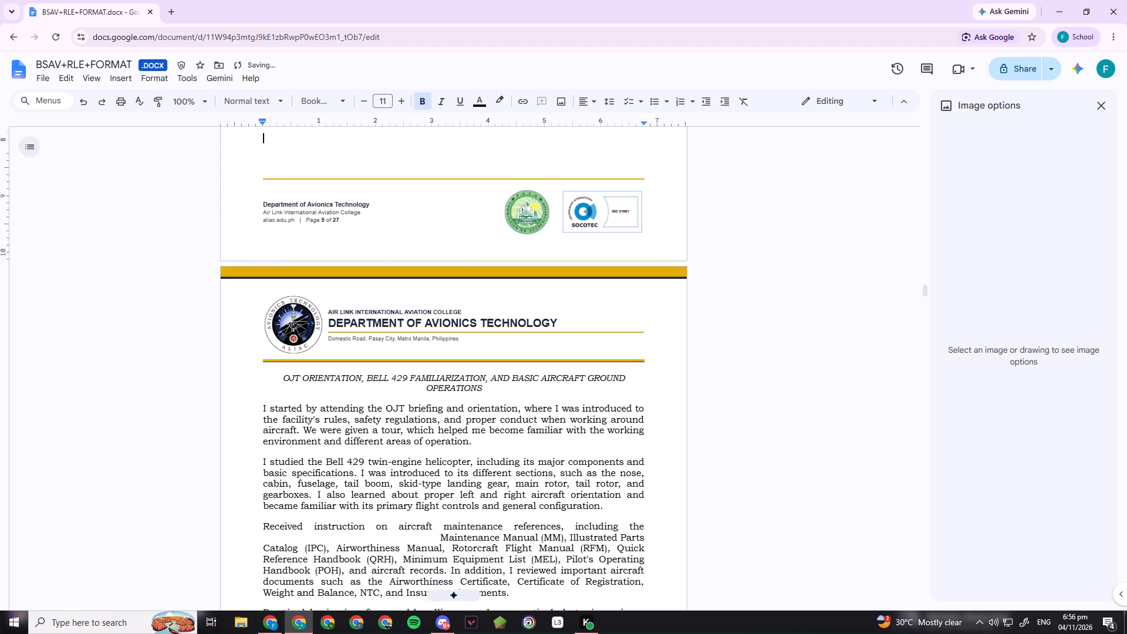
{"action": "key", "text": "BackSpace"}
{"action": "key", "text": "BackSpace"}
{"action": "scroll", "coordinate": [807, 453], "scroll_direction": "up", "scroll_amount": 4}
{"action": "scroll", "coordinate": [807, 453], "scroll_direction": "down", "scroll_amount": 3}
{"action": "scroll", "coordinate": [807, 453], "scroll_direction": "up", "scroll_amount": 1}
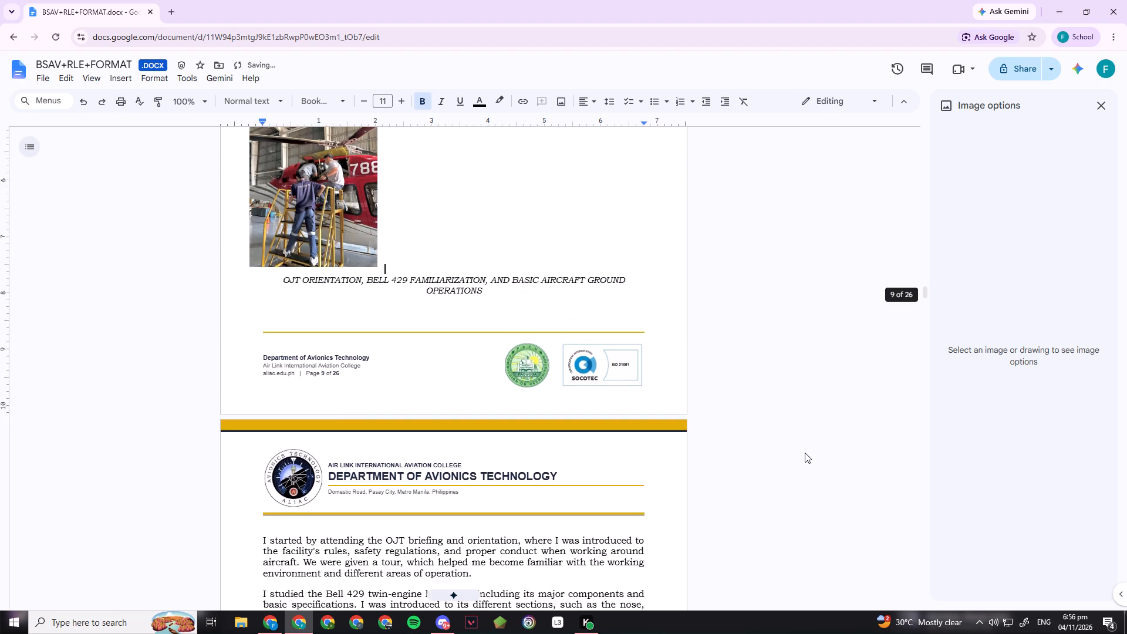
Enlarge the ladder photo slightly up and to the right so its right edge lines up with the seated-trainee photo above.
{"action": "scroll", "coordinate": [805, 453], "scroll_direction": "up", "scroll_amount": 1}
{"action": "scroll", "coordinate": [805, 453], "scroll_direction": "down", "scroll_amount": 1}
{"action": "scroll", "coordinate": [805, 453], "scroll_direction": "up", "scroll_amount": 3}
{"action": "left_click", "coordinate": [804, 450]}
{"action": "left_click", "coordinate": [332, 352]}
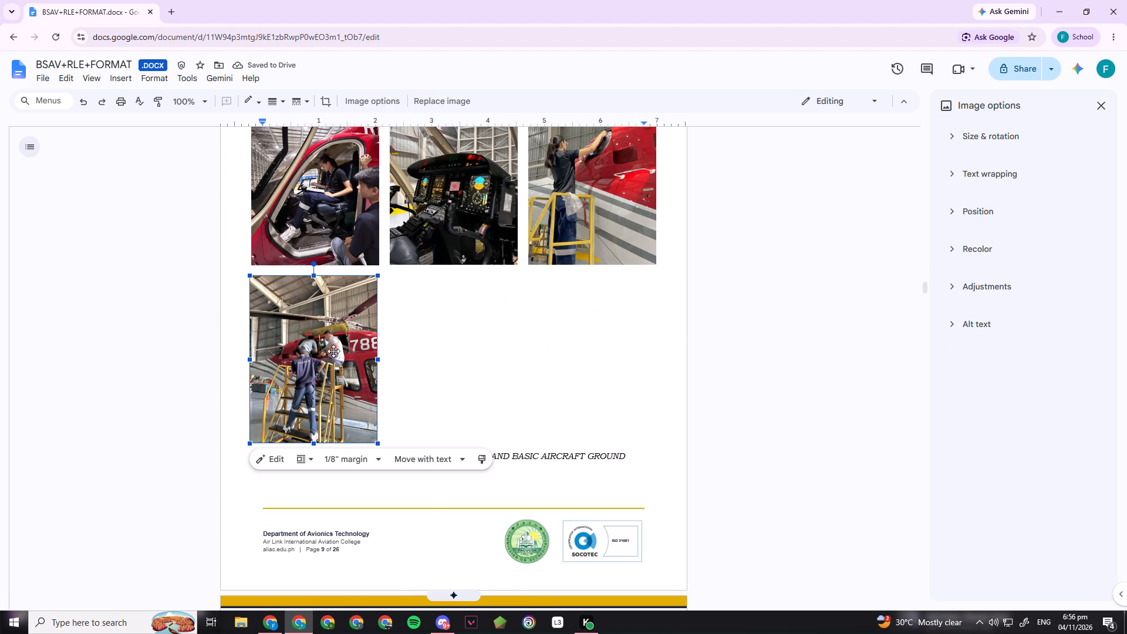
{"action": "left_click", "coordinate": [377, 277]}
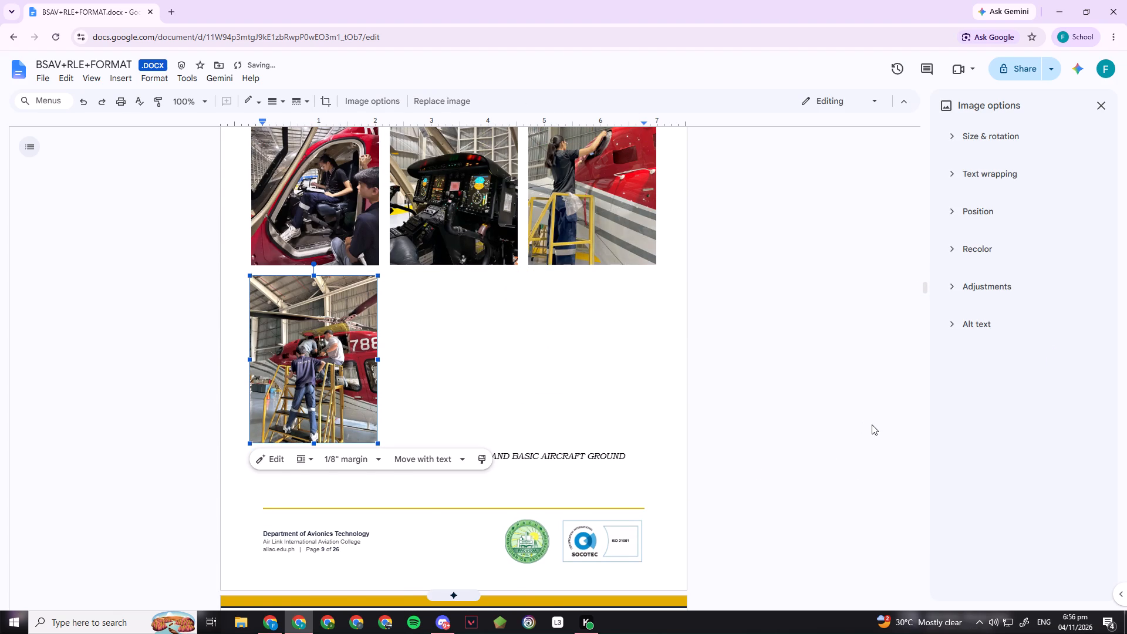
{"action": "left_click", "coordinate": [871, 424]}
{"action": "left_click", "coordinate": [346, 325]}
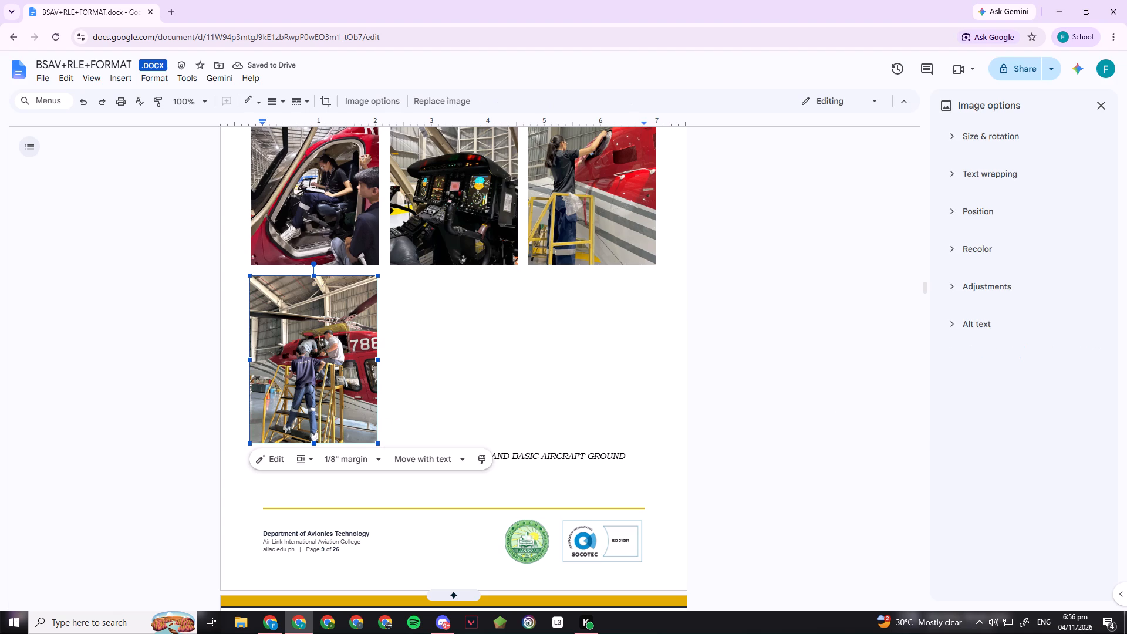
{"action": "left_click", "coordinate": [377, 276]}
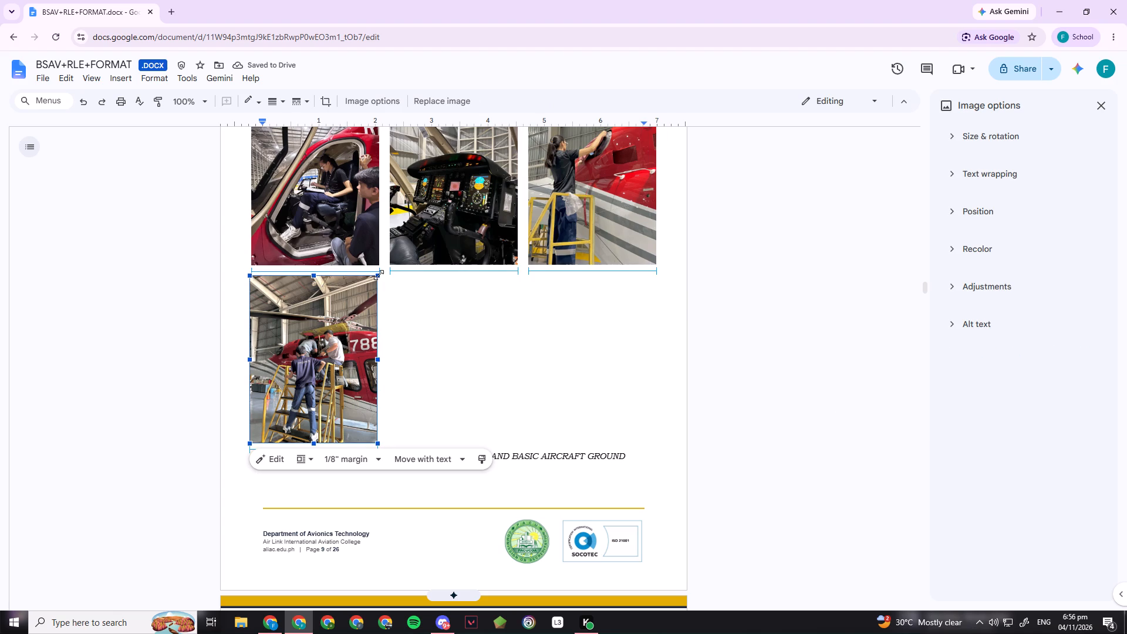
{"action": "left_click", "coordinate": [830, 362]}
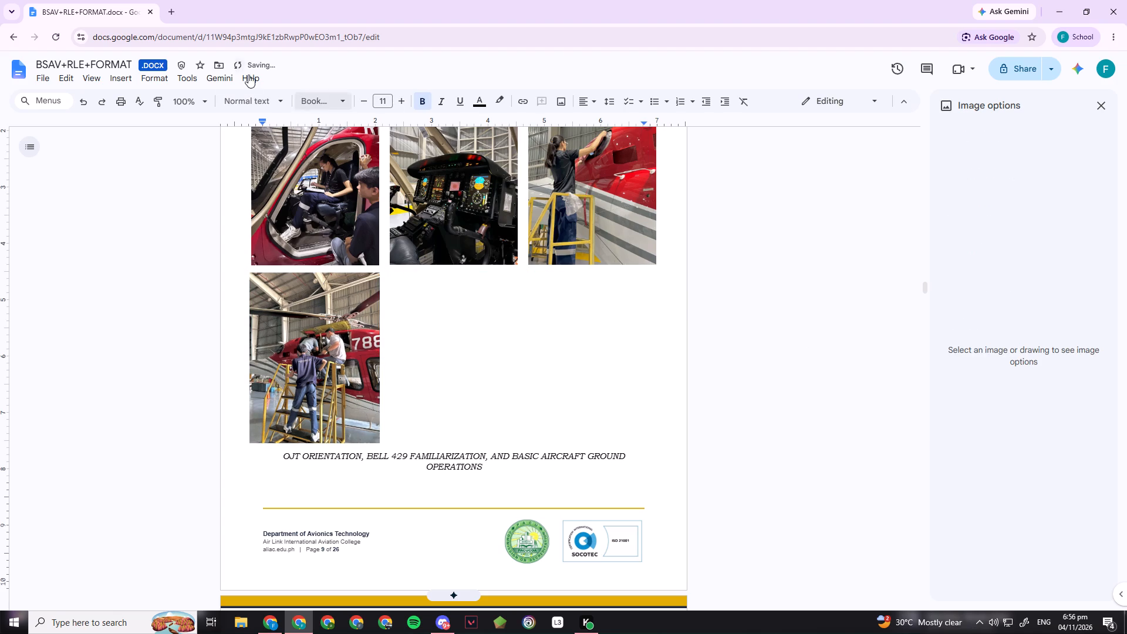
Insert the Downloads photo of a hand pointing at an engine inside a blue enclosure after the ladder photo.
{"action": "left_click", "coordinate": [116, 77]}
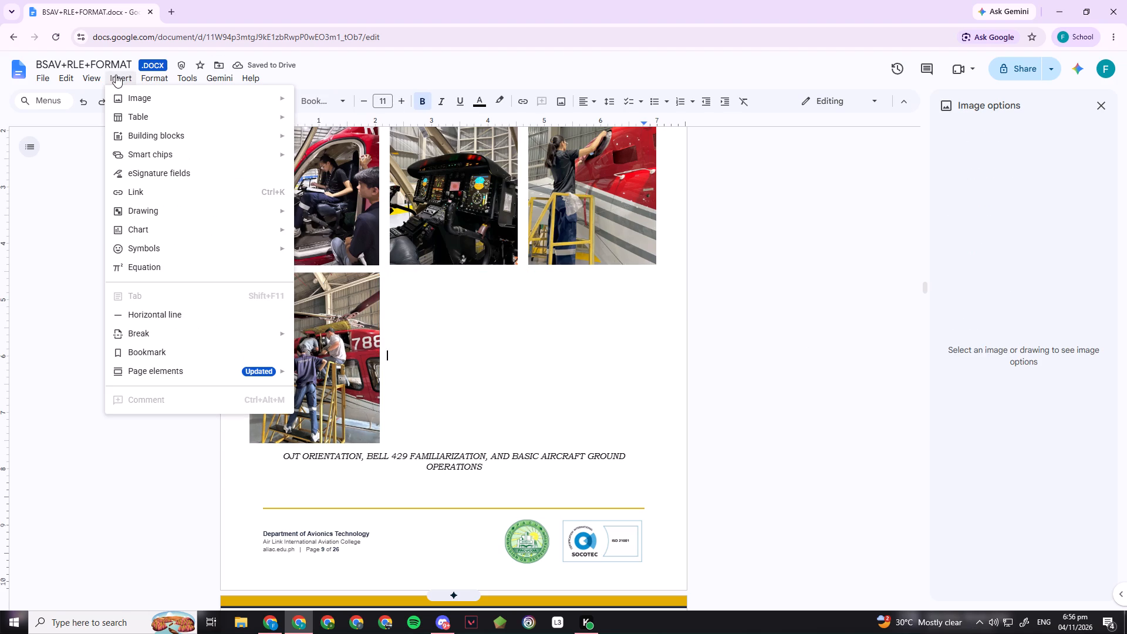
{"action": "left_click", "coordinate": [143, 97]}
{"action": "left_click", "coordinate": [353, 126]}
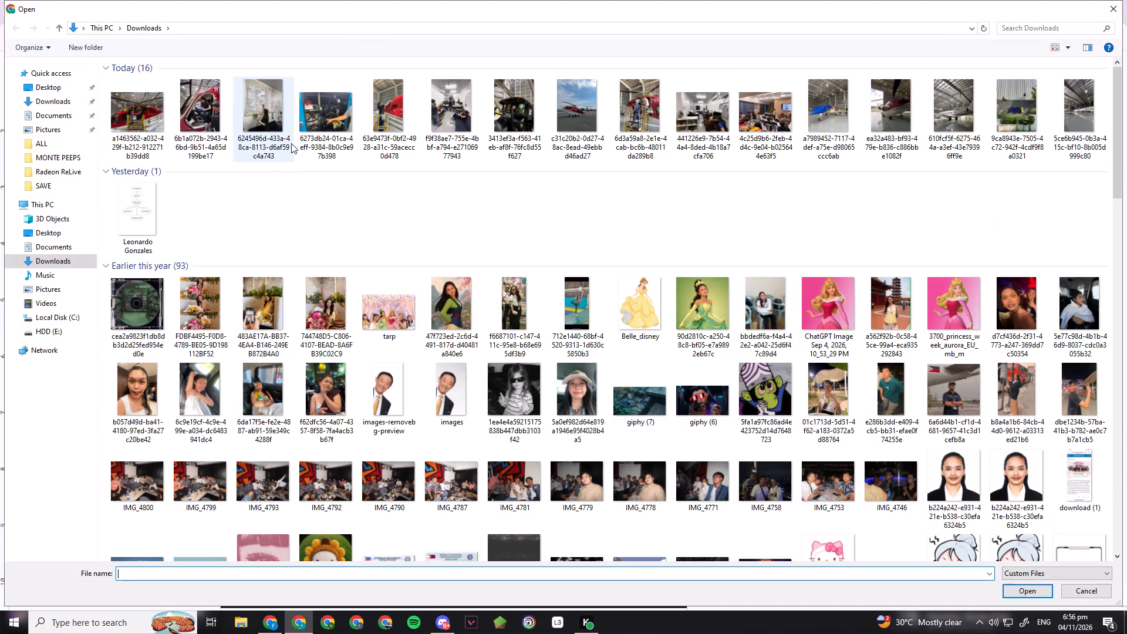
{"action": "left_click", "coordinate": [322, 121]}
{"action": "left_click", "coordinate": [1029, 589]}
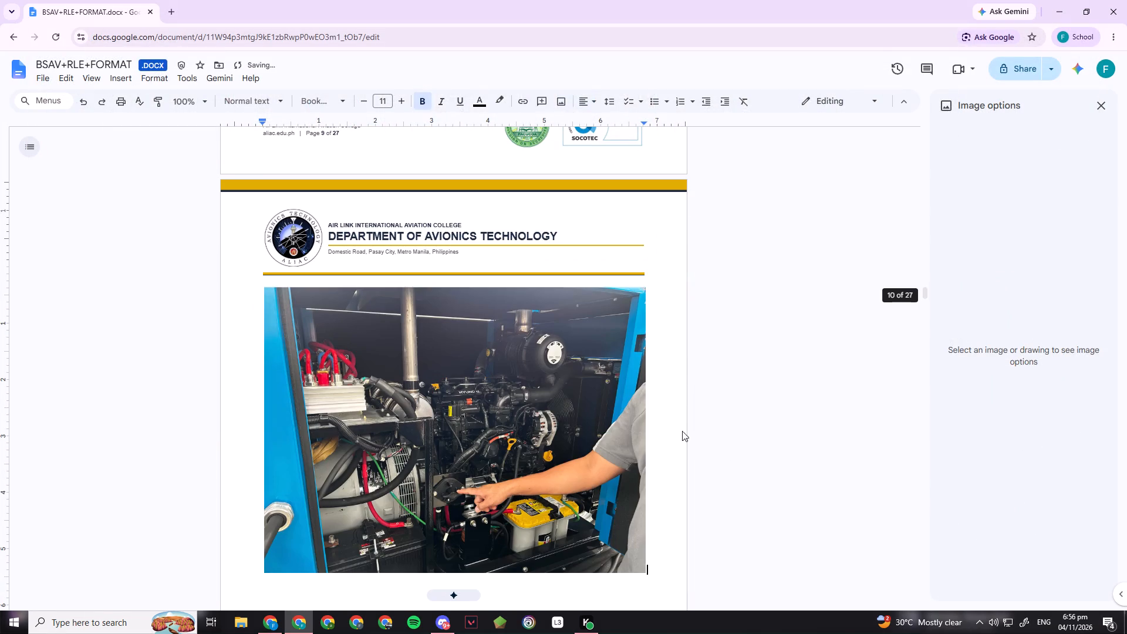
Set the engine photo to wrap text and shrink it to less than half its inserted width.
{"action": "left_click", "coordinate": [545, 400]}
{"action": "left_click", "coordinate": [987, 166]}
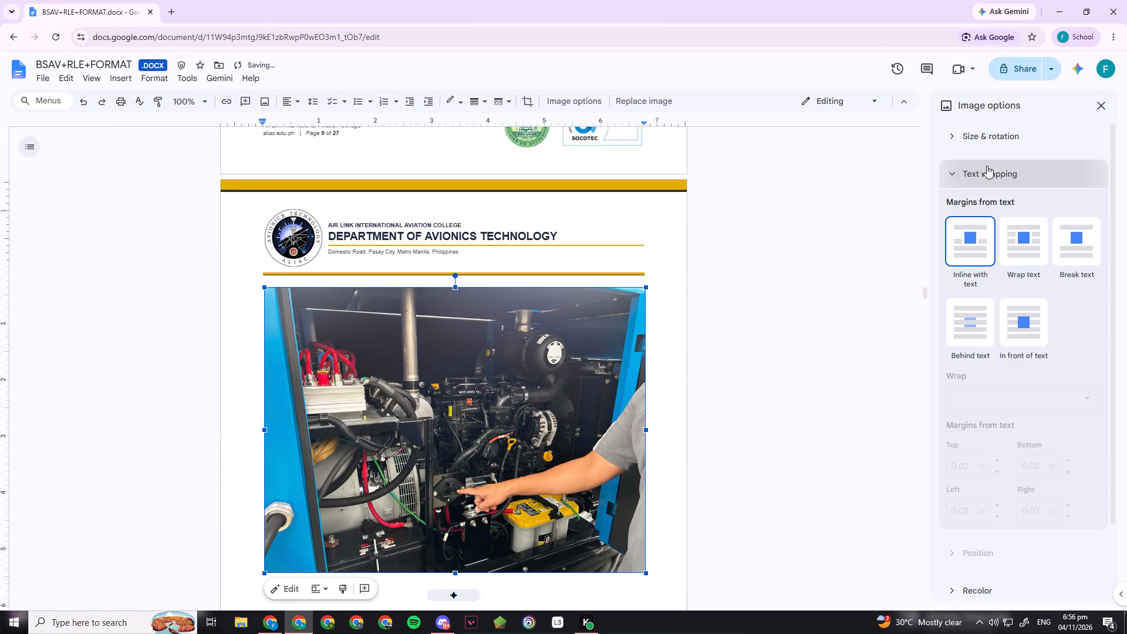
{"action": "left_click", "coordinate": [1029, 248]}
{"action": "left_click_drag", "start_coordinate": [646, 578], "coordinate": [419, 393]}
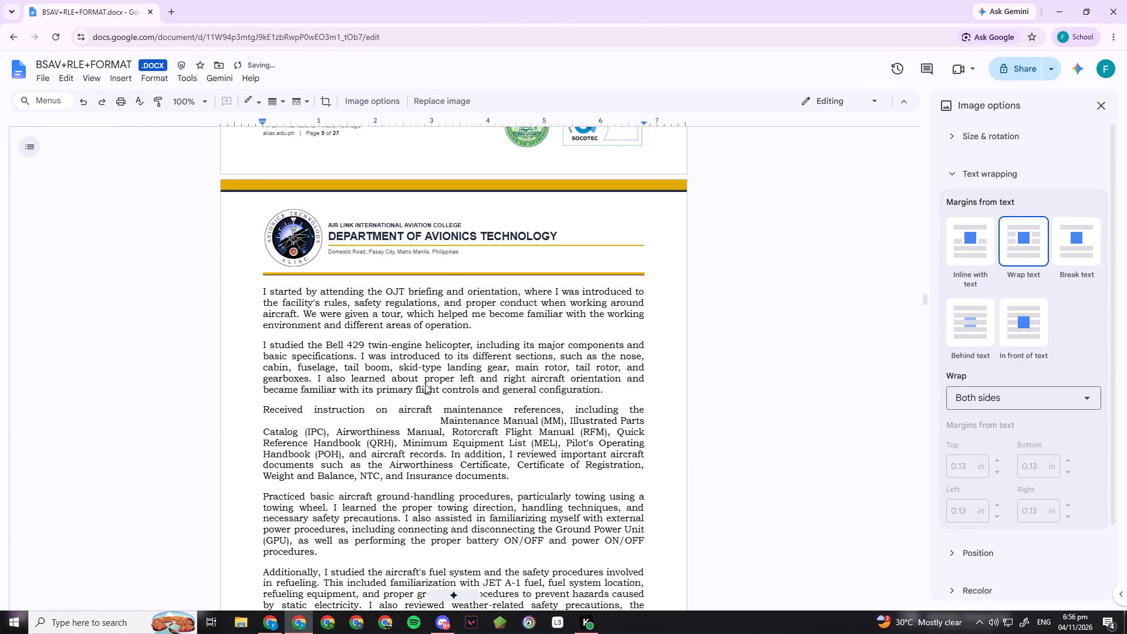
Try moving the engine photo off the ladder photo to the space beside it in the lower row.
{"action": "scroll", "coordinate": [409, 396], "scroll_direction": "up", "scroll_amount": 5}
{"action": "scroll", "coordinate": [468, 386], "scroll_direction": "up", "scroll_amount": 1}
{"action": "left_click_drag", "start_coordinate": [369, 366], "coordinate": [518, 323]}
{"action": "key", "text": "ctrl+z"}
Place the engine photo just right of the ladder photo, beneath the cockpit photo, with the lower row's top edges aligned.
{"action": "left_click", "coordinate": [836, 303]}
{"action": "left_click", "coordinate": [394, 385]}
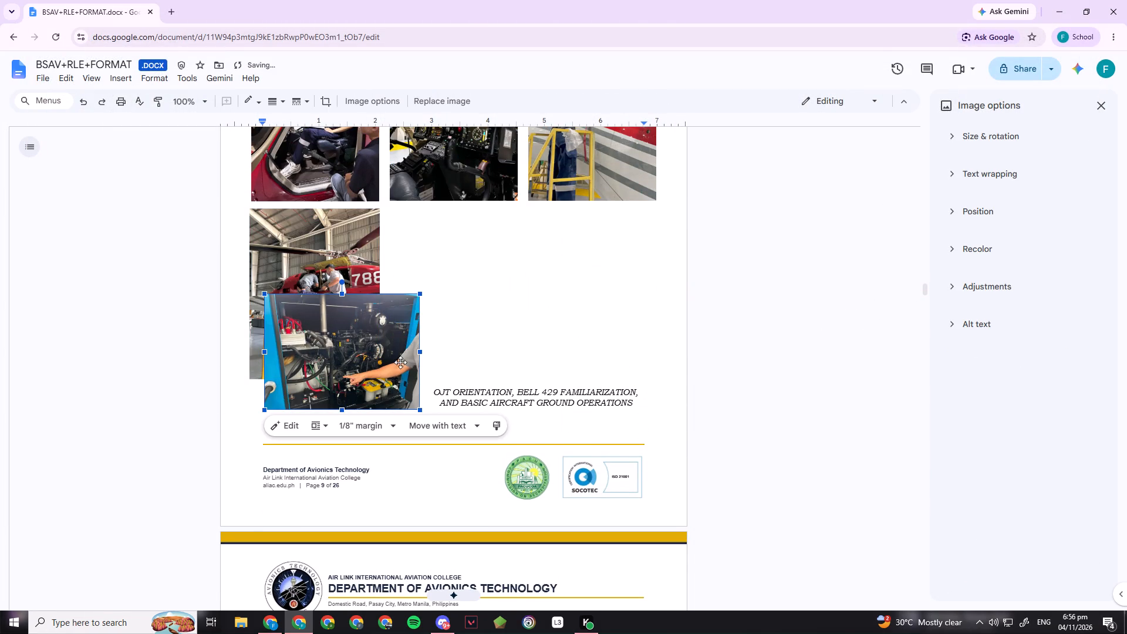
{"action": "left_click_drag", "start_coordinate": [399, 374], "coordinate": [525, 316]}
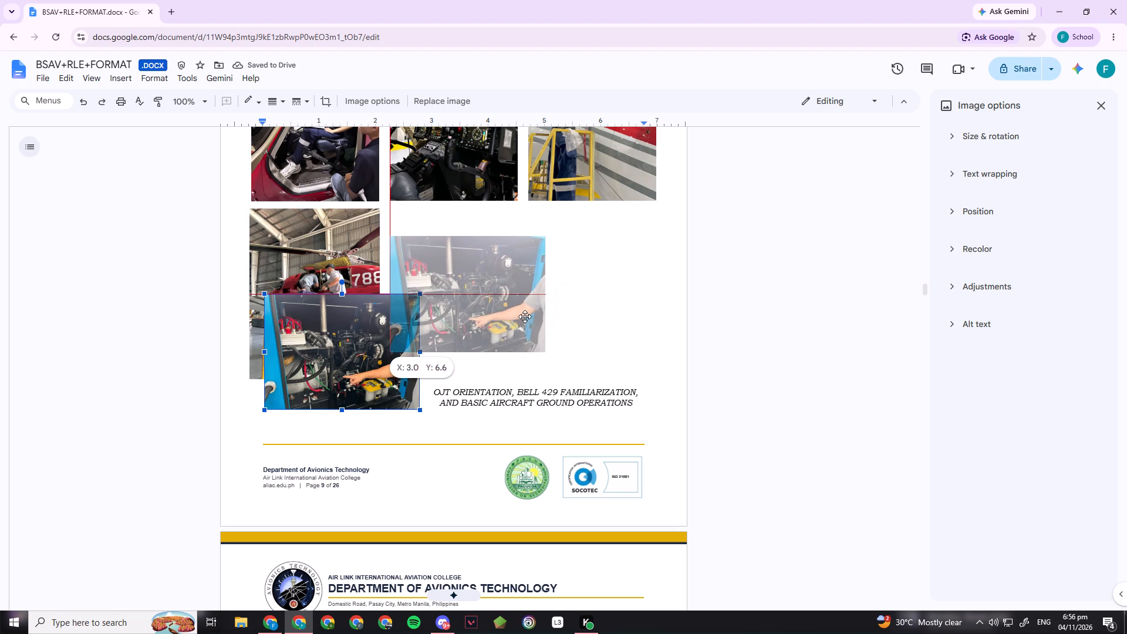
{"action": "left_click_drag", "start_coordinate": [525, 316], "coordinate": [525, 291]}
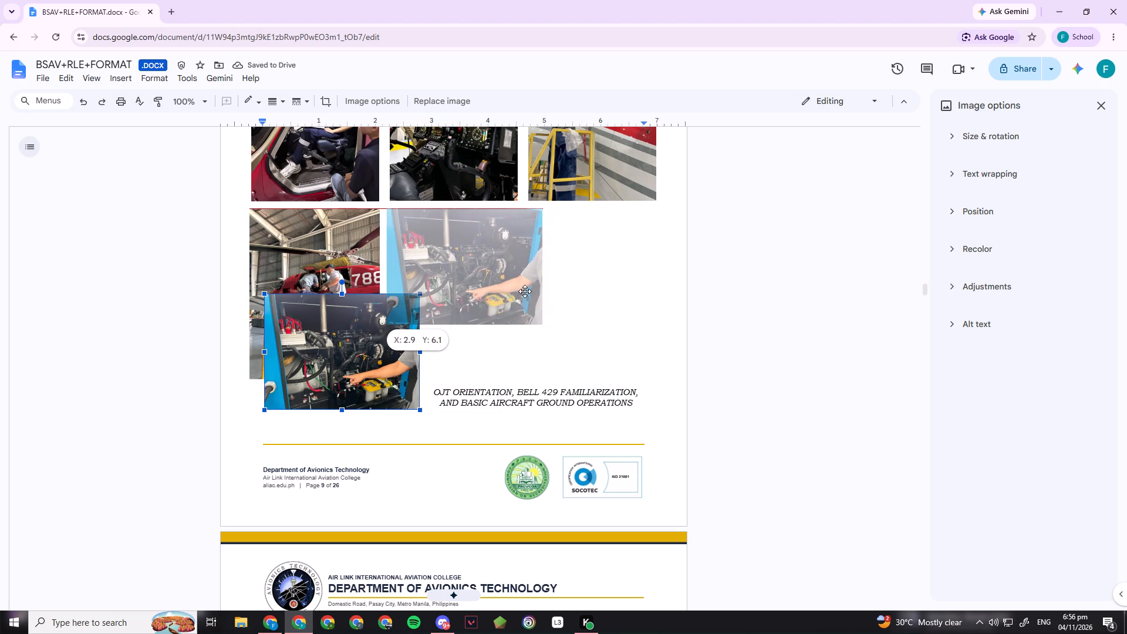
{"action": "left_click_drag", "start_coordinate": [525, 291], "coordinate": [524, 290]}
{"action": "left_click", "coordinate": [819, 335]}
{"action": "left_click", "coordinate": [505, 301]}
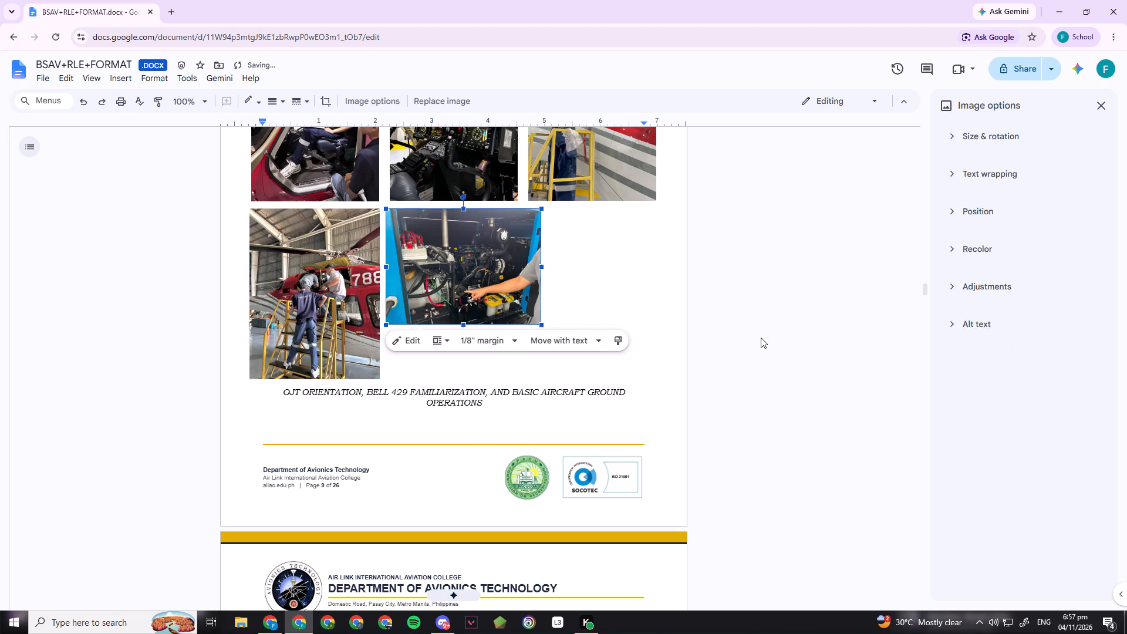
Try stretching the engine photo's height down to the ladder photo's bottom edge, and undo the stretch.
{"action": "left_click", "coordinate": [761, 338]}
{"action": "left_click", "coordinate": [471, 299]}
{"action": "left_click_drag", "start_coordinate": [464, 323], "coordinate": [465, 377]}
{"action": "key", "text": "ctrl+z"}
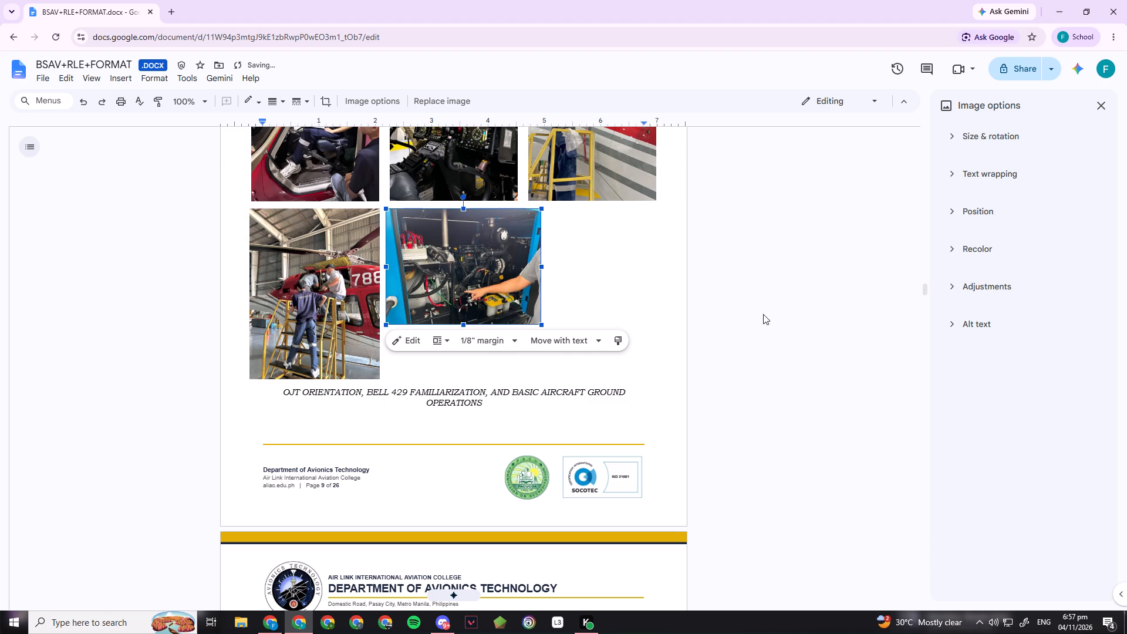
Narrow the engine photo from its outer side until it is as wide as the ladder photo, keeping its height.
{"action": "left_click", "coordinate": [762, 314]}
{"action": "left_click", "coordinate": [505, 273]}
{"action": "left_click_drag", "start_coordinate": [541, 264], "coordinate": [515, 261]}
{"action": "left_click", "coordinate": [751, 347]}
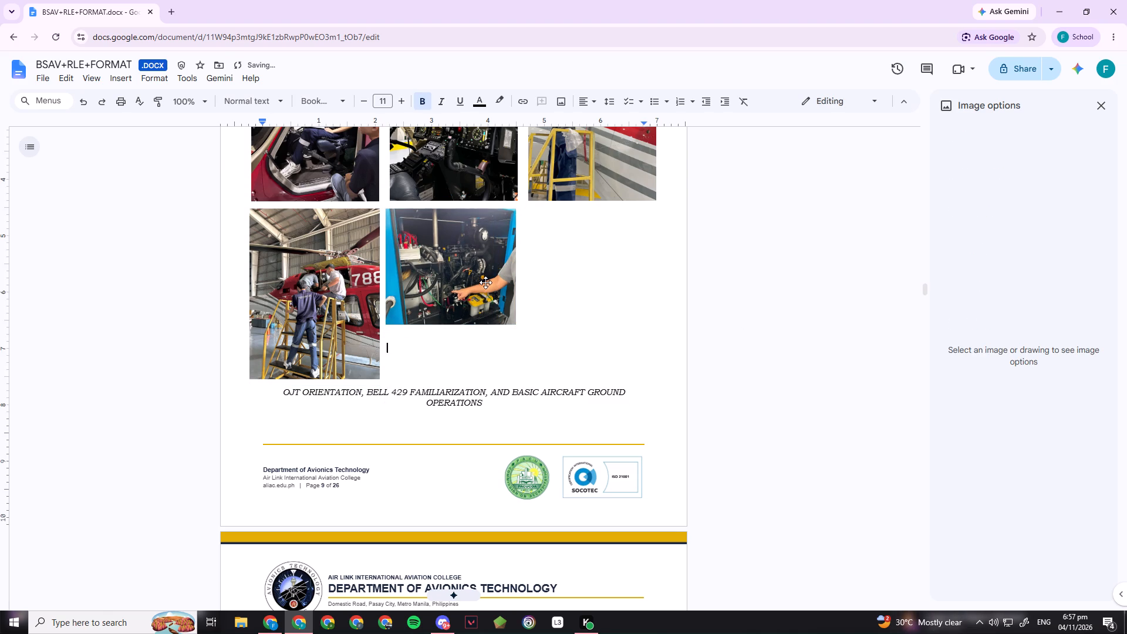
Swap the lower-row photos so the engine photo sits in the first column and the ladder photo in the middle column.
{"action": "left_click_drag", "start_coordinate": [479, 279], "coordinate": [484, 308]}
{"action": "left_click_drag", "start_coordinate": [477, 302], "coordinate": [609, 307]}
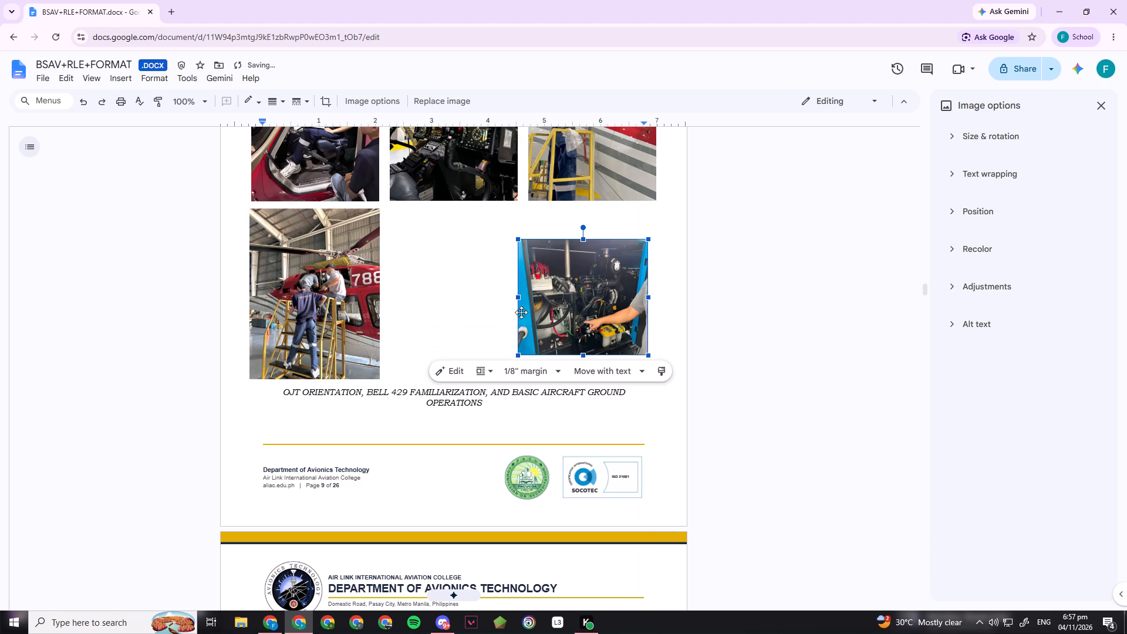
{"action": "left_click_drag", "start_coordinate": [350, 308], "coordinate": [490, 309]}
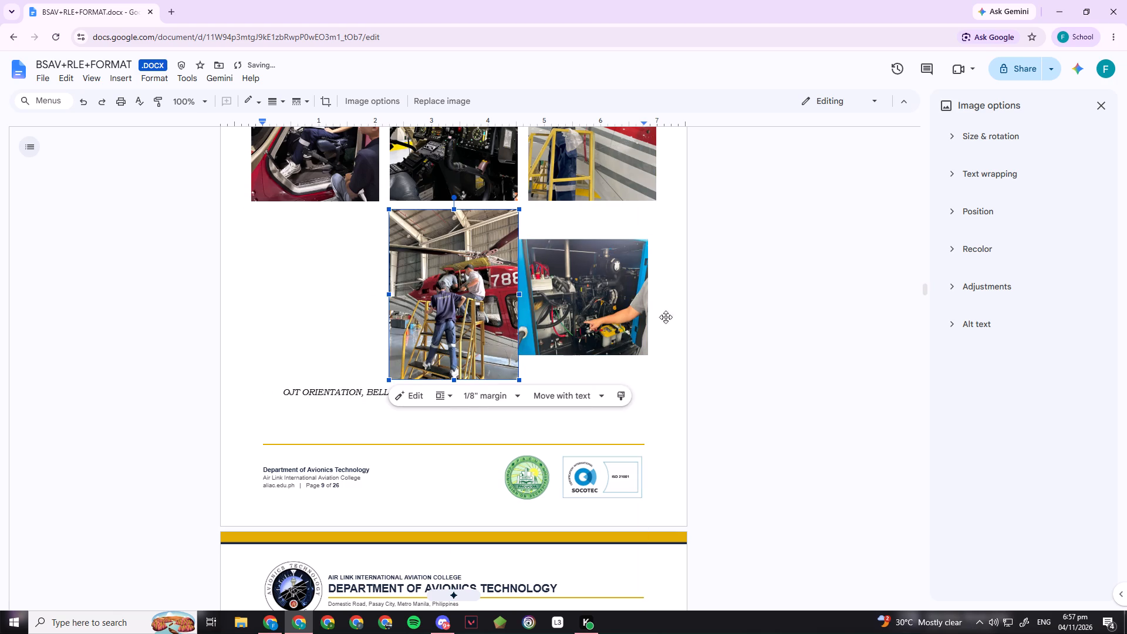
{"action": "left_click", "coordinate": [771, 323]}
{"action": "left_click_drag", "start_coordinate": [608, 321], "coordinate": [340, 323]}
{"action": "left_click", "coordinate": [743, 347]}
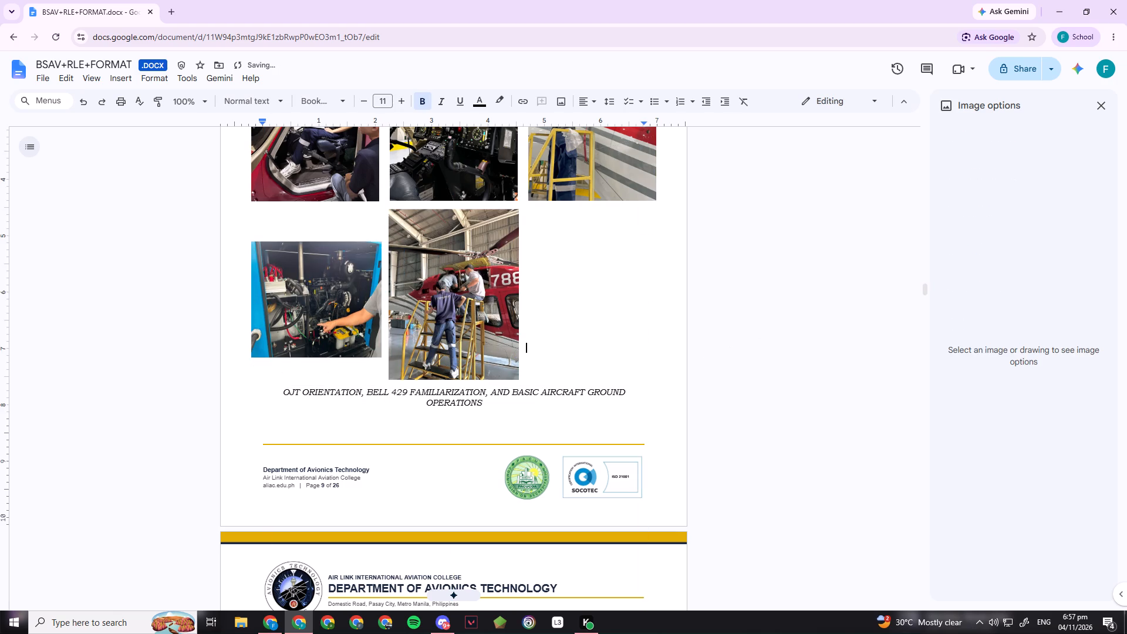
Insert the Downloads photo of two people on a yellow platform beside the red helicopter after the ladder photo.
{"action": "left_click", "coordinate": [122, 79]}
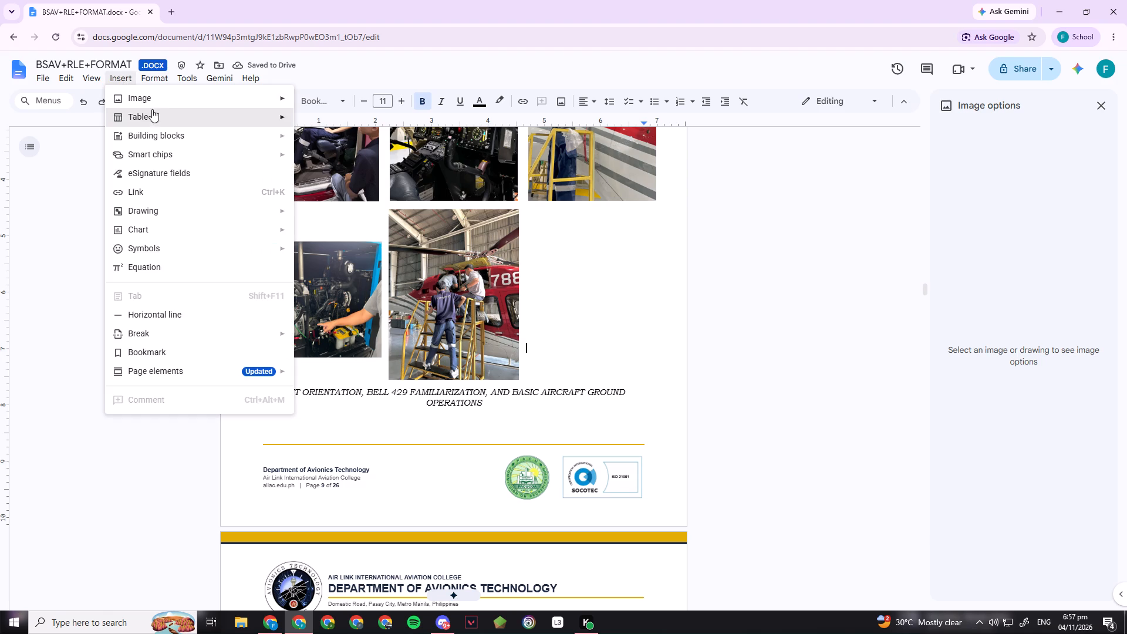
{"action": "left_click", "coordinate": [157, 103]}
{"action": "left_click", "coordinate": [343, 129]}
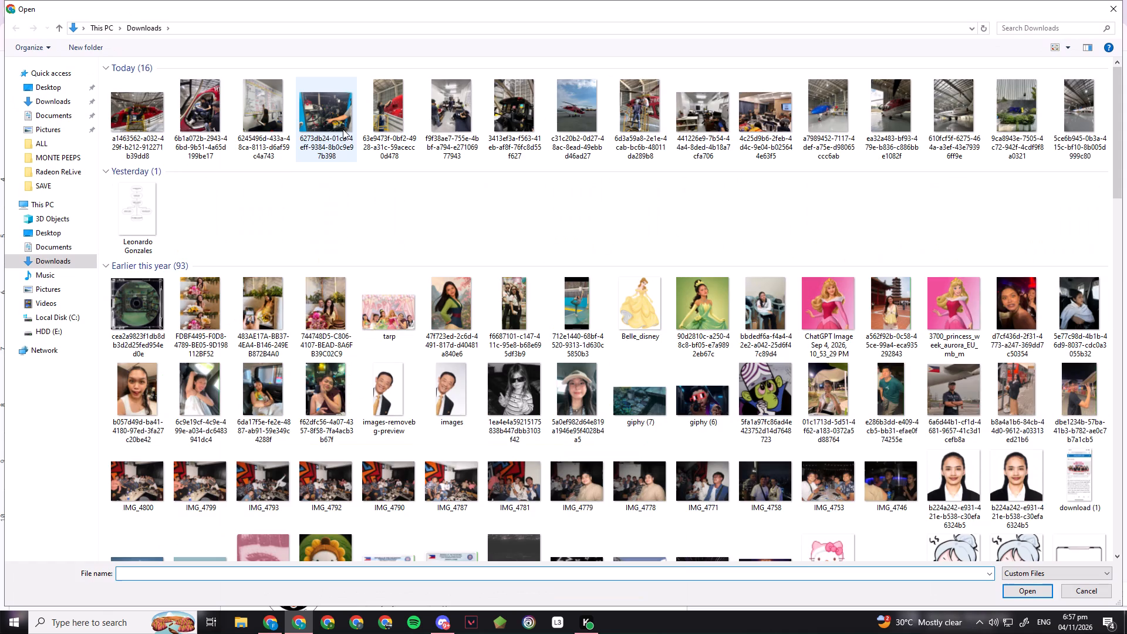
{"action": "left_click", "coordinate": [110, 129]}
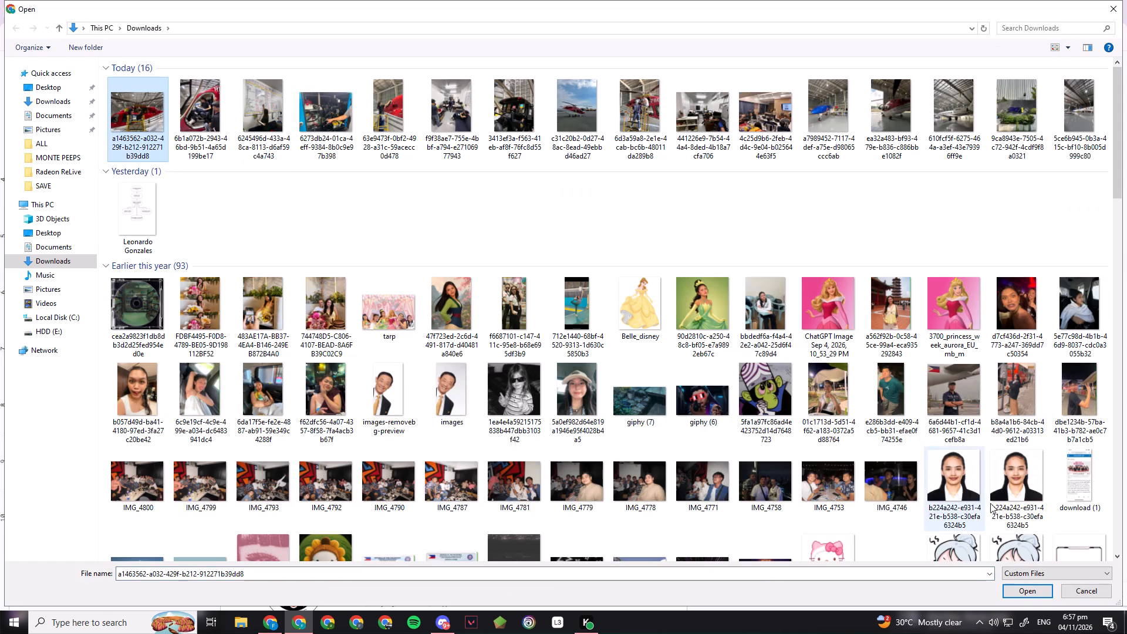
{"action": "left_click", "coordinate": [1031, 596]}
{"action": "left_click", "coordinate": [559, 376]}
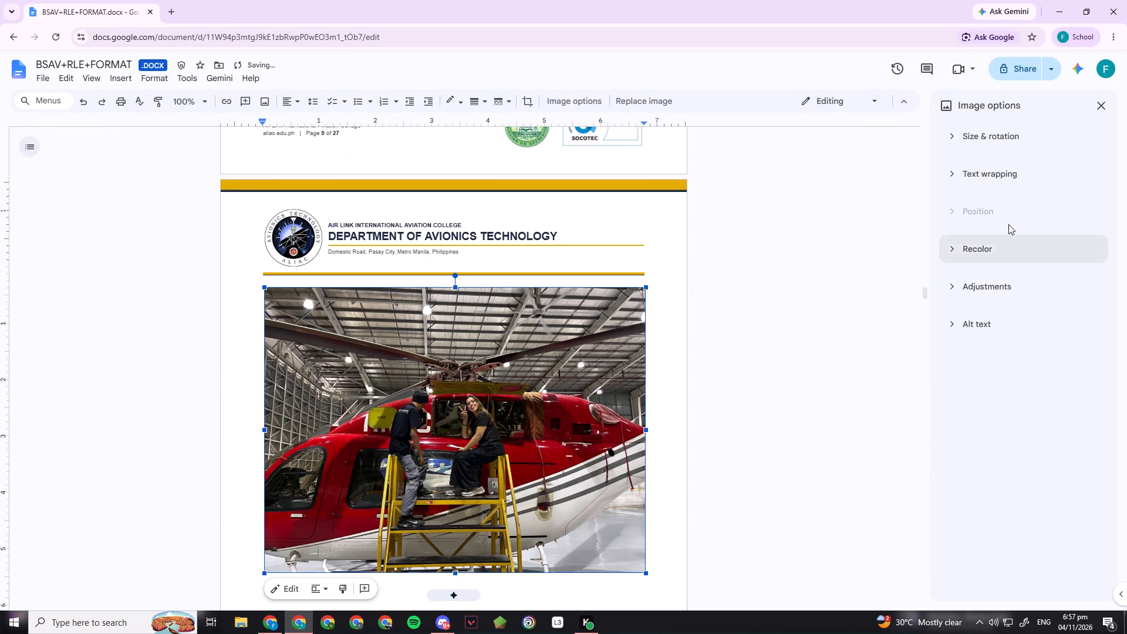
Set the new platform photo to wrap text and shrink it to about a third of its inserted width.
{"action": "left_click", "coordinate": [994, 177]}
{"action": "left_click", "coordinate": [1020, 242]}
{"action": "left_click_drag", "start_coordinate": [643, 578], "coordinate": [497, 472]}
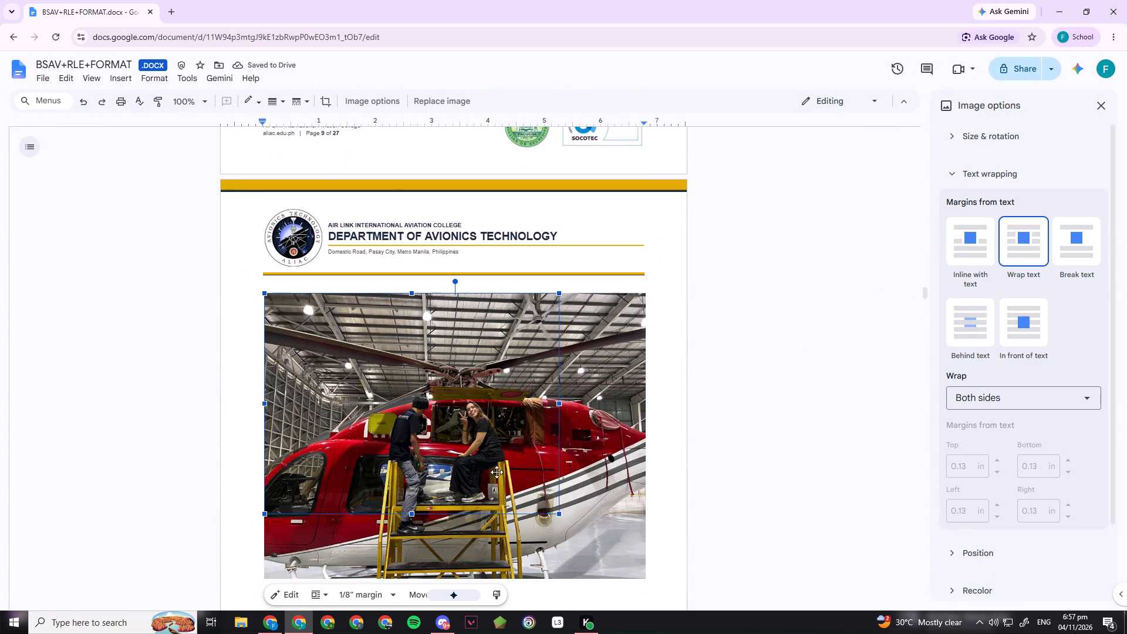
{"action": "left_click_drag", "start_coordinate": [497, 472], "coordinate": [373, 382]}
Move the platform photo to the lower row's third column, with its top edge level with the engine photo's.
{"action": "left_click_drag", "start_coordinate": [328, 355], "coordinate": [602, 207]}
{"action": "scroll", "coordinate": [471, 318], "scroll_direction": "up", "scroll_amount": 2}
{"action": "scroll", "coordinate": [487, 316], "scroll_direction": "down", "scroll_amount": 1}
{"action": "scroll", "coordinate": [492, 316], "scroll_direction": "up", "scroll_amount": 3}
{"action": "scroll", "coordinate": [631, 267], "scroll_direction": "up", "scroll_amount": 2}
{"action": "left_click_drag", "start_coordinate": [610, 307], "coordinate": [607, 281]}
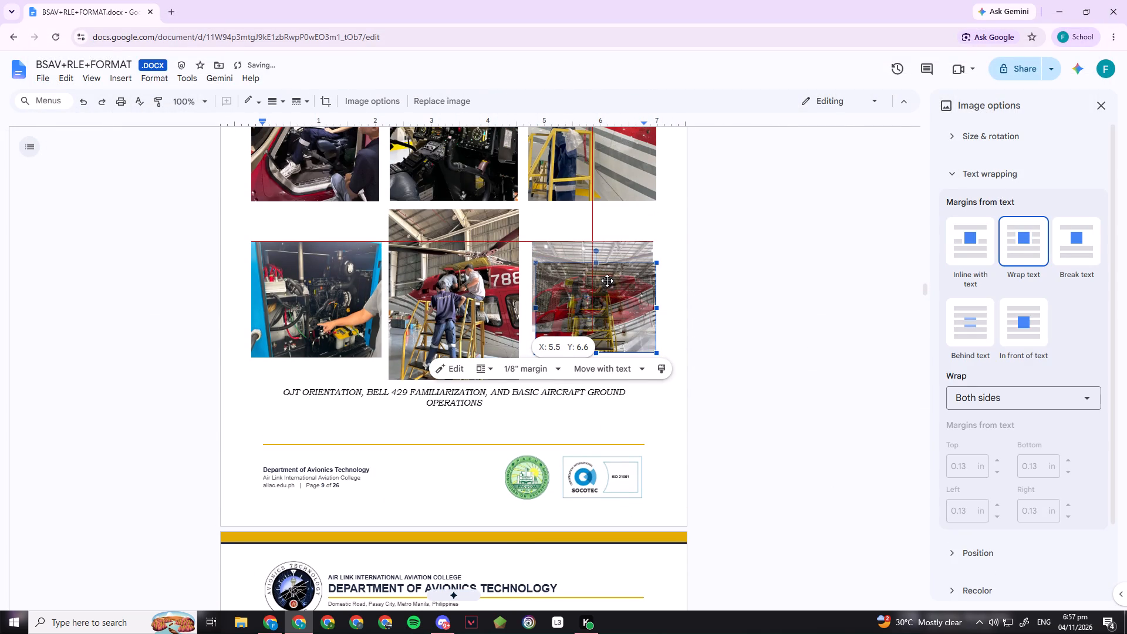
{"action": "left_click_drag", "start_coordinate": [607, 281], "coordinate": [605, 281]}
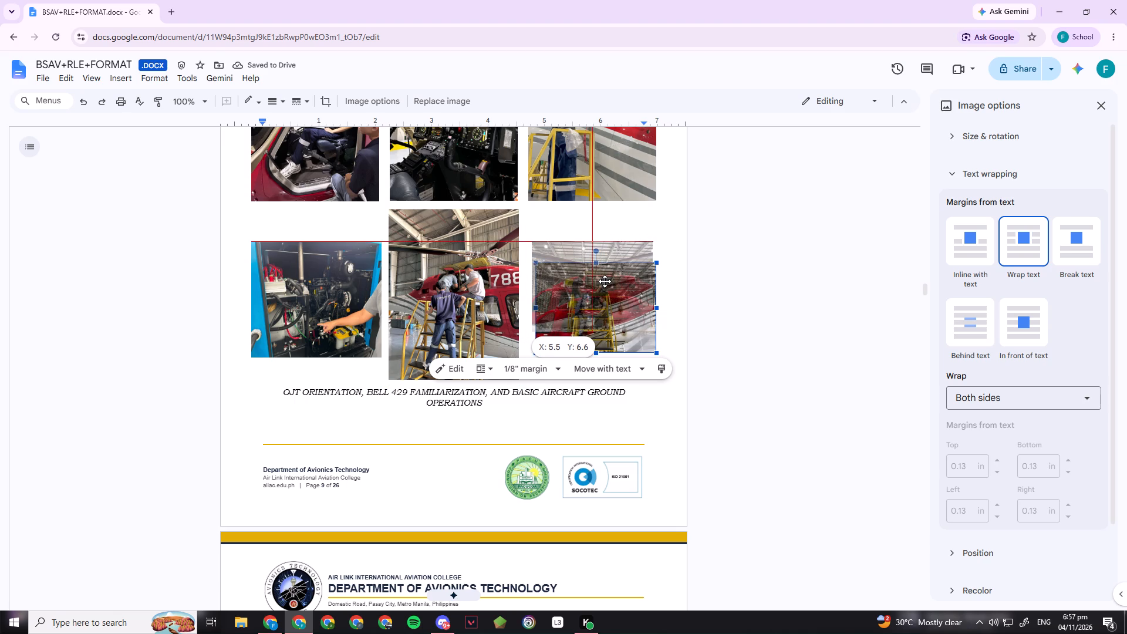
{"action": "left_click_drag", "start_coordinate": [605, 281], "coordinate": [604, 281]}
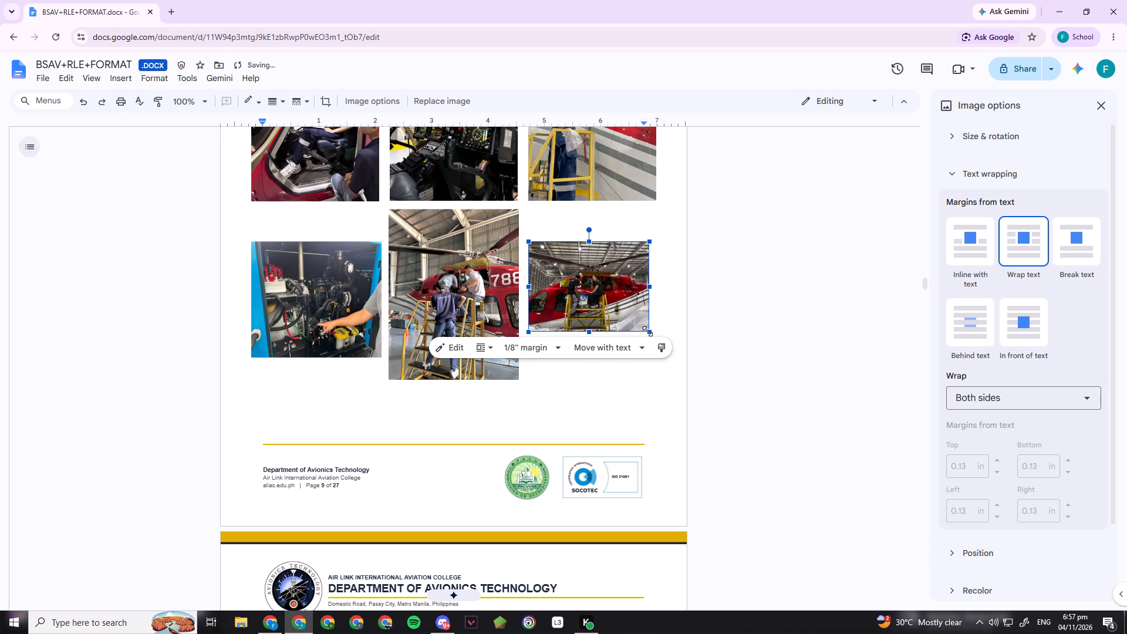
Enlarge the platform photo to the width of the photo above it and stretch its height to match the engine photo.
{"action": "left_click_drag", "start_coordinate": [648, 330], "coordinate": [654, 335]}
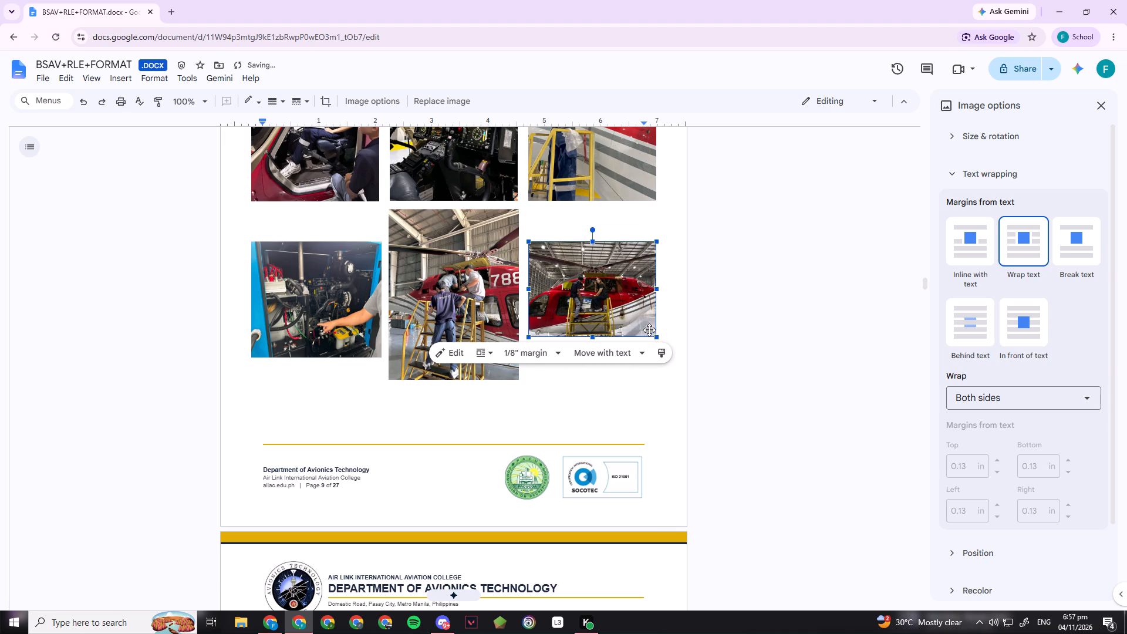
{"action": "left_click_drag", "start_coordinate": [591, 336], "coordinate": [596, 360]}
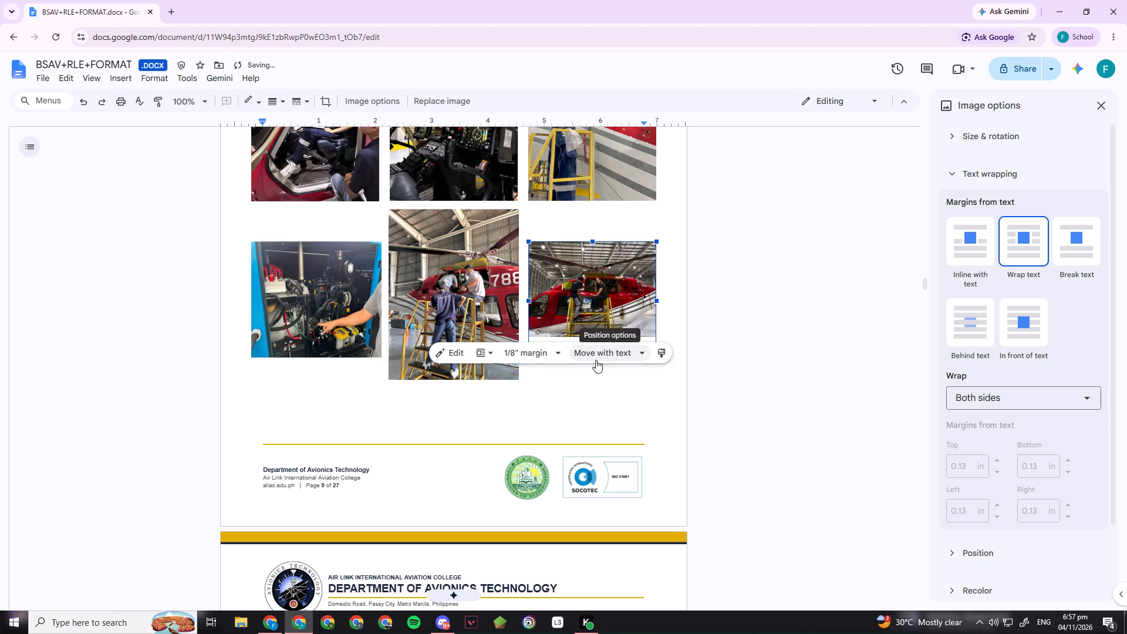
{"action": "left_click_drag", "start_coordinate": [596, 360], "coordinate": [595, 357]}
{"action": "left_click", "coordinate": [770, 325]}
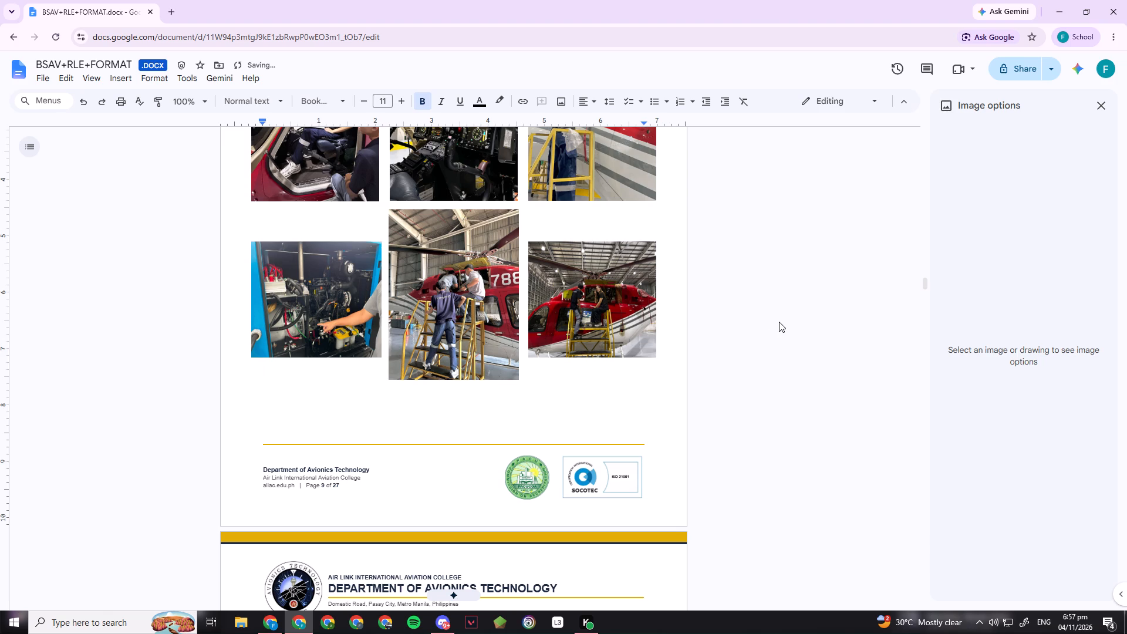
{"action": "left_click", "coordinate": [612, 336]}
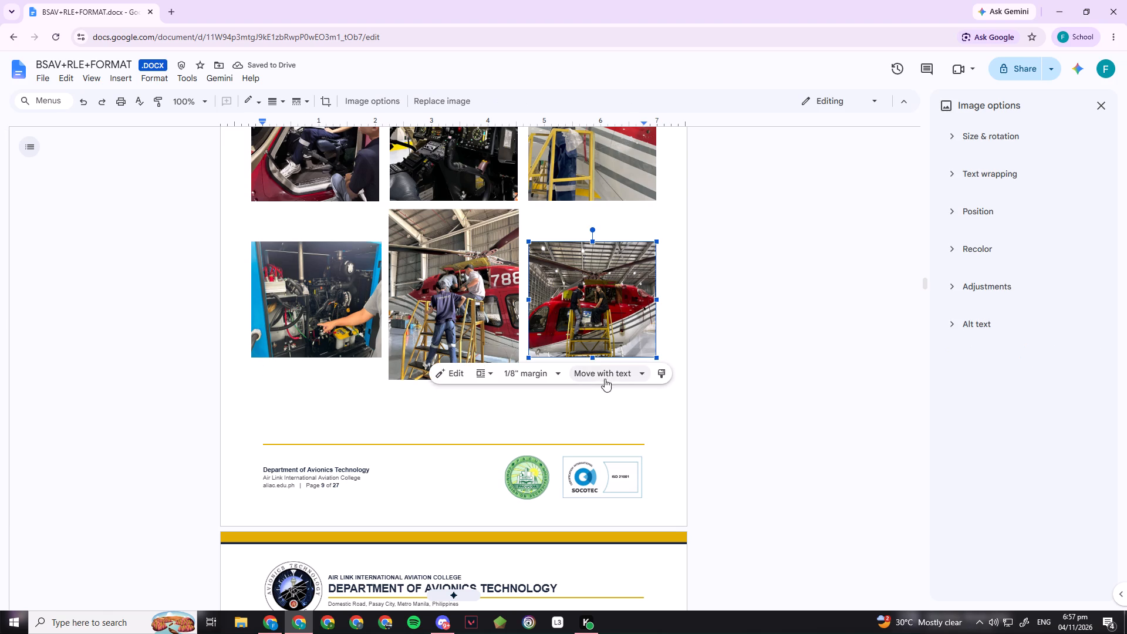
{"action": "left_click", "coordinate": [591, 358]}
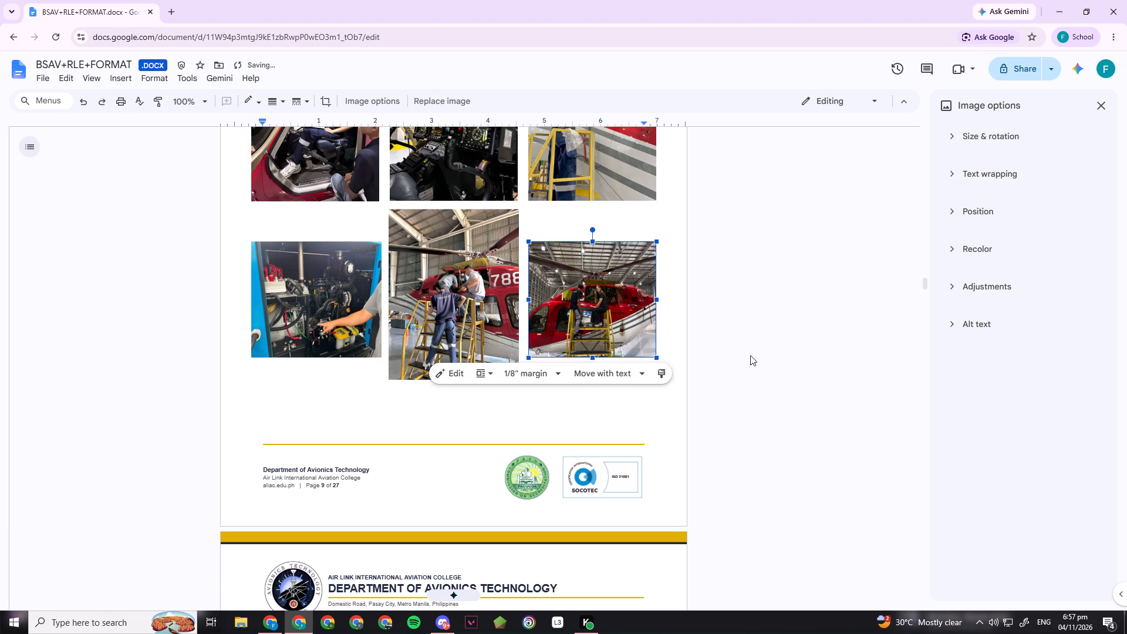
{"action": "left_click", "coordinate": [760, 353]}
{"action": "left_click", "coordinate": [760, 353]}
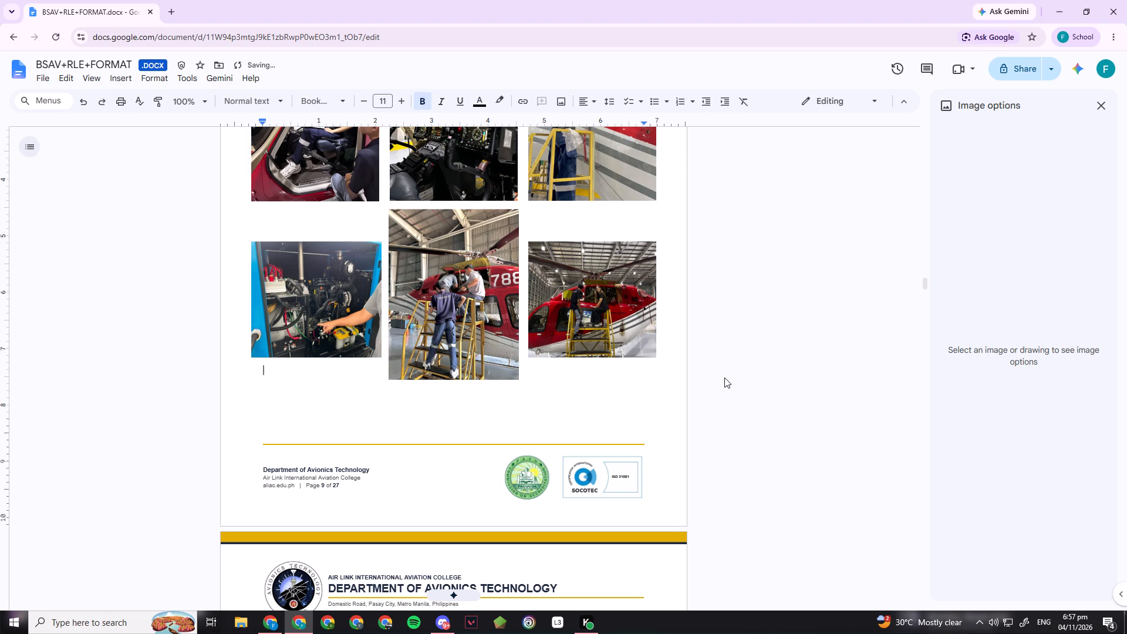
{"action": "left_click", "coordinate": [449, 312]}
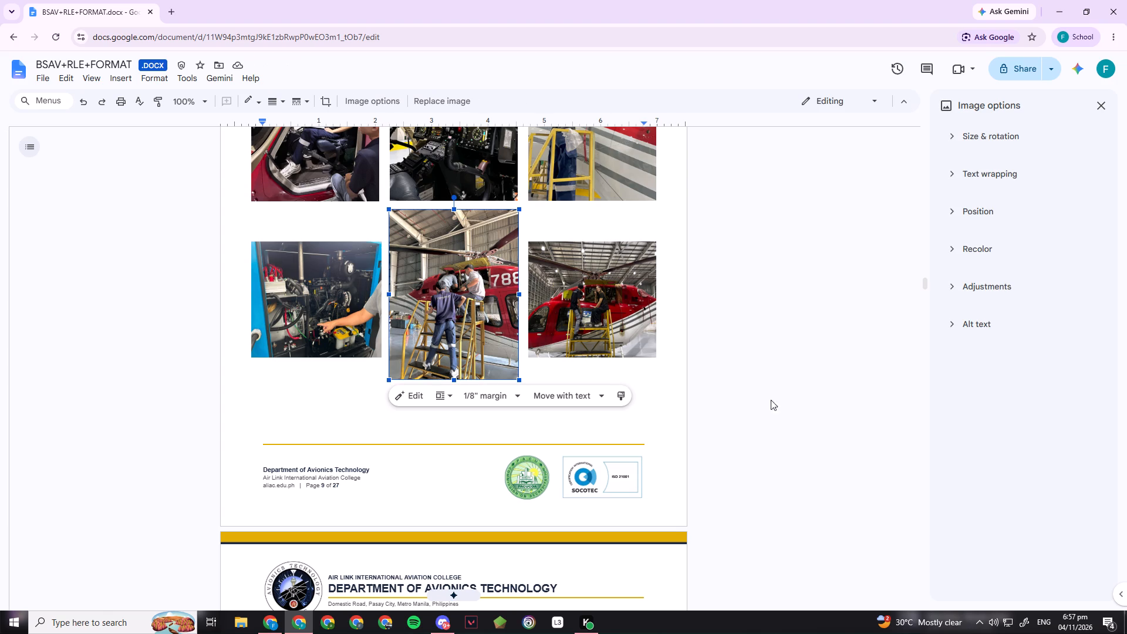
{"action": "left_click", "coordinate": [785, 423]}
Delete the empty lines above the OJT Orientation caption so it moves back beneath the lower row of photos.
{"action": "scroll", "coordinate": [404, 534], "scroll_direction": "down", "scroll_amount": 4}
{"action": "scroll", "coordinate": [376, 510], "scroll_direction": "up", "scroll_amount": 2}
{"action": "scroll", "coordinate": [376, 510], "scroll_direction": "down", "scroll_amount": 3}
{"action": "left_click_drag", "start_coordinate": [278, 446], "coordinate": [256, 357]}
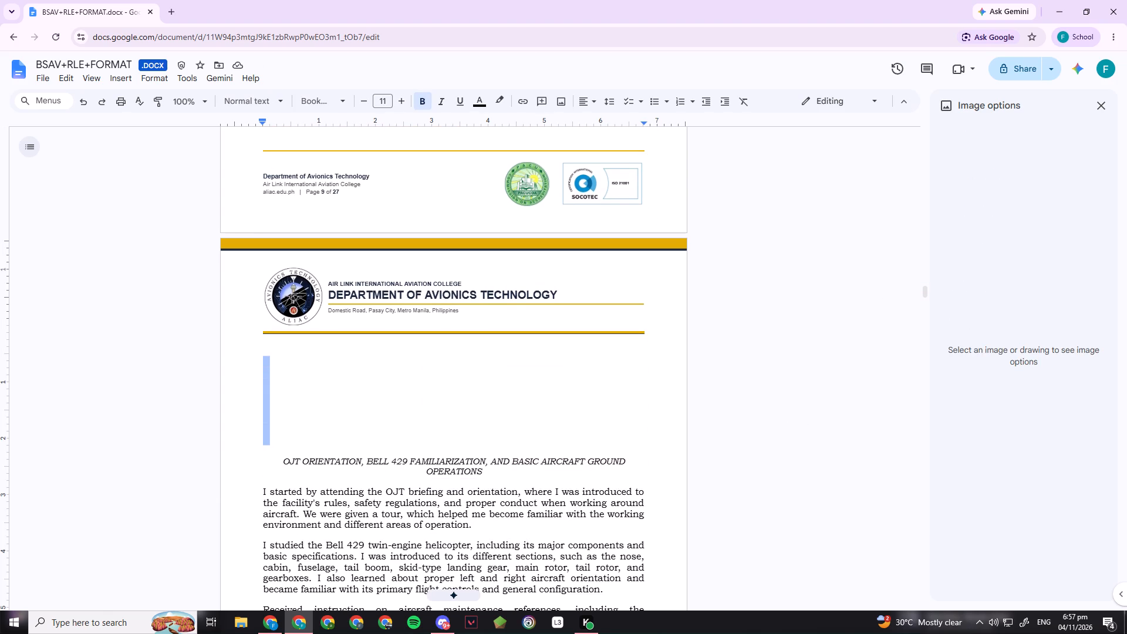
{"action": "left_click_drag", "start_coordinate": [256, 357], "coordinate": [251, 351]}
{"action": "key", "text": "BackSpace"}
{"action": "key", "text": "BackSpace"}
{"action": "key", "text": "BackSpace"}
{"action": "key", "text": "BackSpace"}
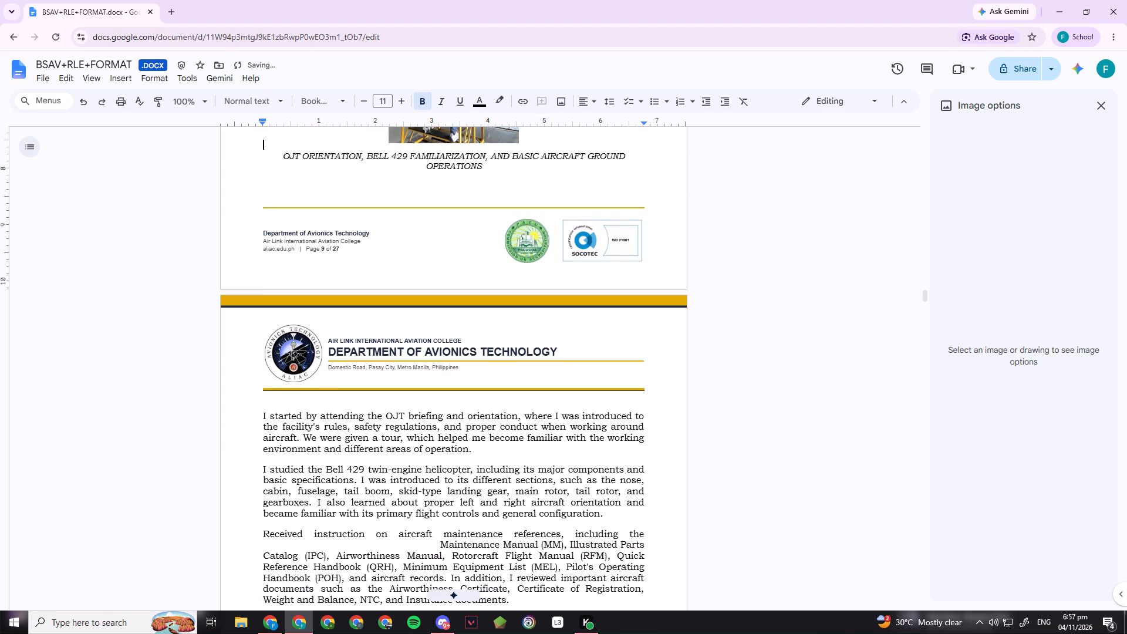
{"action": "scroll", "coordinate": [491, 394], "scroll_direction": "up", "scroll_amount": 3}
{"action": "left_click", "coordinate": [802, 386]}
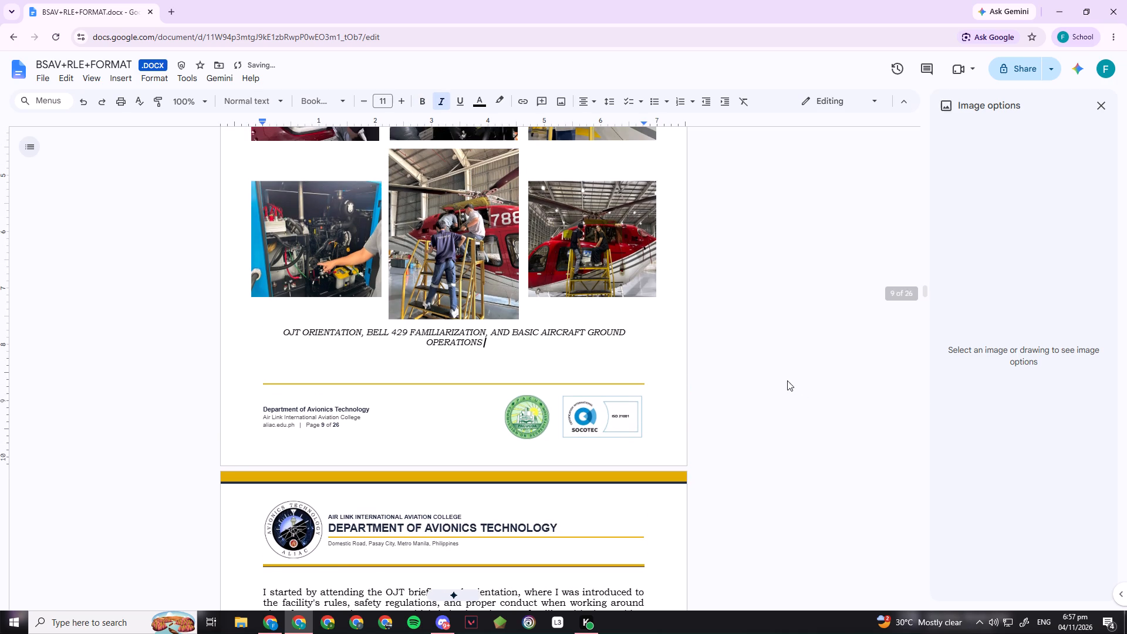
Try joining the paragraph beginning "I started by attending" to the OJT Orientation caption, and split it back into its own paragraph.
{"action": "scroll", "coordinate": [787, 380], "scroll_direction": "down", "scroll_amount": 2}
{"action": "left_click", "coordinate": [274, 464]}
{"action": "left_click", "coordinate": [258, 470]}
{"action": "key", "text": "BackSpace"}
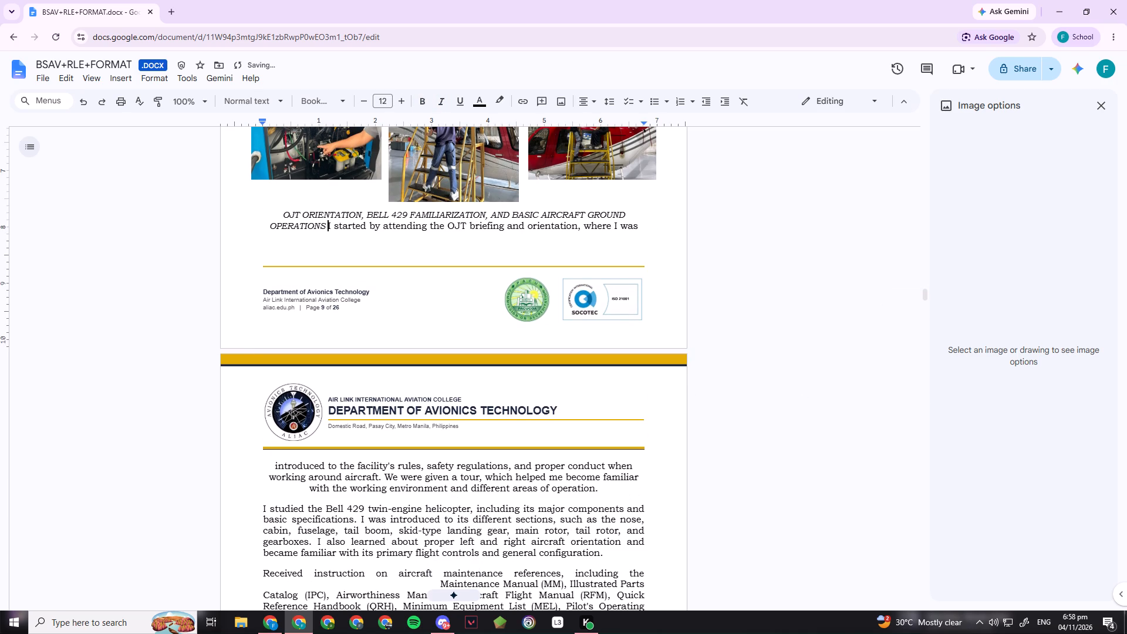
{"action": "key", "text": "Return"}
Justify the paragraph that begins "I started by attending the OJT briefing and orientation".
{"action": "left_click_drag", "start_coordinate": [558, 498], "coordinate": [298, 471]}
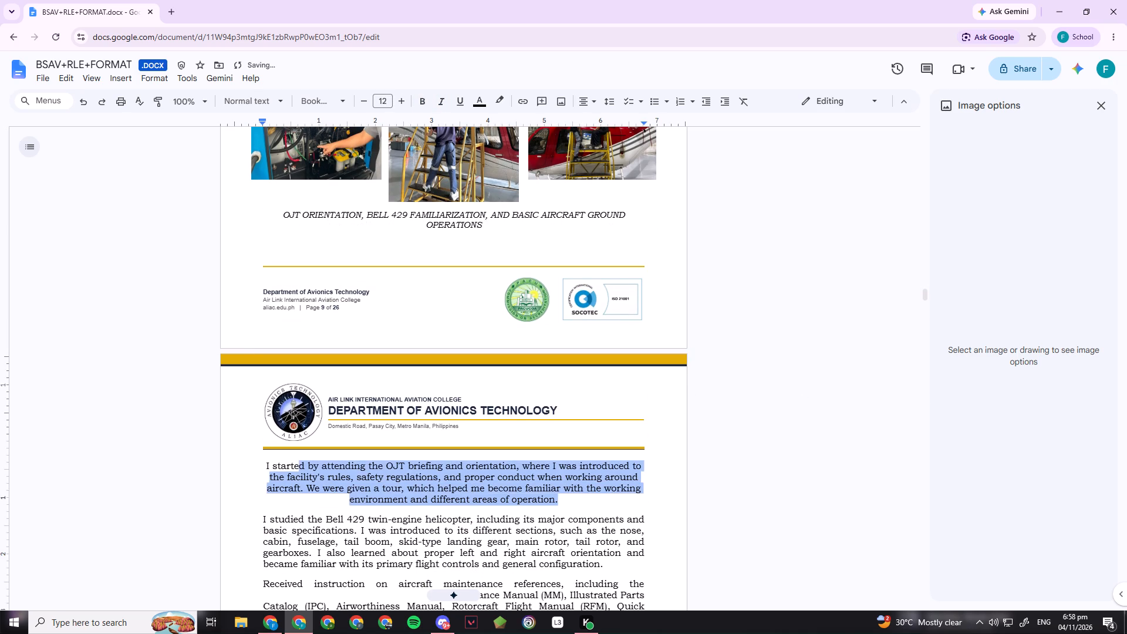
{"action": "left_click_drag", "start_coordinate": [298, 471], "coordinate": [265, 466]}
{"action": "left_click", "coordinate": [590, 106]}
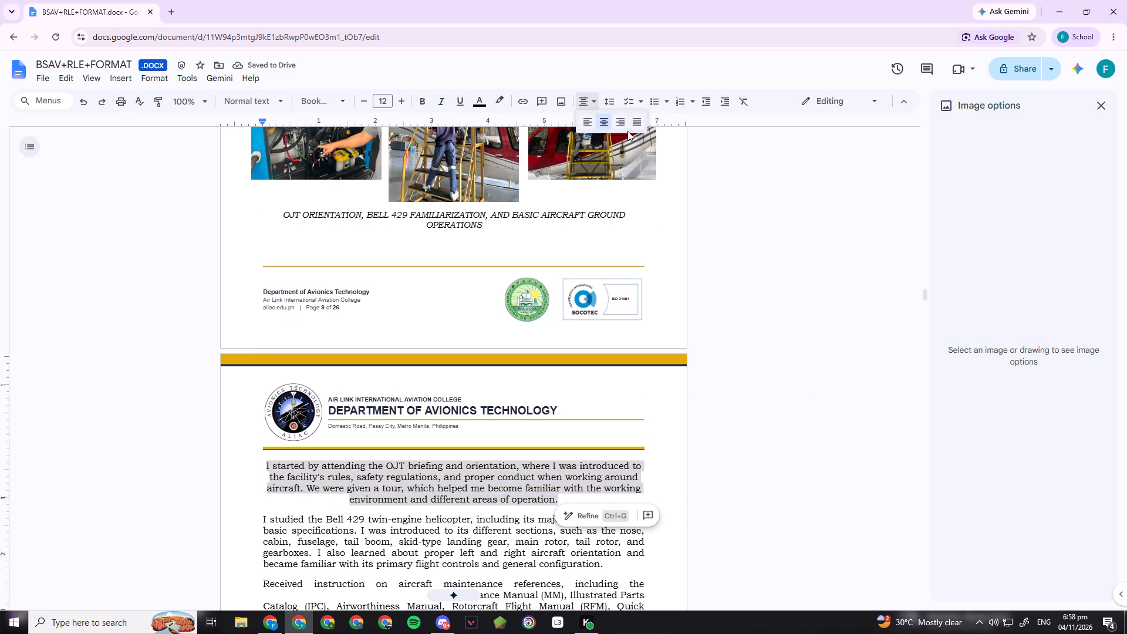
{"action": "left_click", "coordinate": [634, 124]}
{"action": "left_click", "coordinate": [765, 424]}
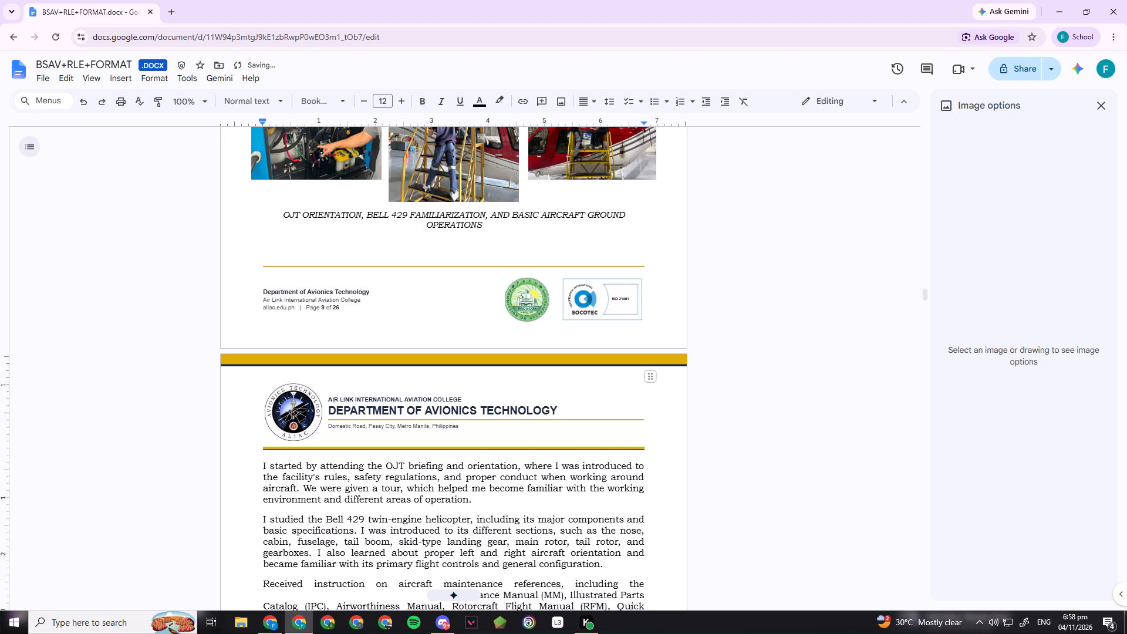
Review the layout of the Week 1 photo grid, its caption and the paragraphs that follow.
{"action": "scroll", "coordinate": [561, 331], "scroll_direction": "down", "scroll_amount": 1}
{"action": "scroll", "coordinate": [561, 331], "scroll_direction": "up", "scroll_amount": 2}
{"action": "scroll", "coordinate": [565, 331], "scroll_direction": "down", "scroll_amount": 3}
{"action": "scroll", "coordinate": [567, 331], "scroll_direction": "up", "scroll_amount": 2}
{"action": "scroll", "coordinate": [623, 350], "scroll_direction": "down", "scroll_amount": 1}
{"action": "scroll", "coordinate": [625, 350], "scroll_direction": "up", "scroll_amount": 8}
{"action": "scroll", "coordinate": [639, 340], "scroll_direction": "down", "scroll_amount": 1}
{"action": "scroll", "coordinate": [639, 340], "scroll_direction": "up", "scroll_amount": 1}
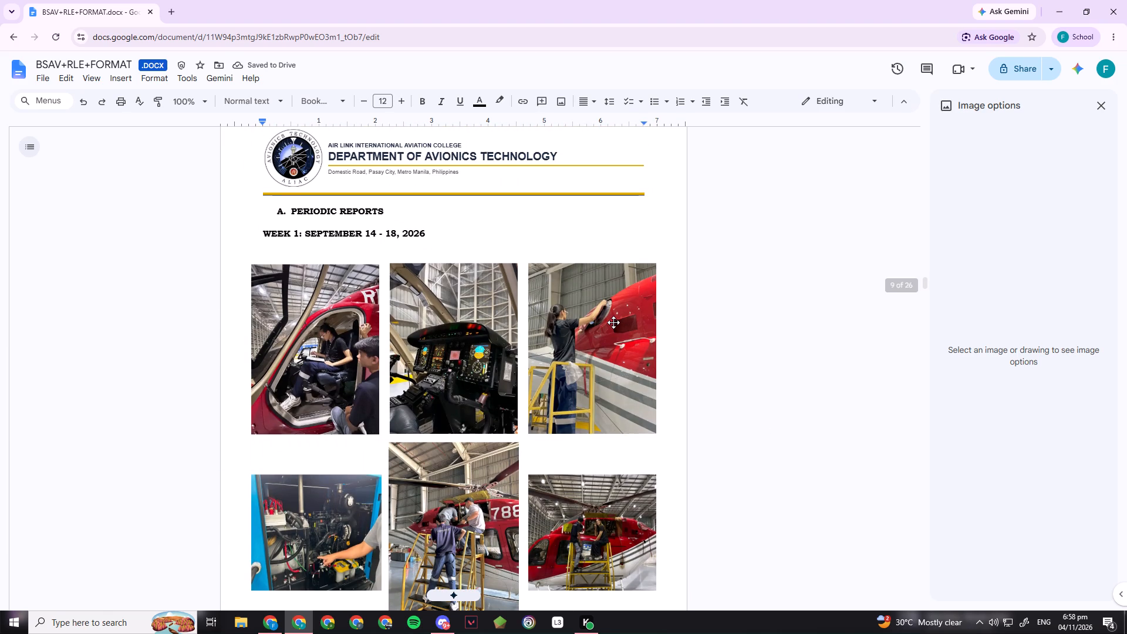